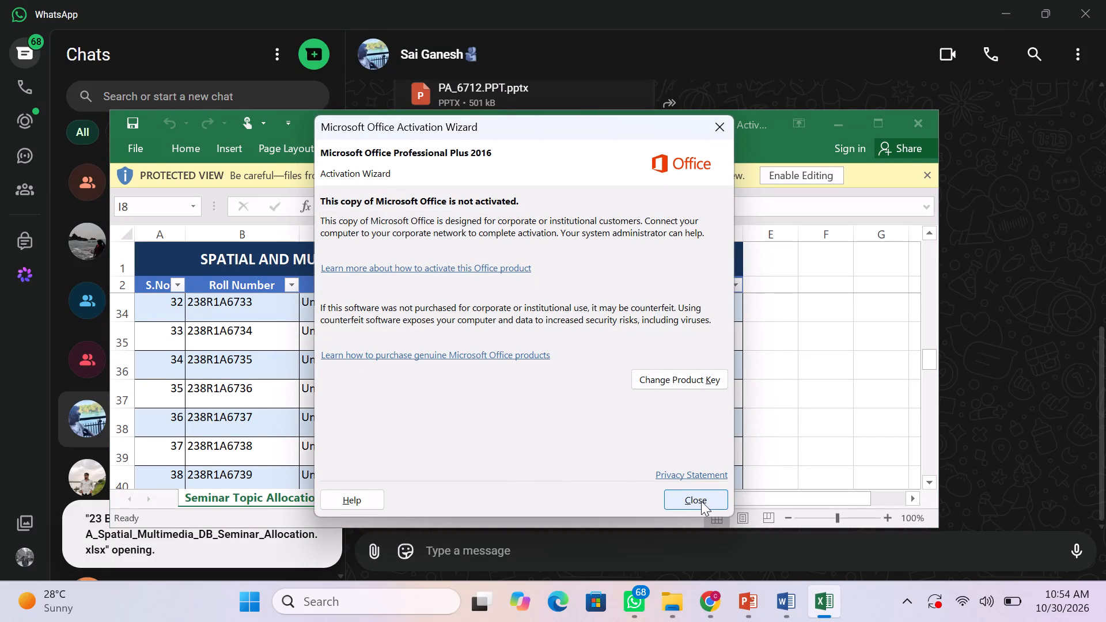
Dismiss the Office activation notice and copy the topic "Query Optimization in Spatial Databases" from the S.No 15 row.
click(701, 500)
scroll(533, 367, up, 1)
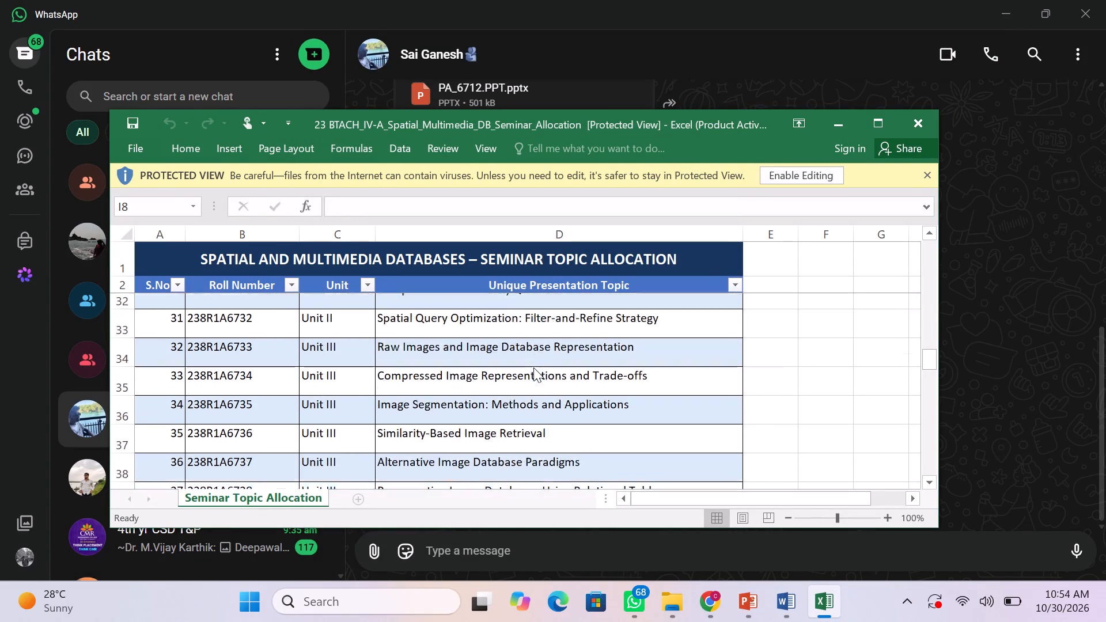
scroll(533, 367, up, 7)
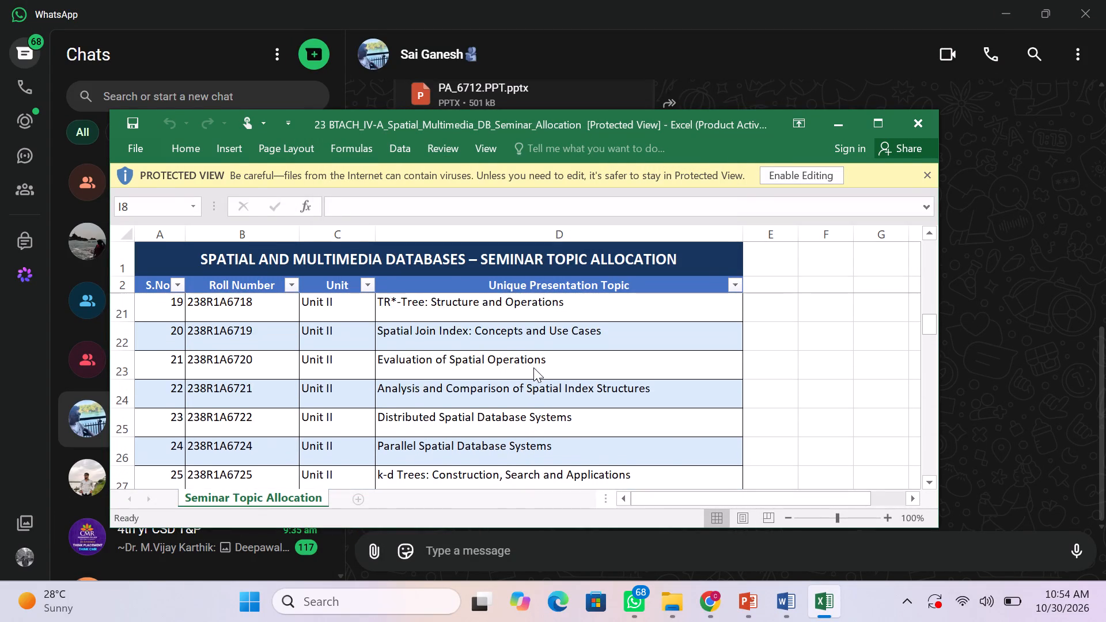
scroll(533, 367, up, 5)
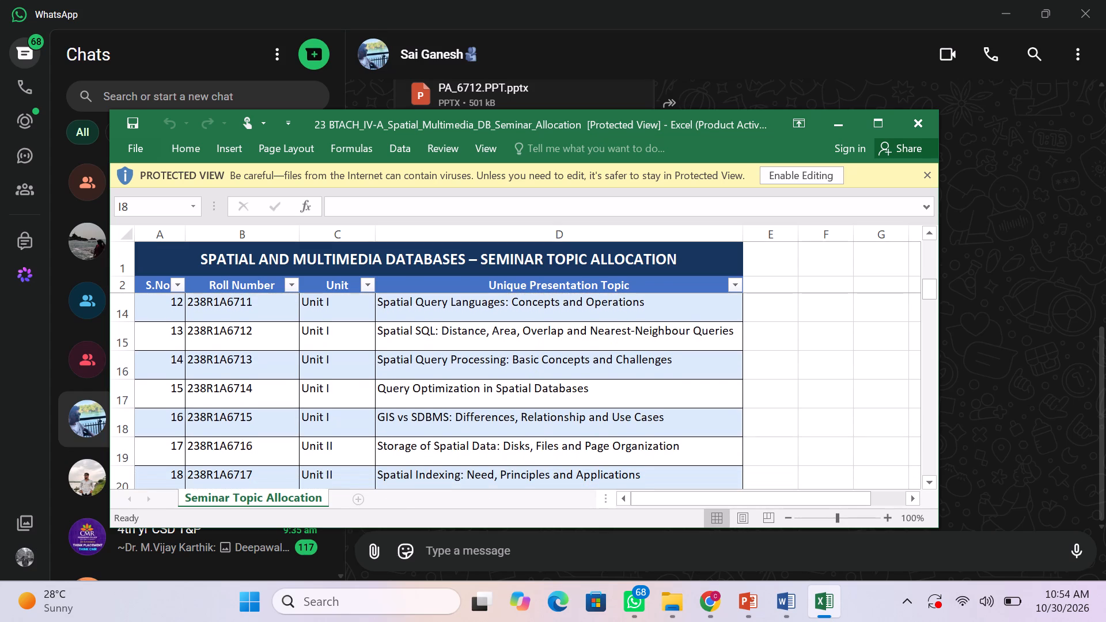
drag(384, 389, 407, 390)
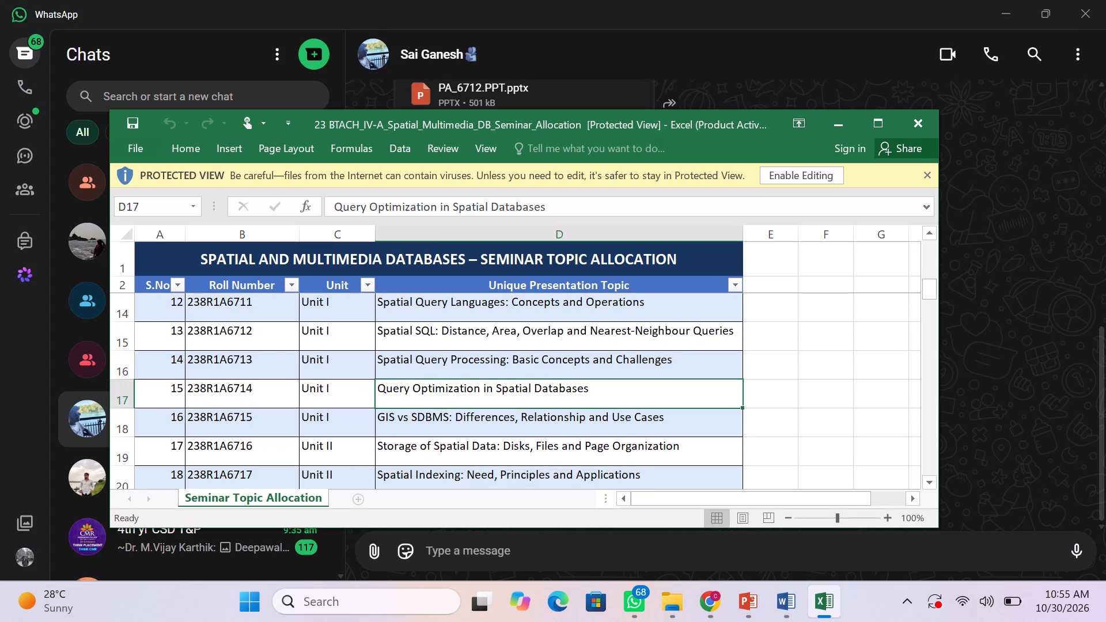
key(ctrl+c)
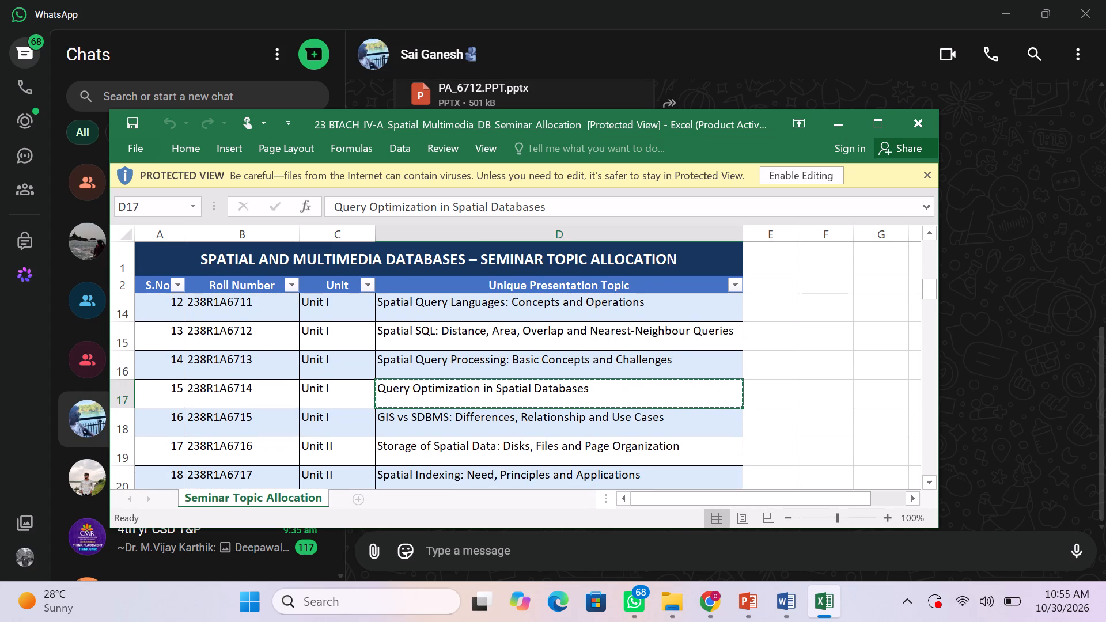
drag(382, 389, 505, 377)
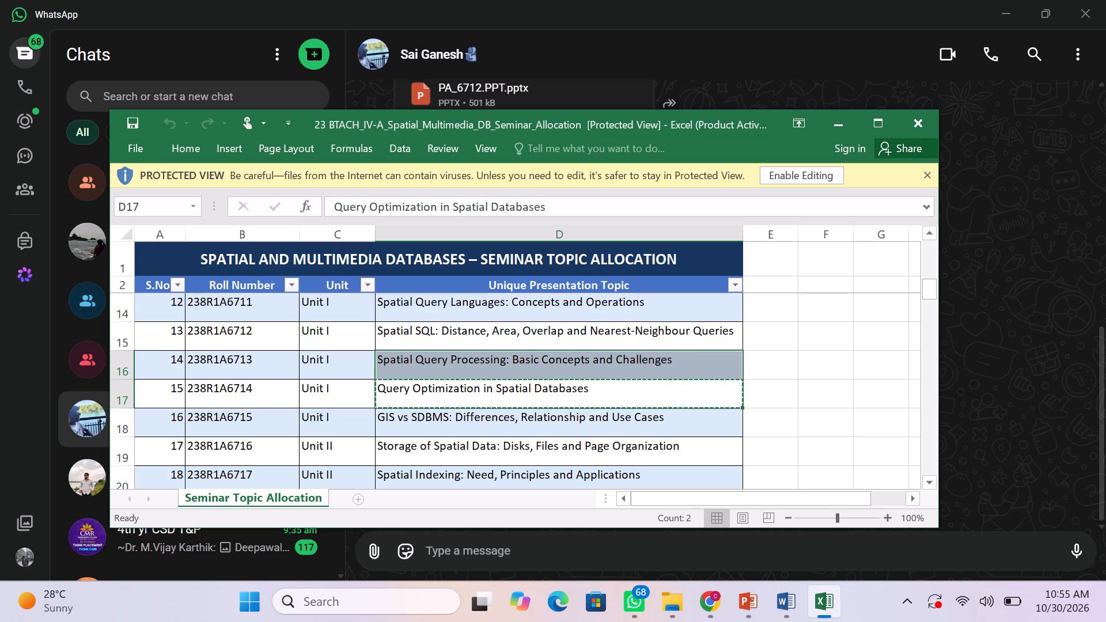
click(492, 397)
click(492, 397)
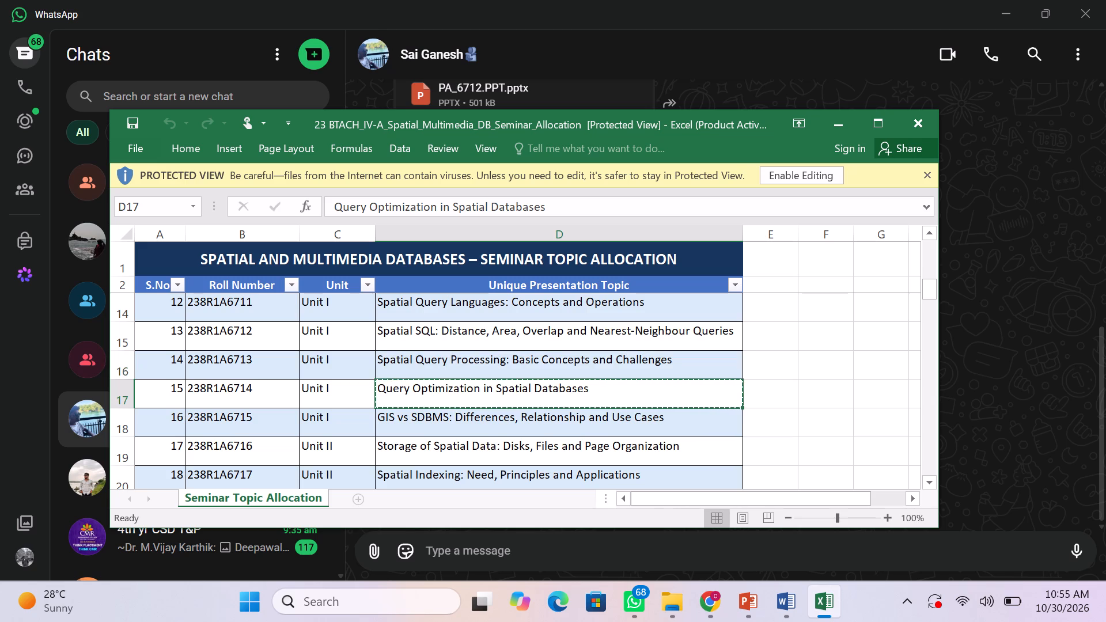
key(ctrl+c)
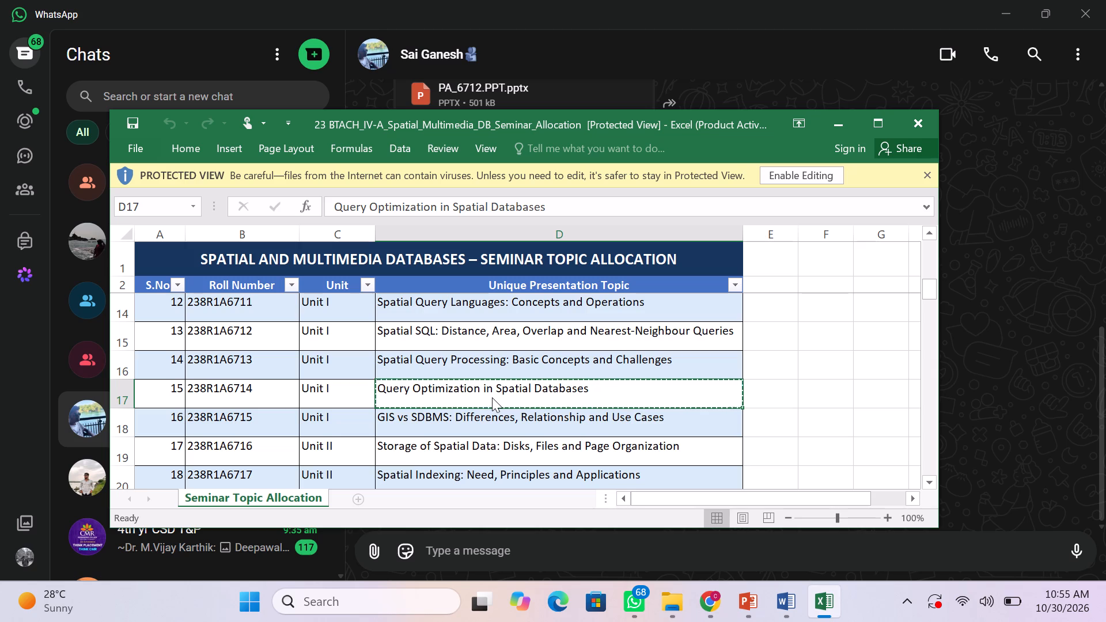
key(ctrl+c)
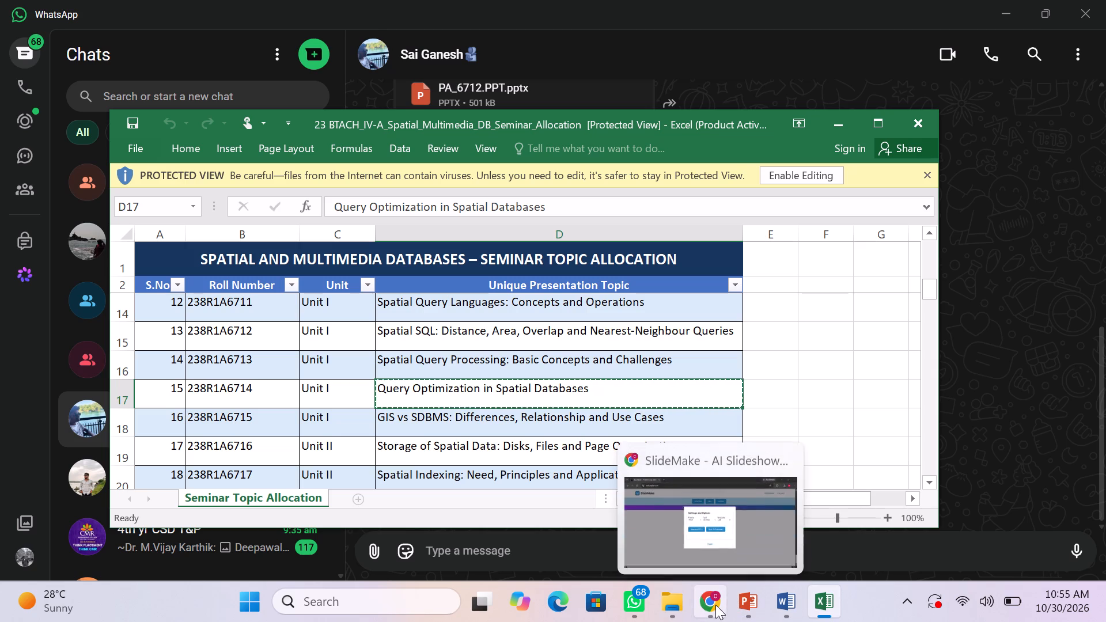
Switch to Chrome, replace the SlideMake topic with the copied "Query Optimization in Spatial Databases", and generate the presentation.
click(704, 544)
click(563, 424)
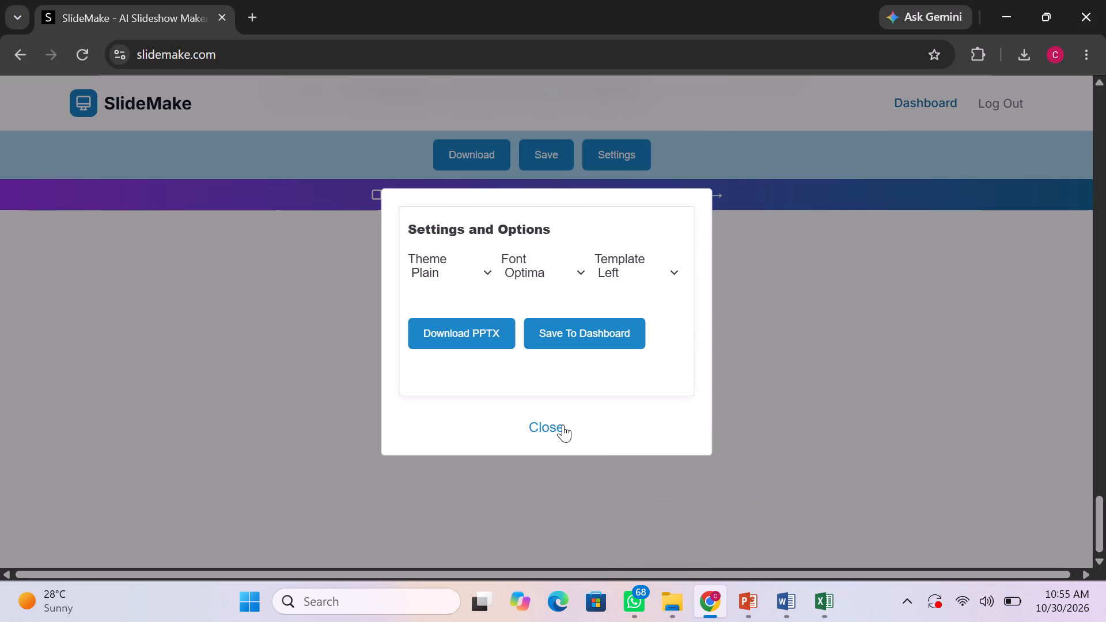
scroll(573, 289, up, 14)
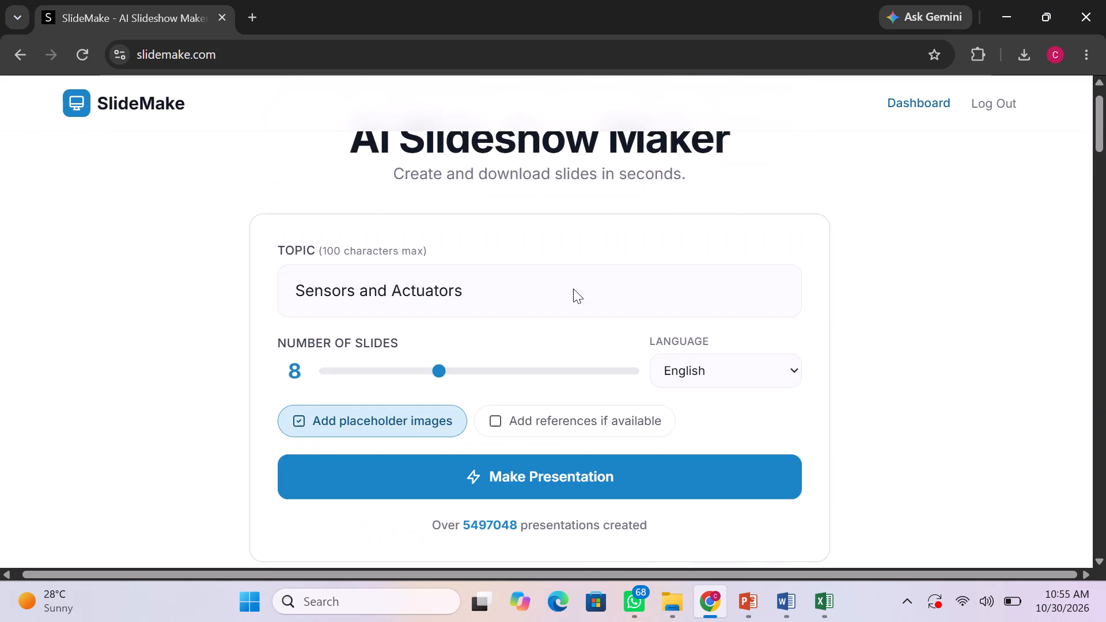
click(493, 328)
key(BackSpace)
key(BackSpace)
key(BackSpace)
key(BackSpace)
key(BackSpace)
key(BackSpace)
key(BackSpace)
key(BackSpace)
key(BackSpace)
key(BackSpace)
key(BackSpace)
key(BackSpace)
key(BackSpace)
key(BackSpace)
key(BackSpace)
key(BackSpace)
key(BackSpace)
key(BackSpace)
key(BackSpace)
key(BackSpace)
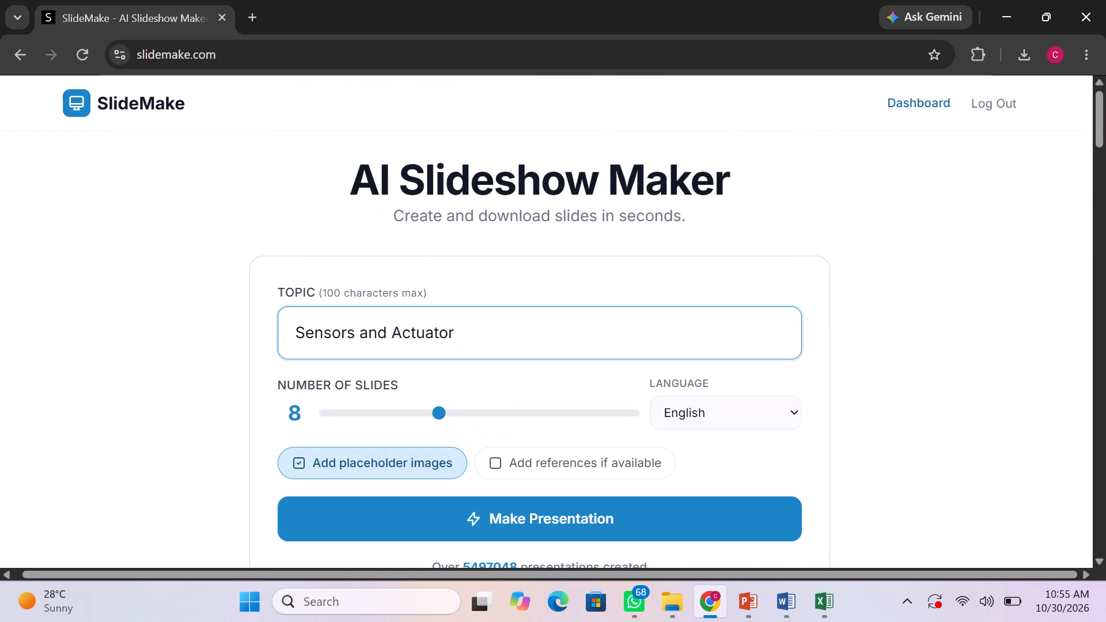
key(ctrl+v)
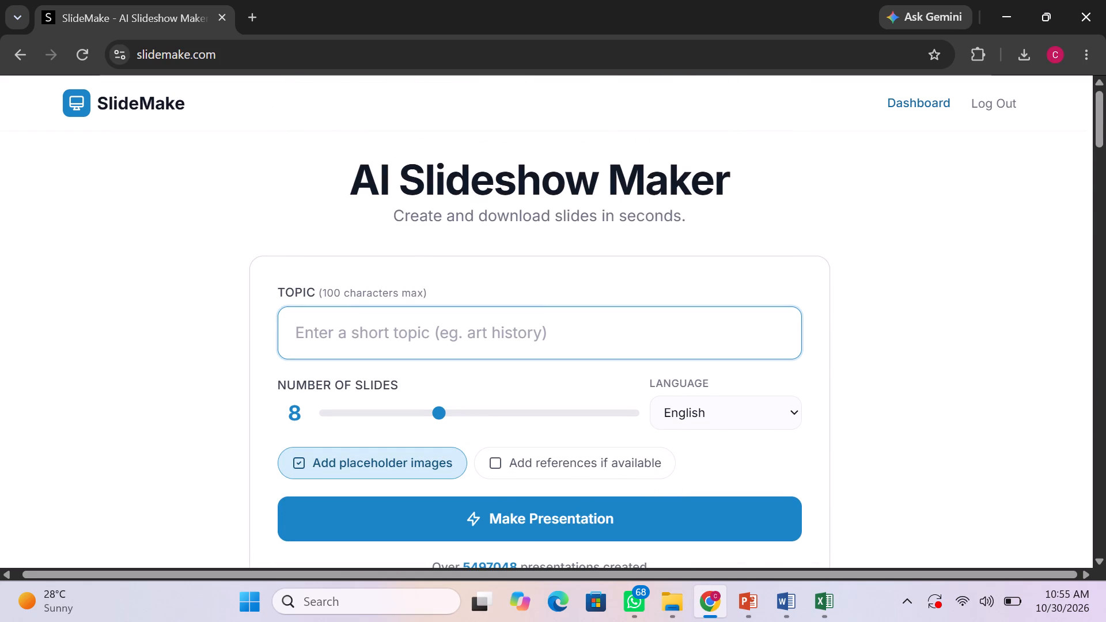
click(514, 519)
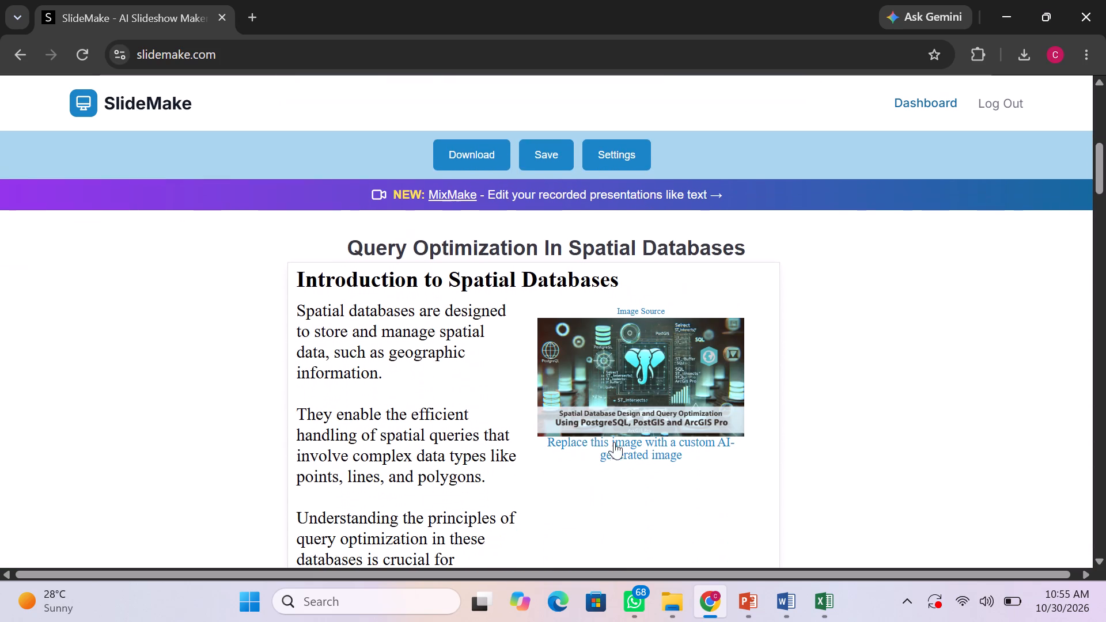
Skim the generated slides and download the presentation as a PPTX file.
scroll(582, 442, down, 11)
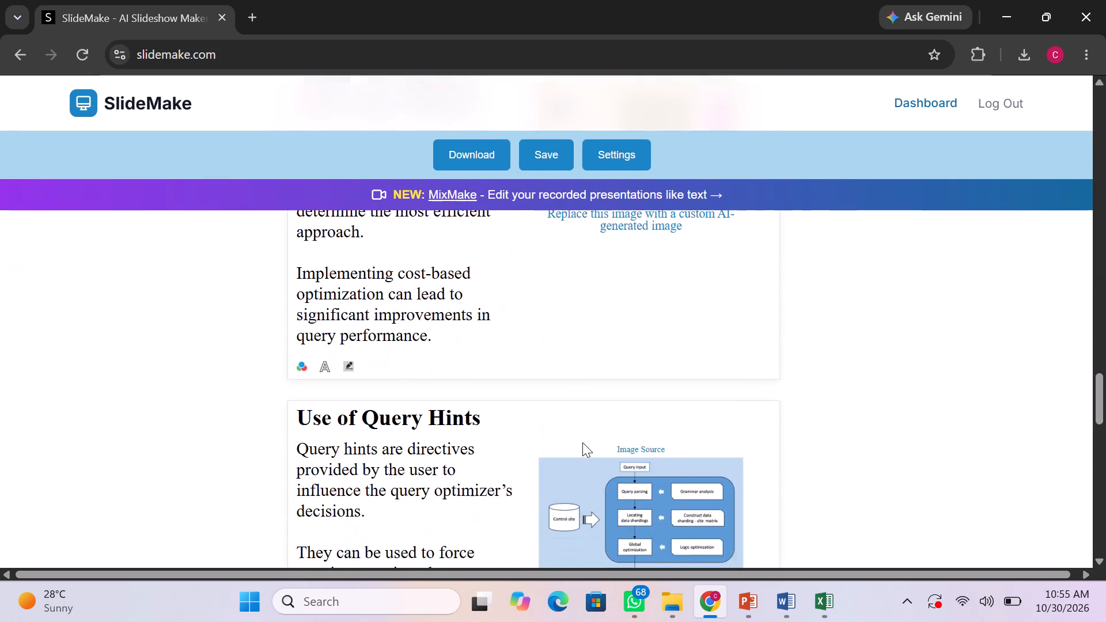
scroll(582, 442, down, 5)
scroll(582, 442, up, 3)
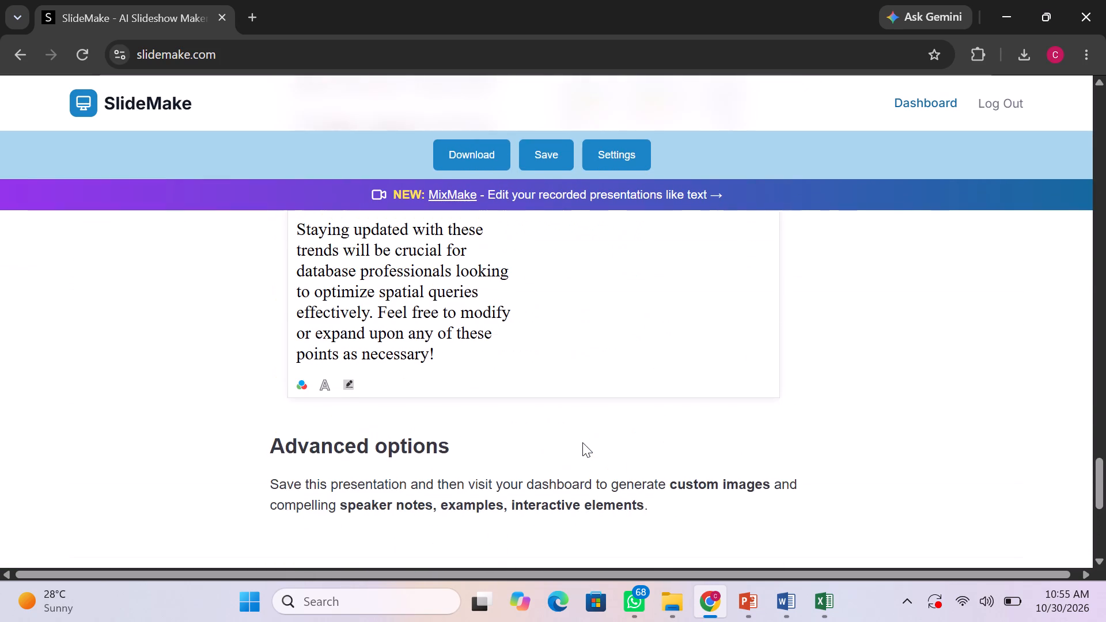
scroll(582, 442, up, 4)
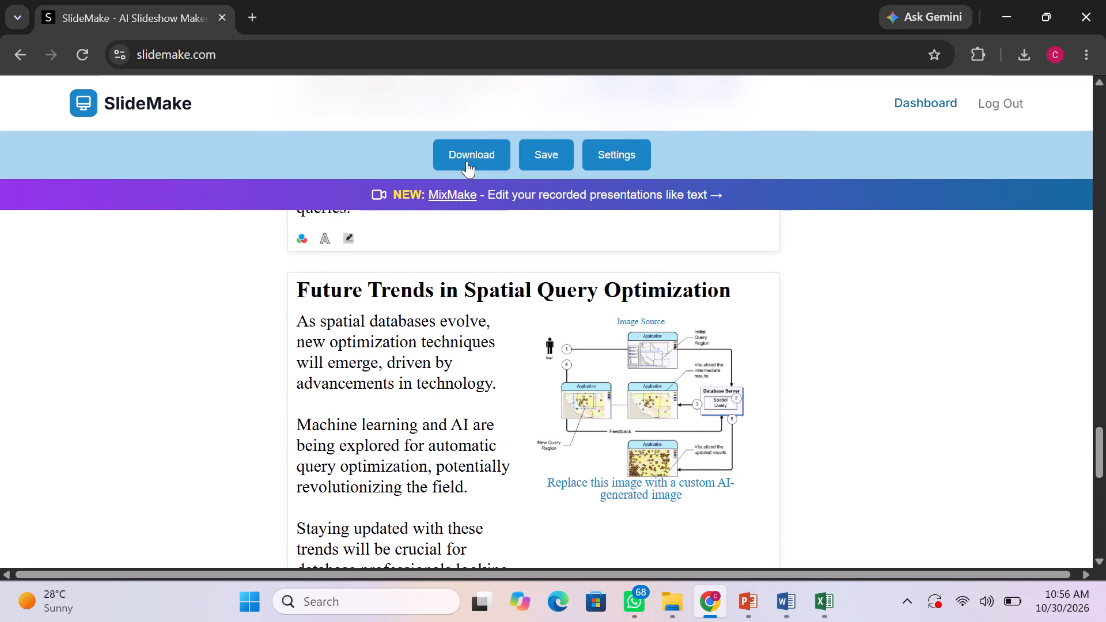
click(468, 155)
click(474, 331)
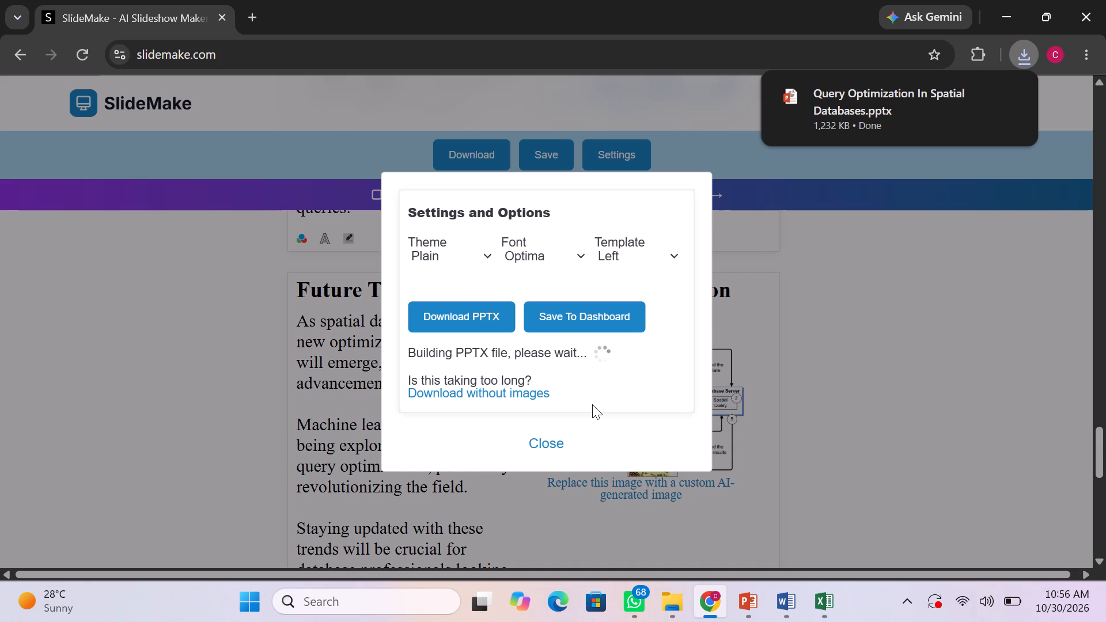
Open the downloaded Query Optimization In Spatial Databases presentation in PowerPoint and enable editing.
click(859, 104)
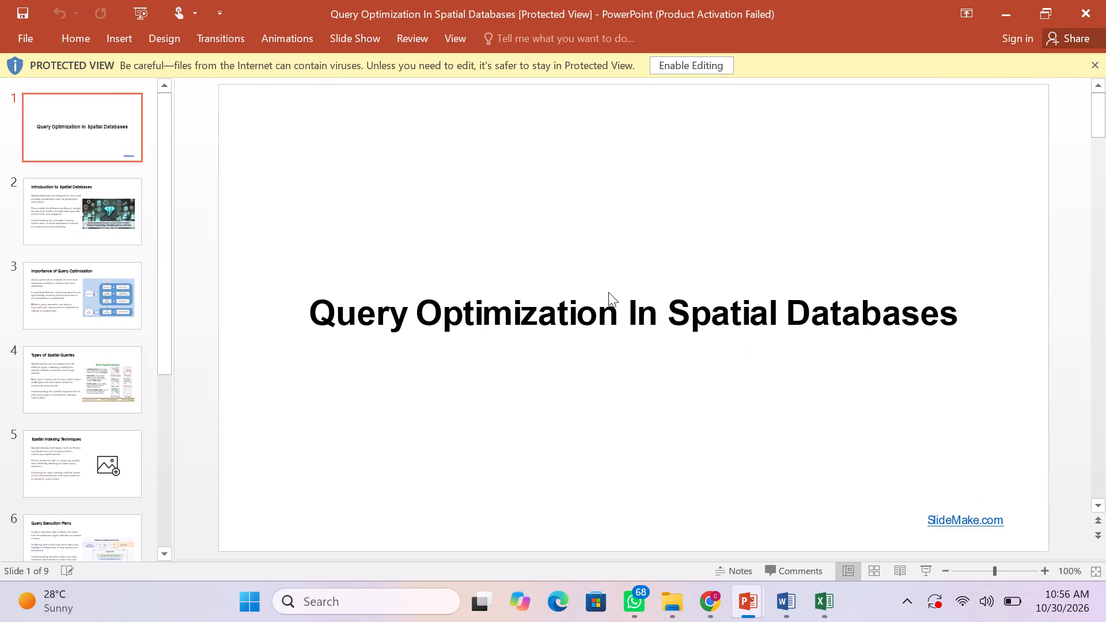
click(695, 65)
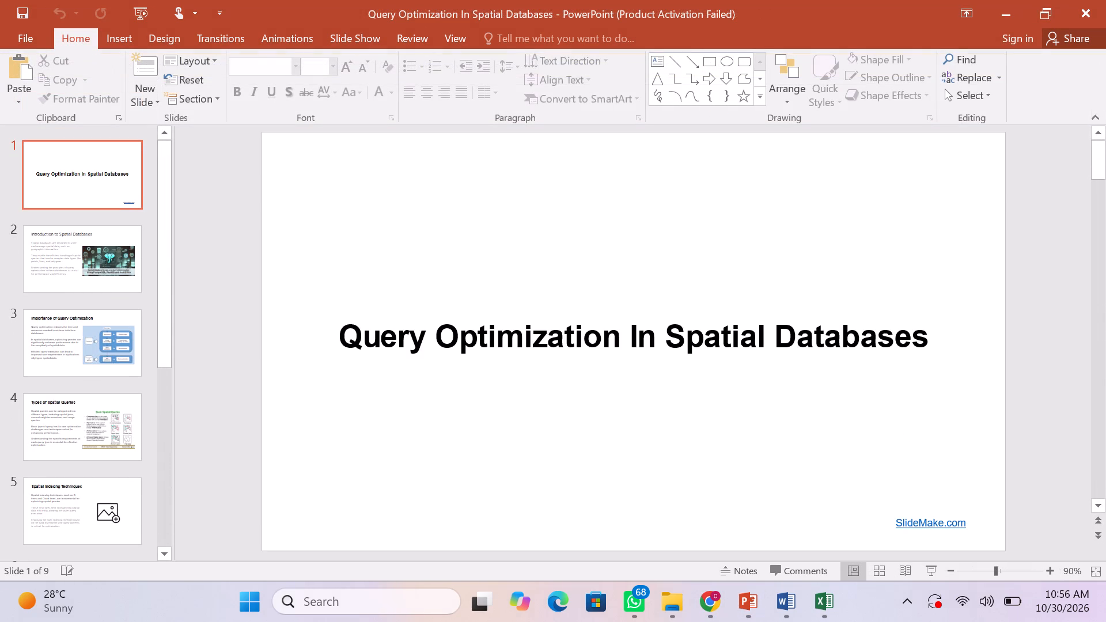
Delete the SlideMake.com link text from the title slide.
drag(897, 521, 909, 523)
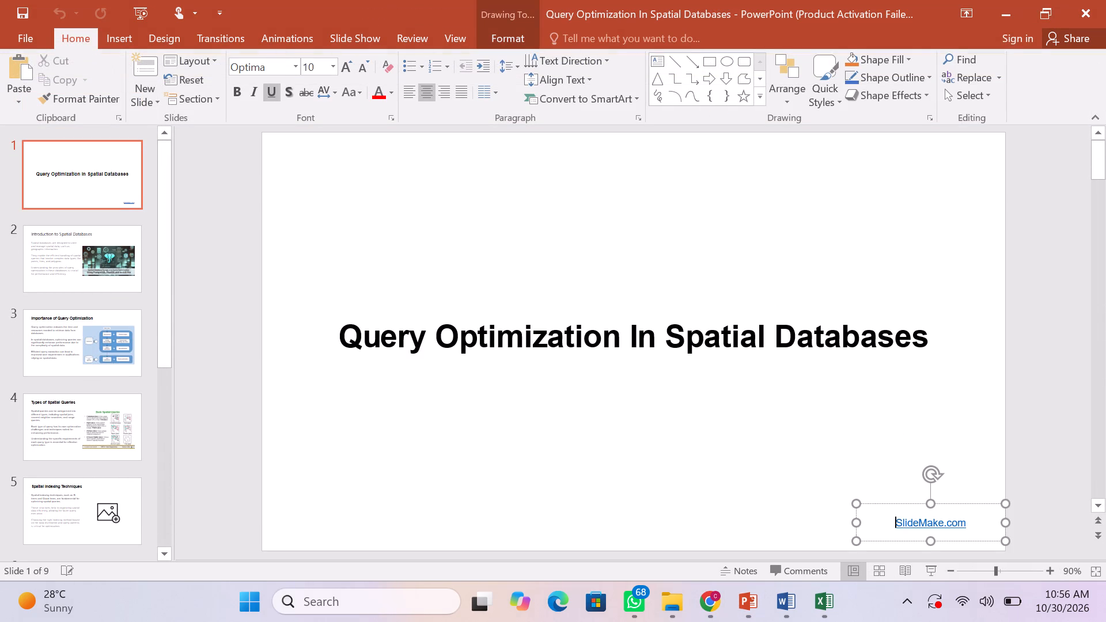
drag(909, 523, 971, 528)
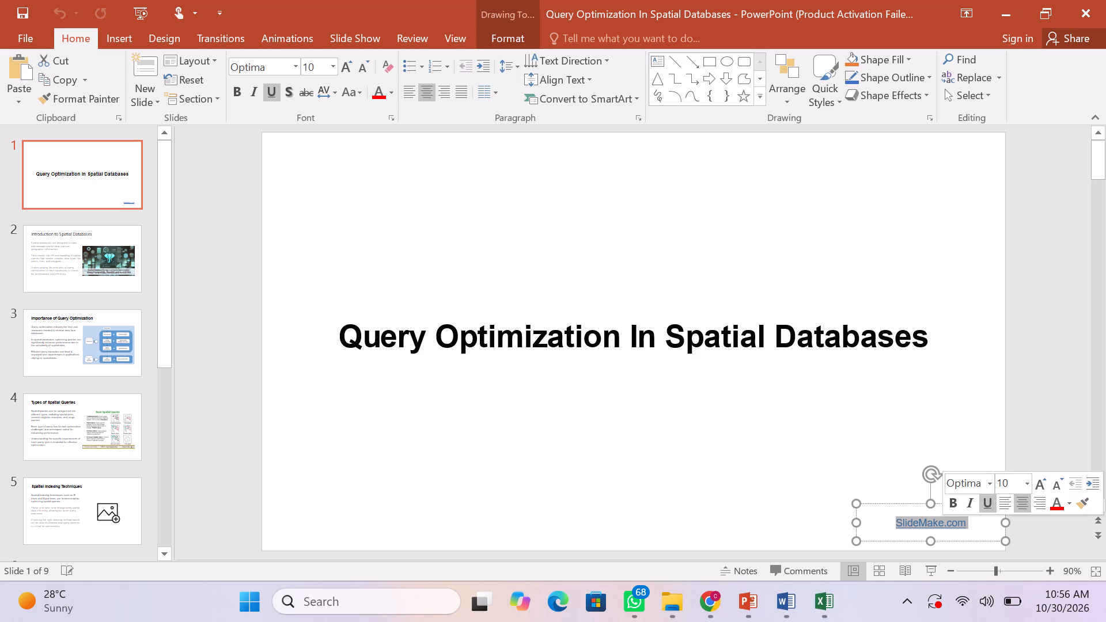
key(BackSpace)
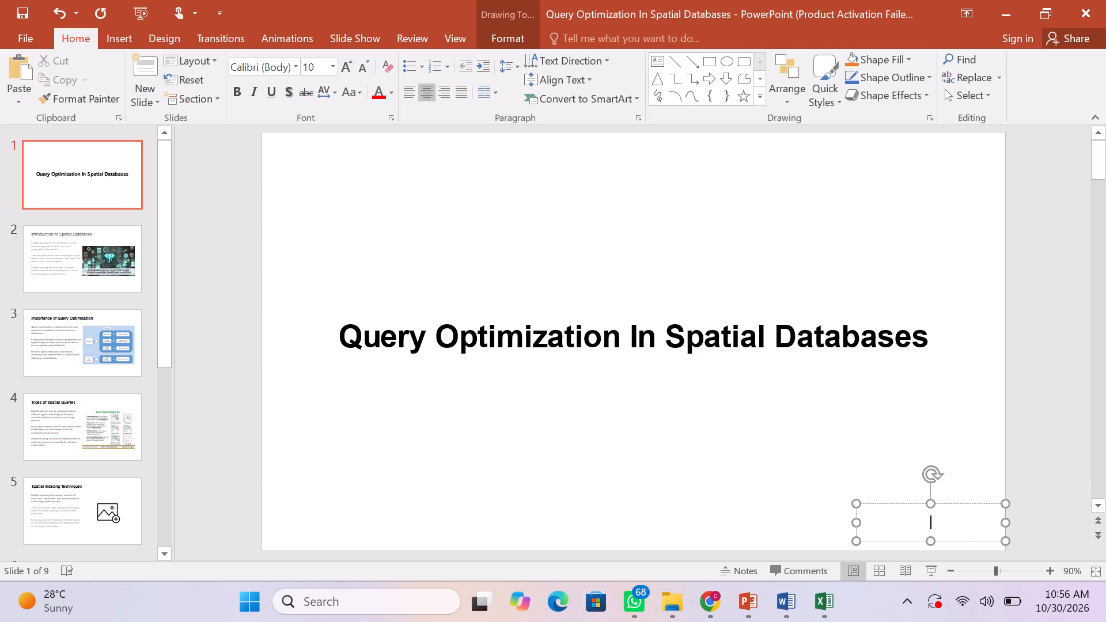
click(852, 414)
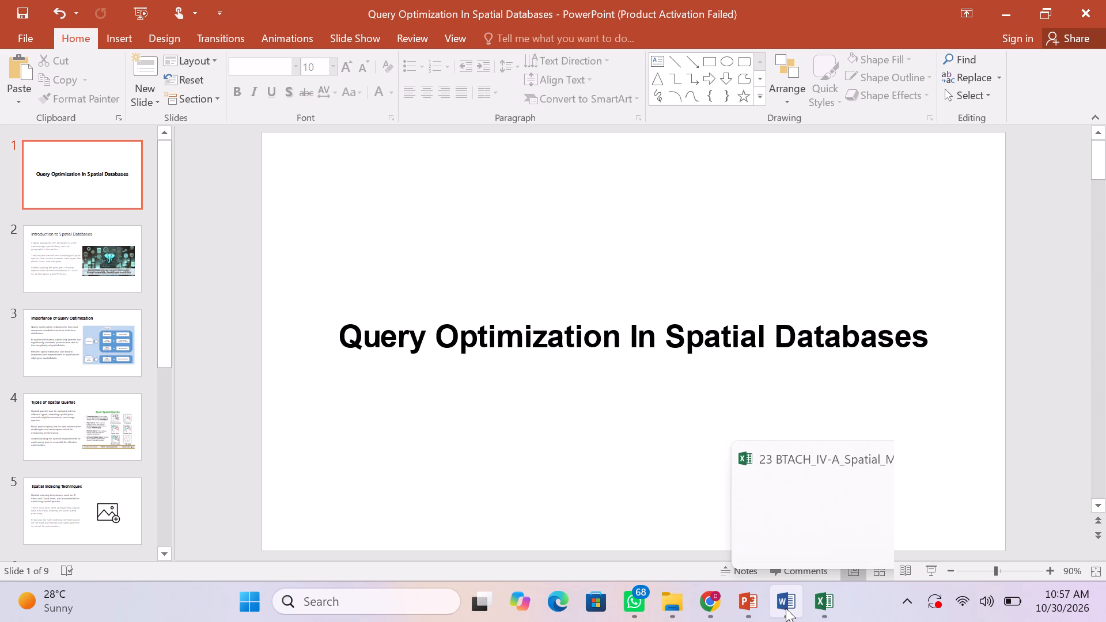
Switch to the Word cover page and replace the topic "Sensors and Actuators" with the copied "Query Optimization in Spatial Databases".
click(775, 553)
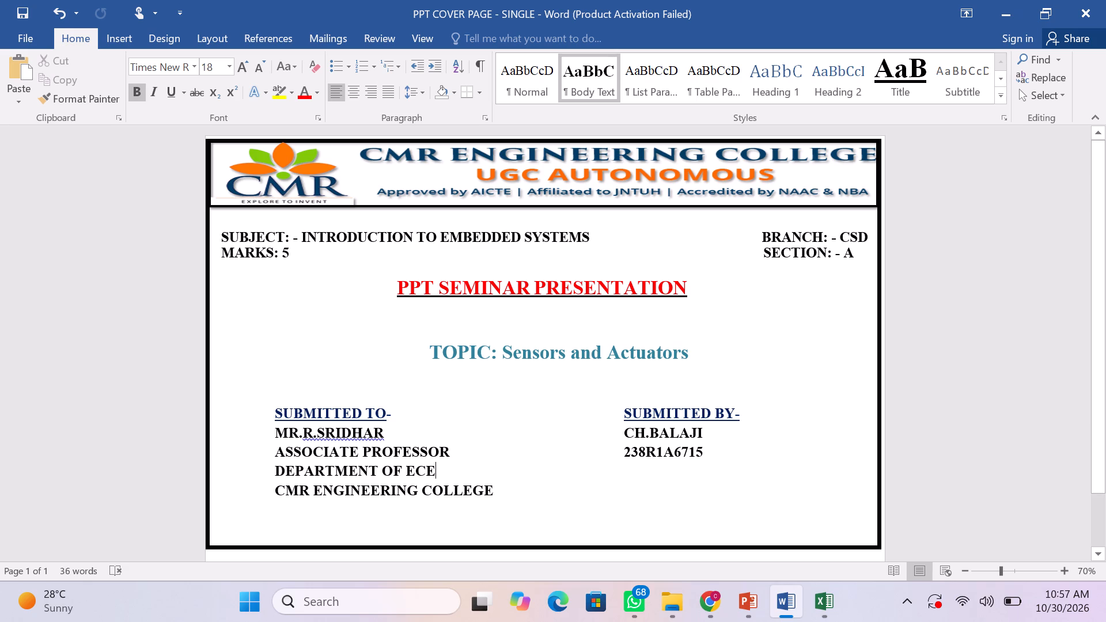
drag(502, 350, 698, 358)
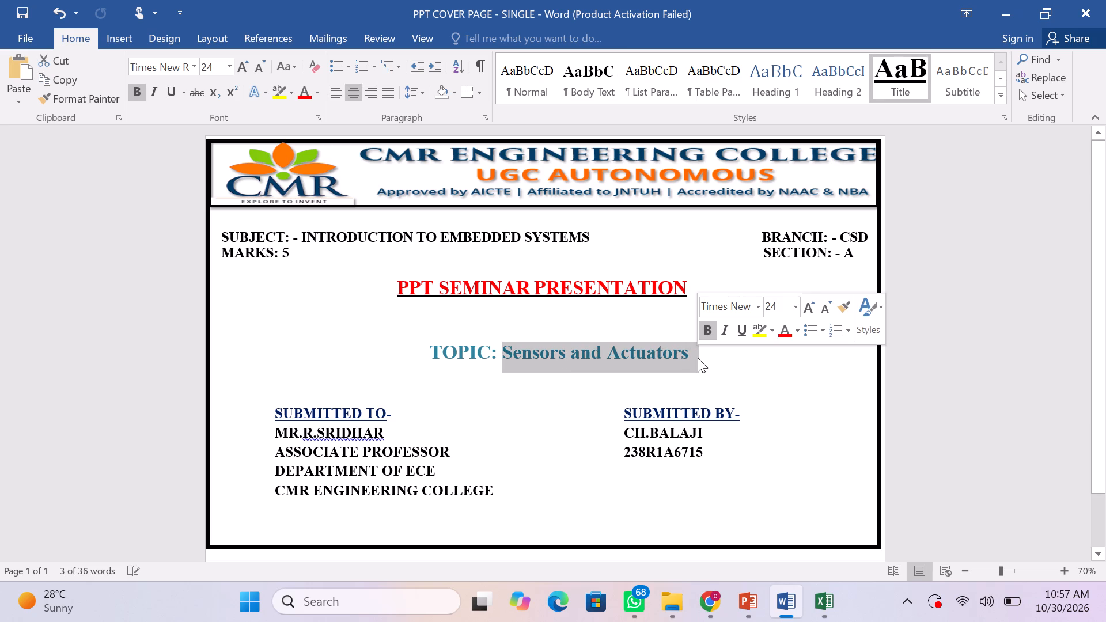
key(BackSpace)
key(ctrl+v)
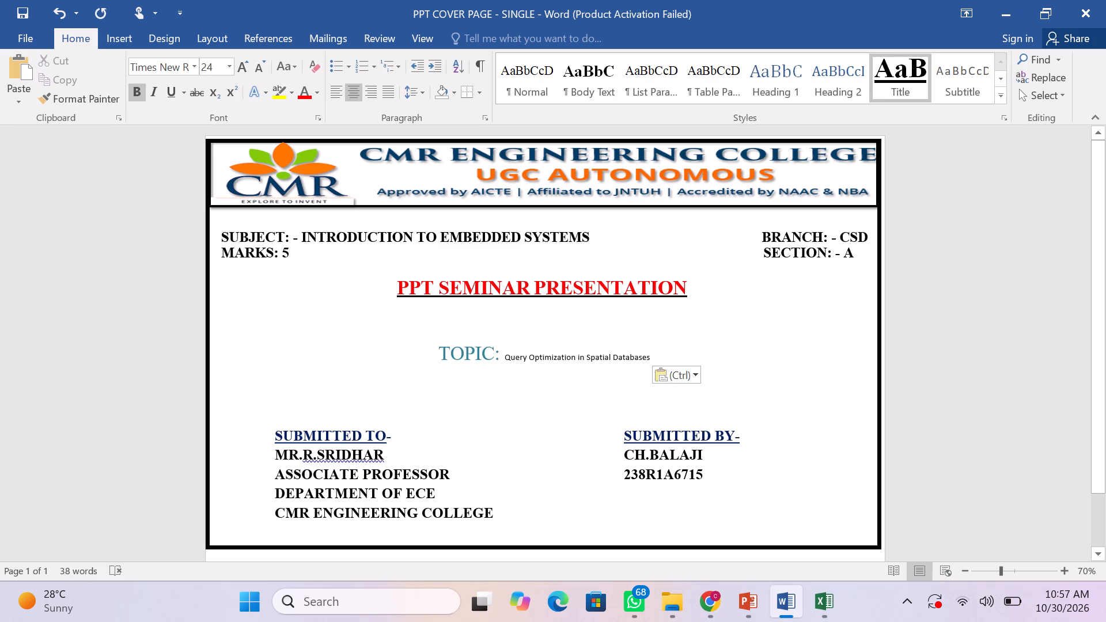
Select the pasted topic text after "TOPIC:" on the cover page for font formatting.
drag(506, 355, 649, 356)
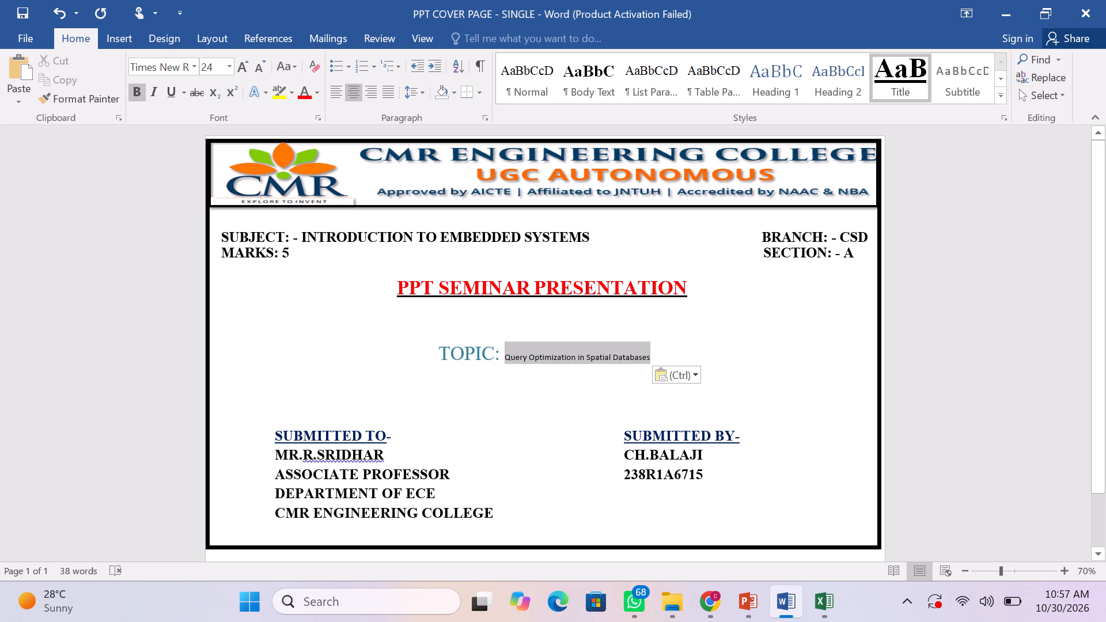
drag(649, 356, 652, 356)
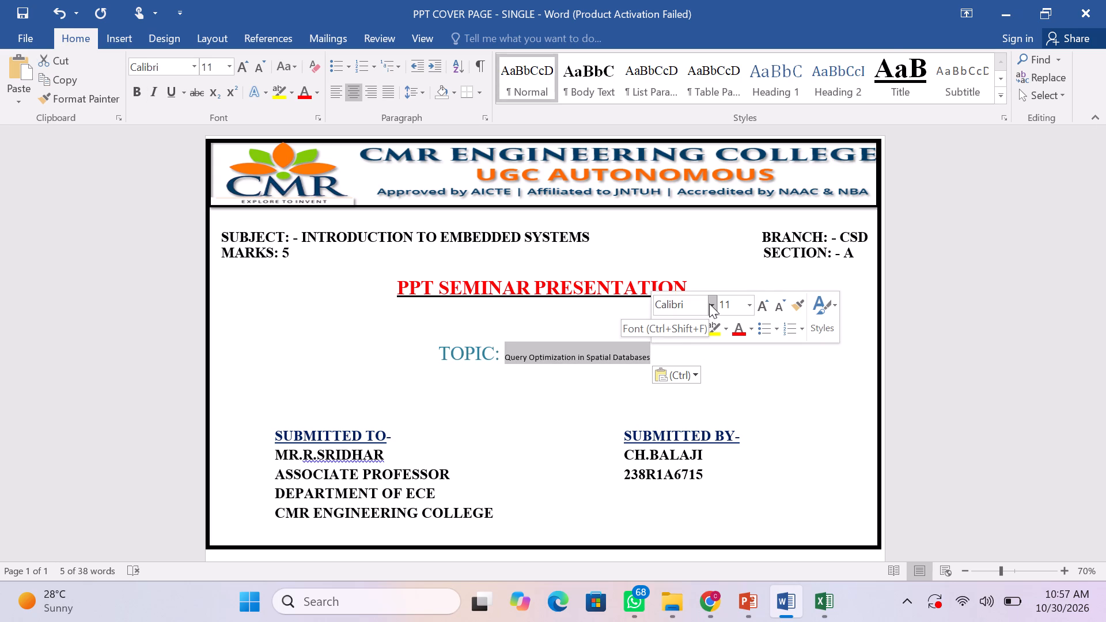
Set the selected topic text "Query Optimization in Spatial Databases" to Times New Roman, size 24.
click(709, 304)
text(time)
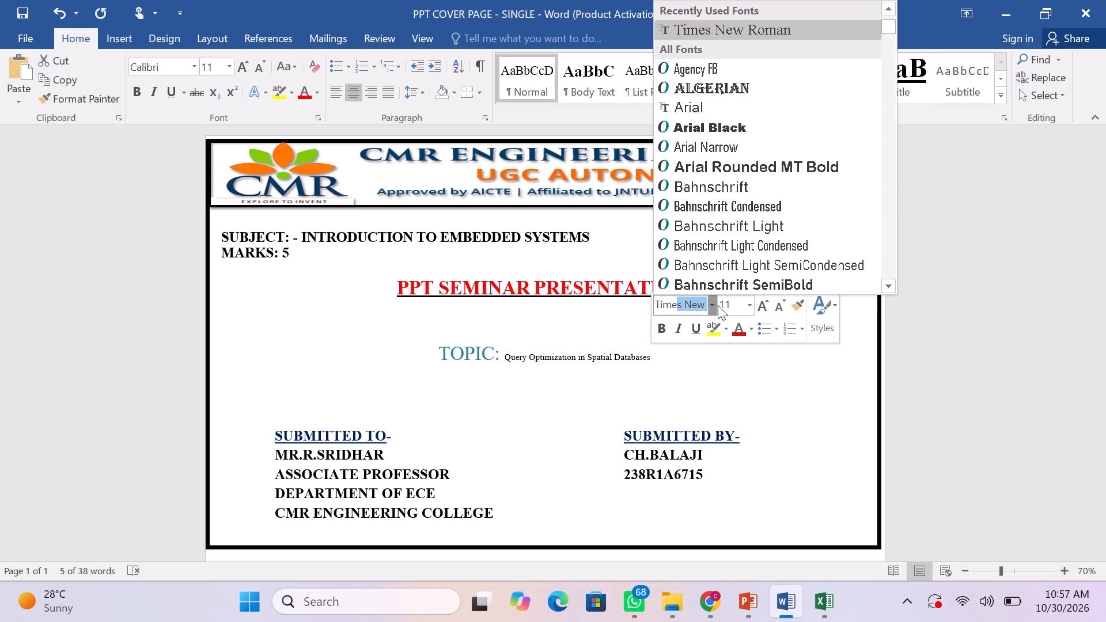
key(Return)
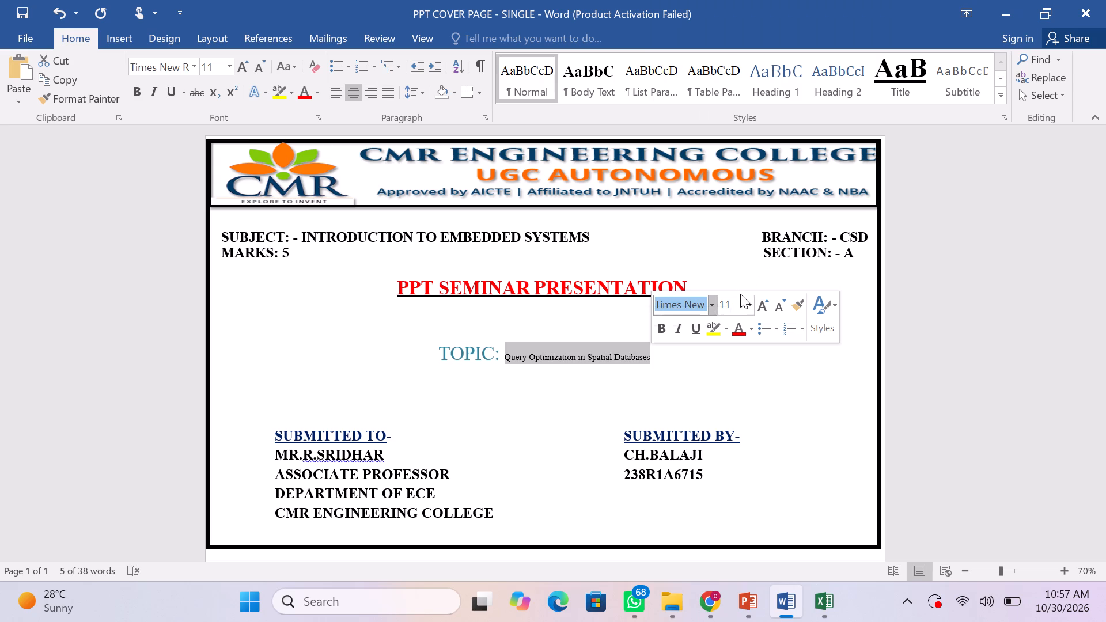
click(752, 302)
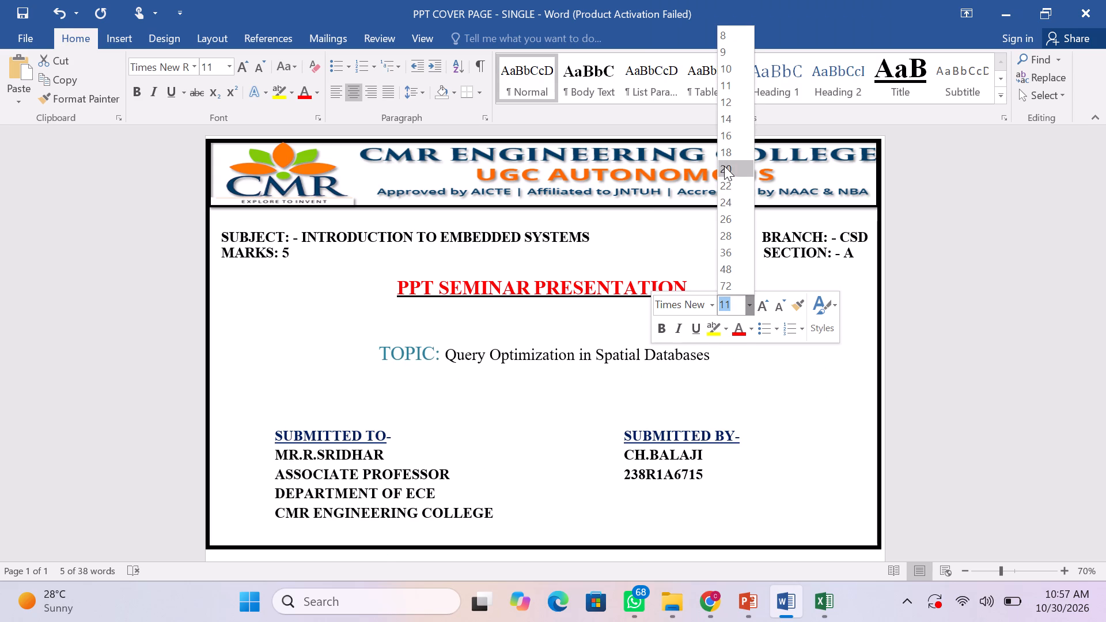
click(729, 196)
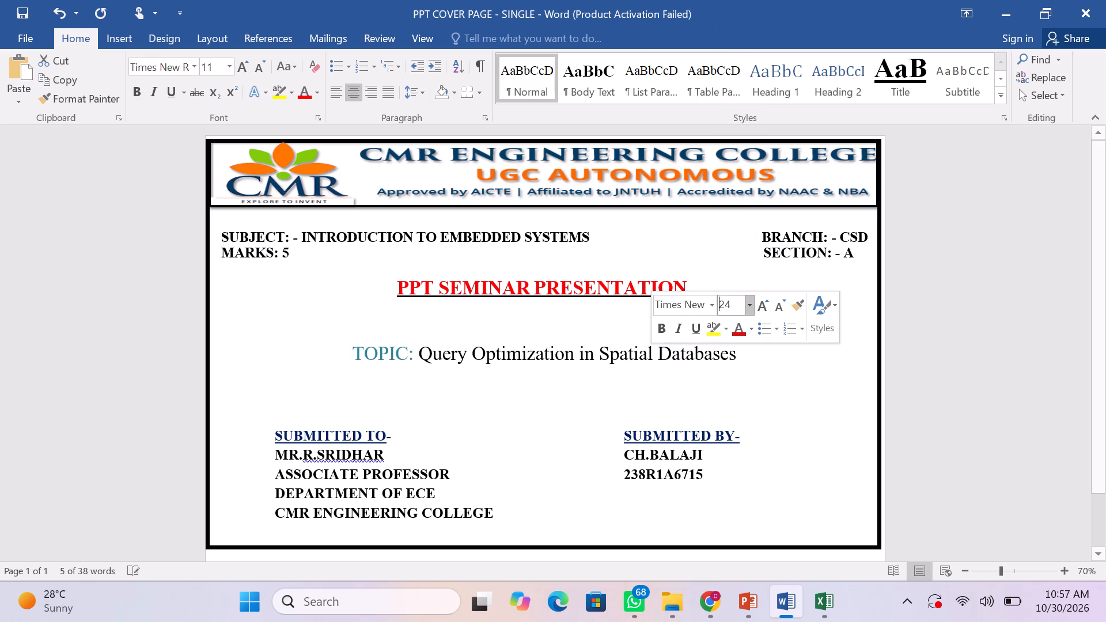
click(551, 330)
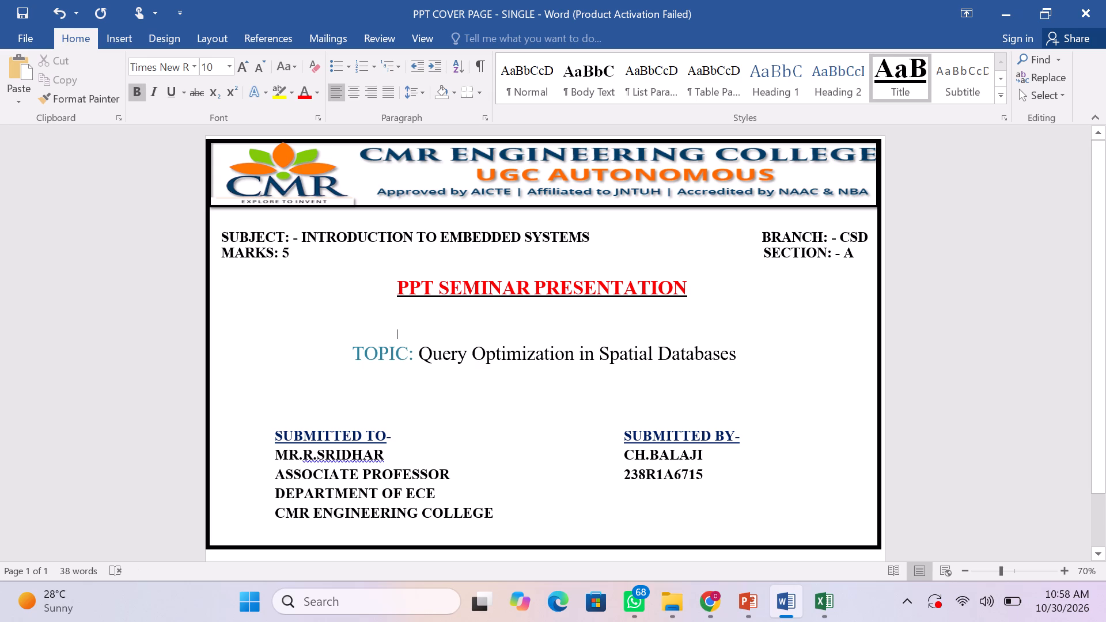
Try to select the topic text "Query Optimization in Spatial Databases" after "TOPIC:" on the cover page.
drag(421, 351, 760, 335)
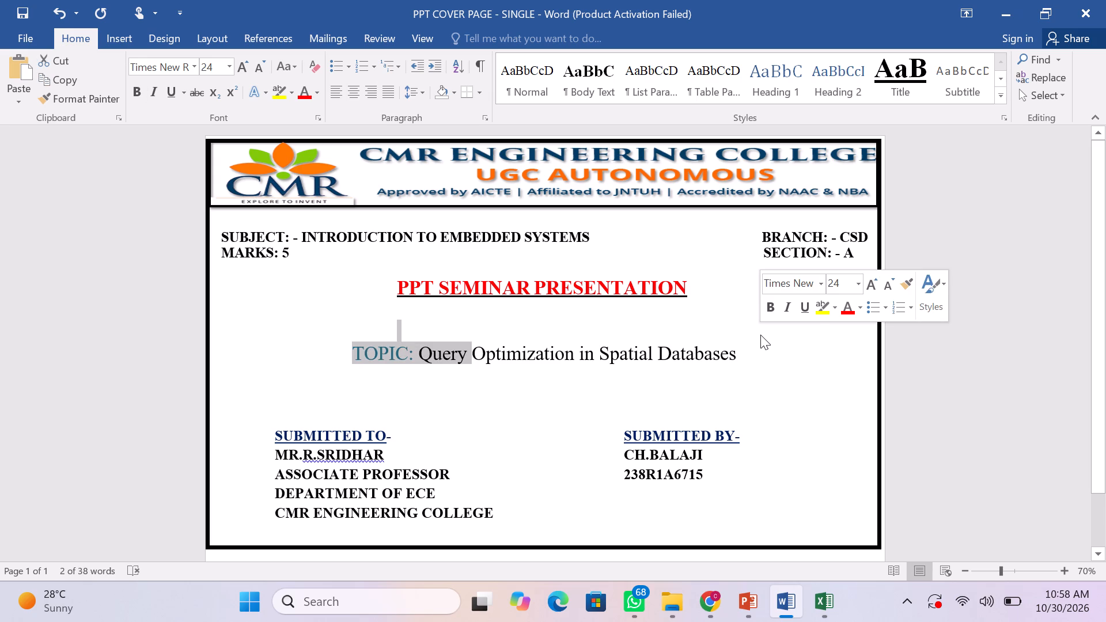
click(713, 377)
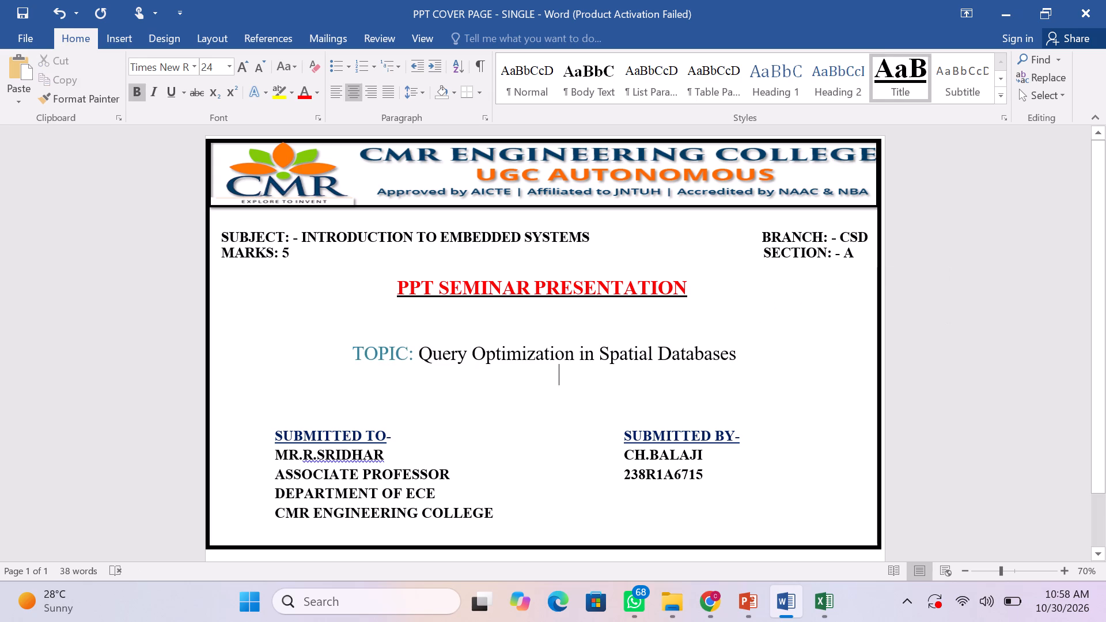
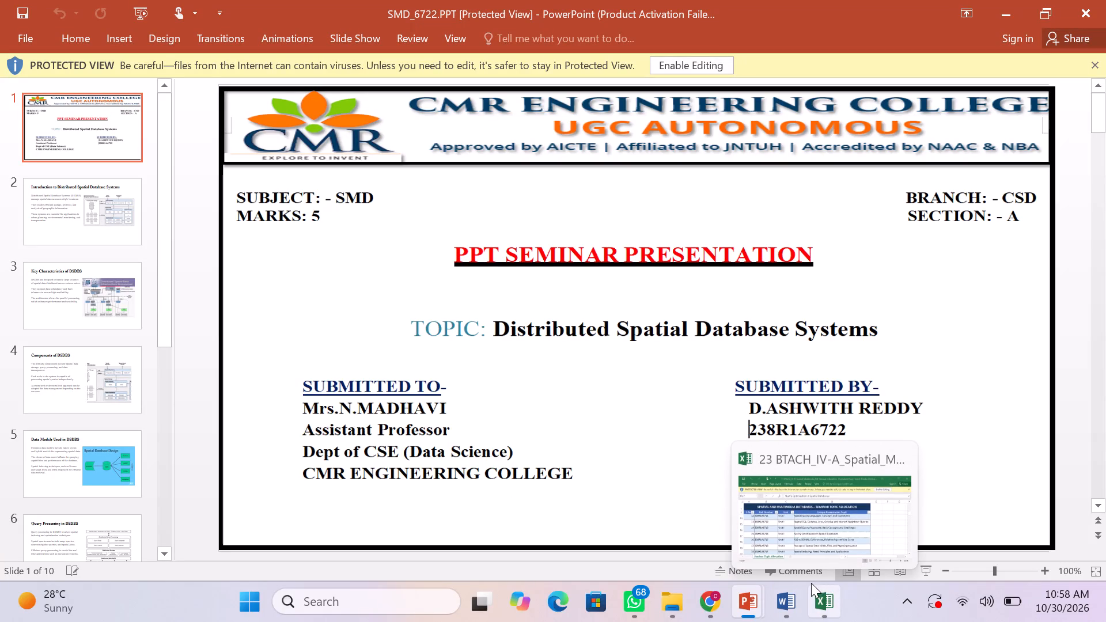
Switch from the Distributed Spatial Database Systems reference presentation back to the PPT COVER PAGE - SINGLE document in Word.
click(780, 541)
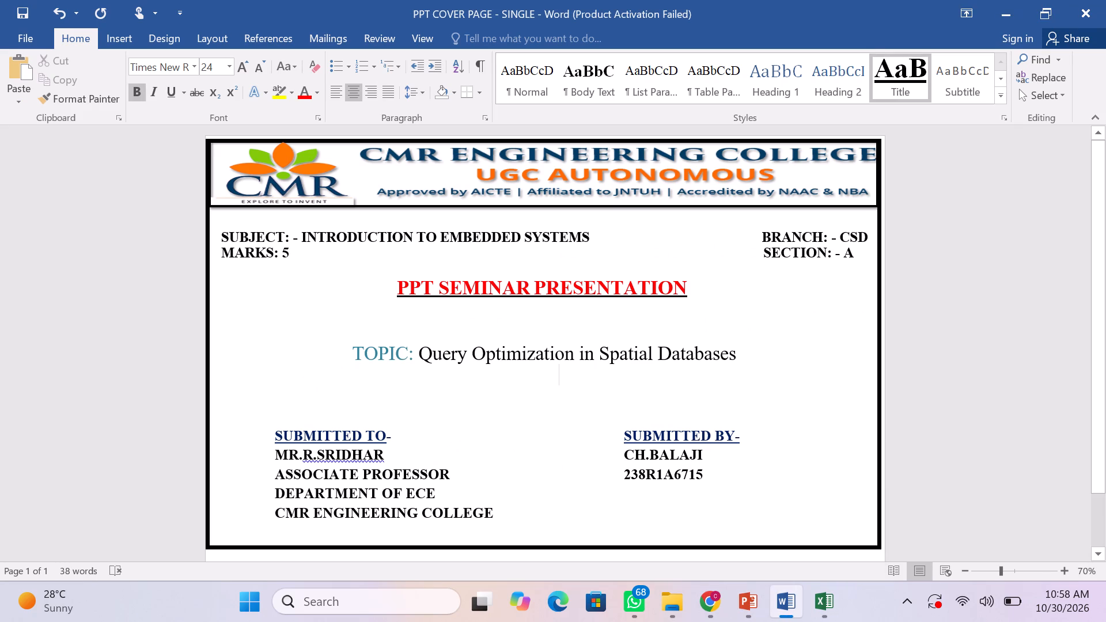
Make the topic text "Query Optimization in Spatial Databases" bold on the cover page.
drag(419, 350, 740, 365)
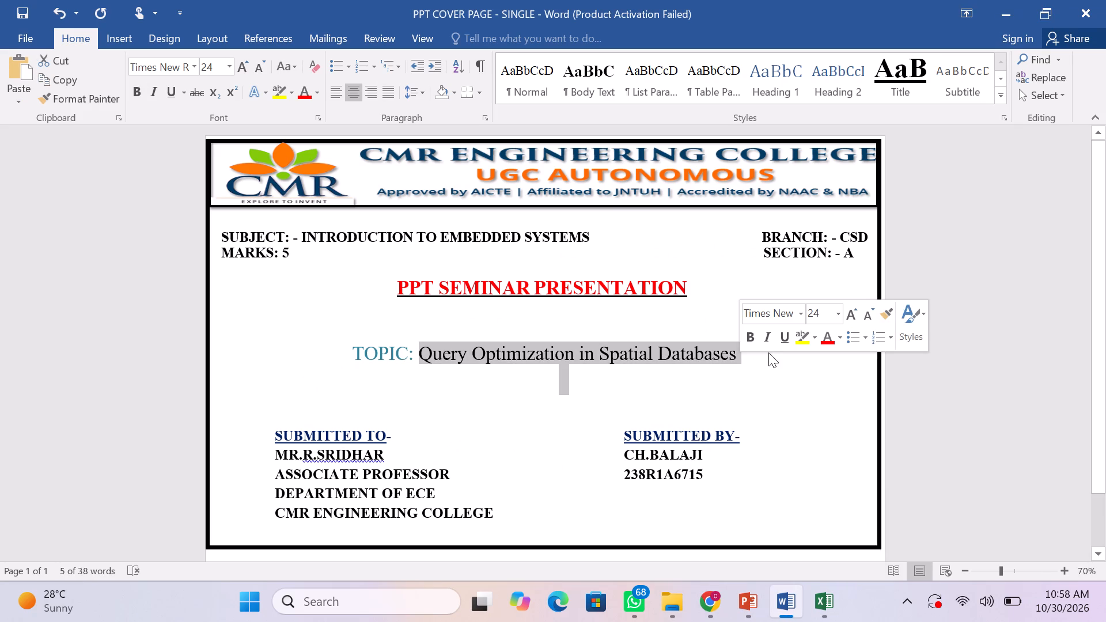
click(748, 336)
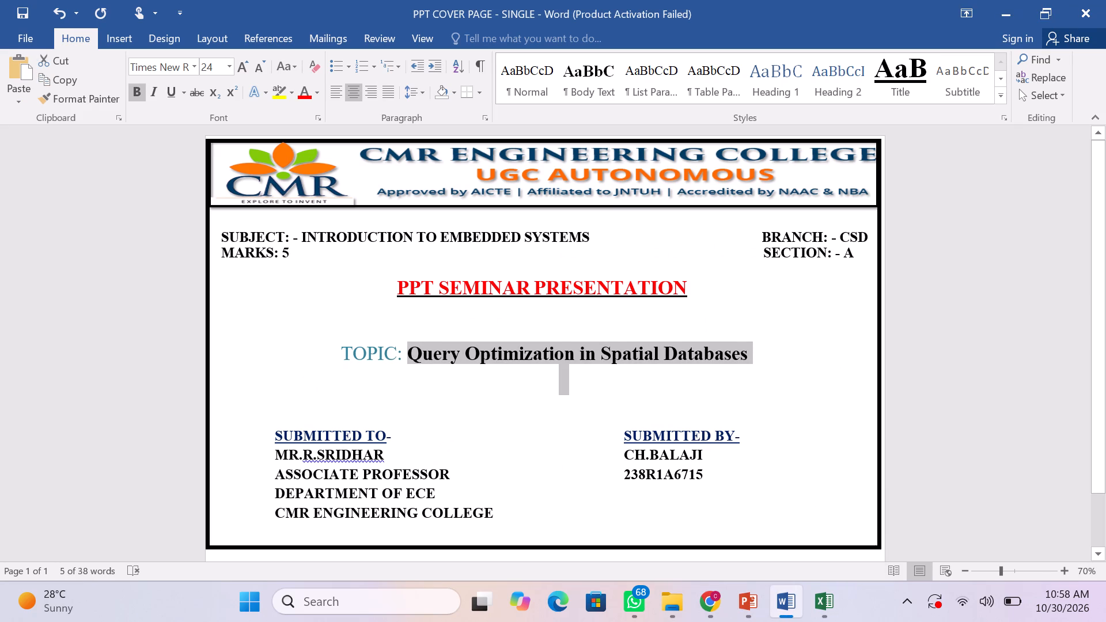
click(579, 337)
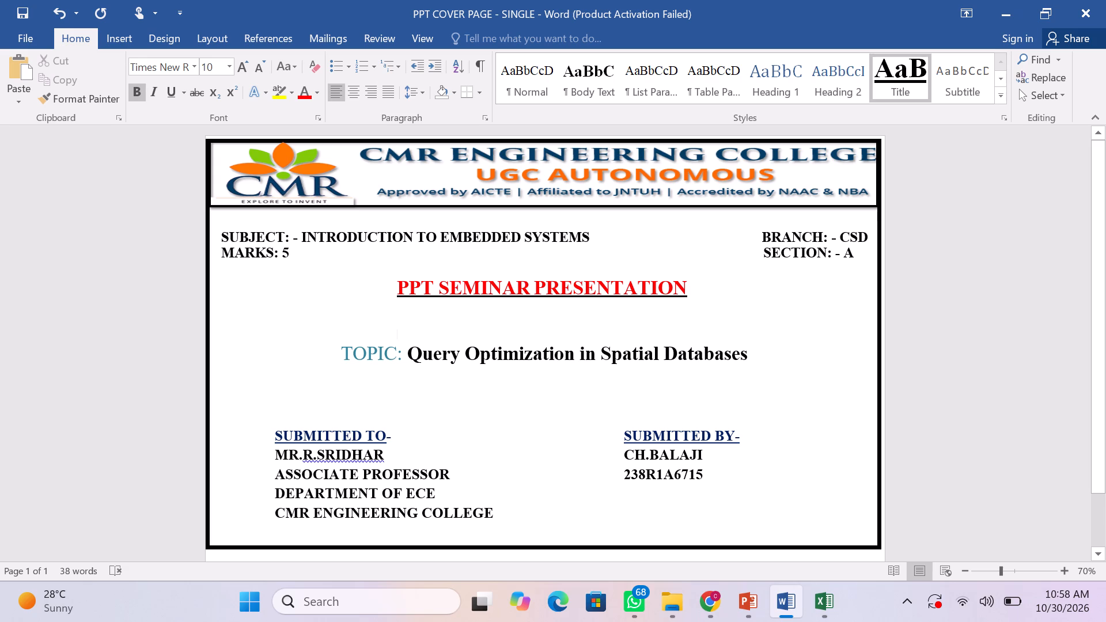
Replace the subject "INTRODUCTION TO EMBEDDED SYSTEMS" with "SMD" on the cover page's SUBJECT line.
click(592, 240)
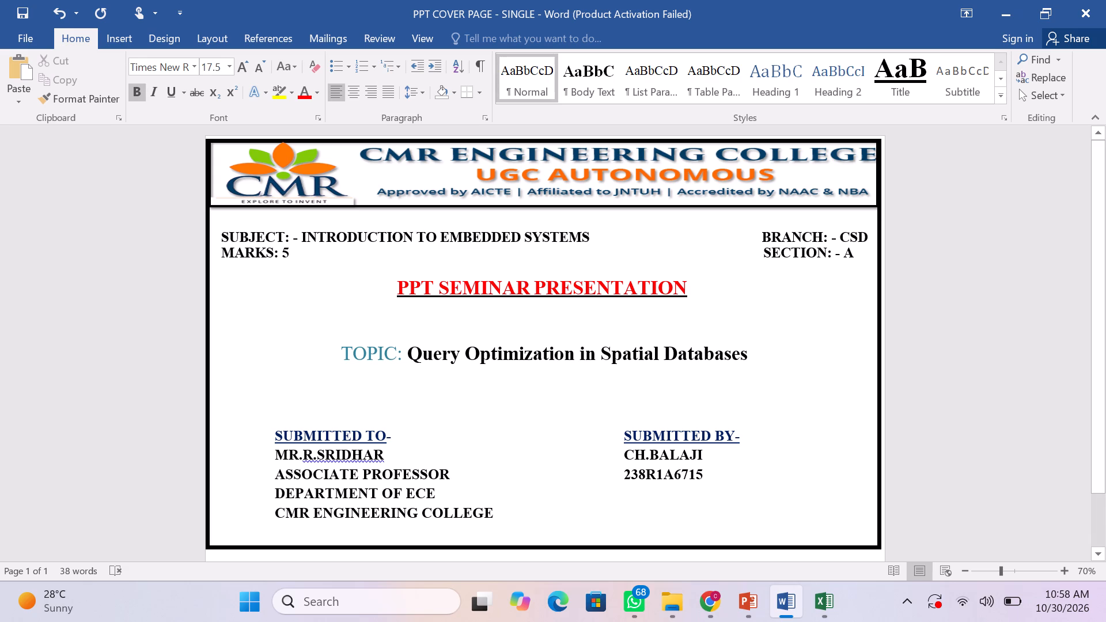
key(BackSpace)
key(BackSpace)
key(BackSpace)
key(BackSpace)
key(BackSpace)
key(BackSpace)
key(BackSpace)
key(BackSpace)
key(BackSpace)
key(BackSpace)
key(BackSpace)
key(BackSpace)
key(BackSpace)
key(BackSpace)
key(BackSpace)
key(BackSpace)
key(BackSpace)
key(BackSpace)
key(BackSpace)
key(BackSpace)
key(BackSpace)
key(BackSpace)
key(BackSpace)
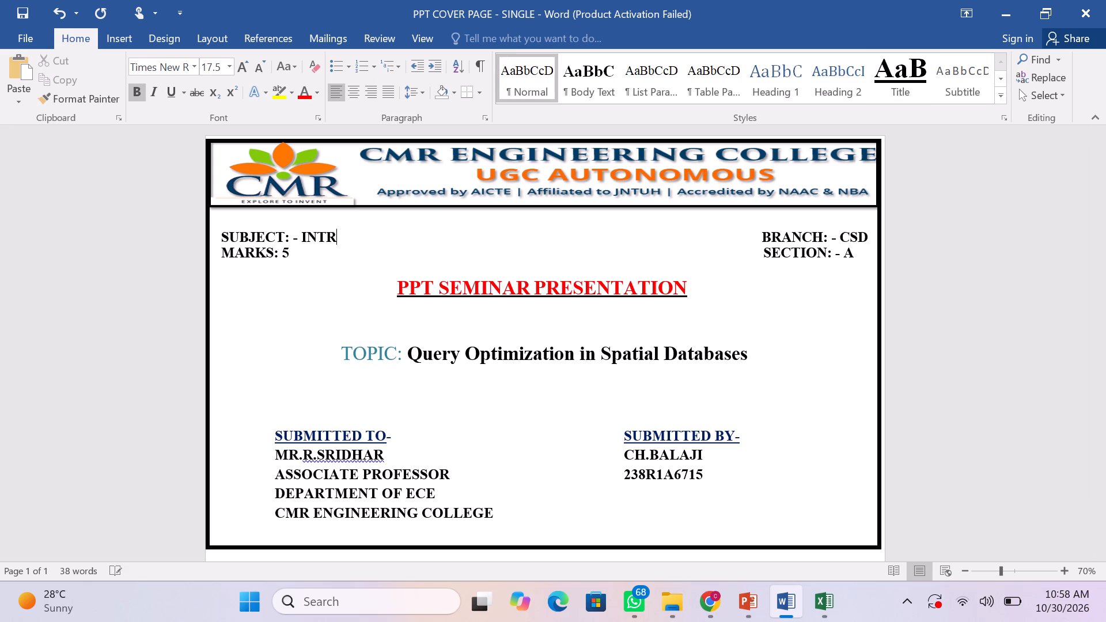
key(BackSpace)
key(BackSpace)
key(BackSpace)
key(BackSpace)
text(SMD)
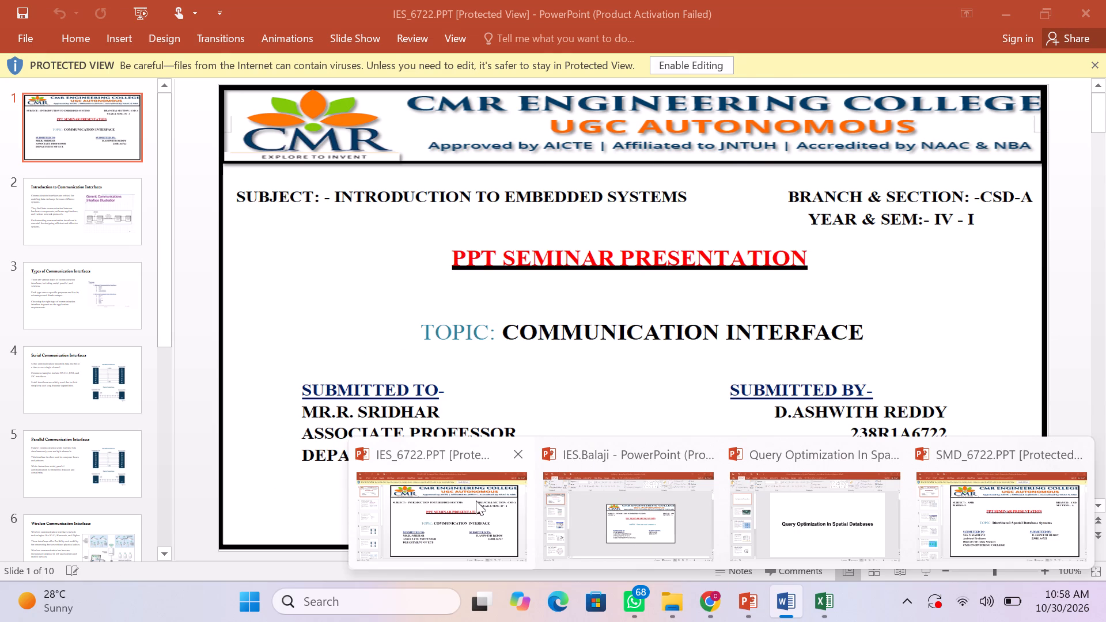
Close the two IES presentations that are open in PowerPoint.
click(520, 450)
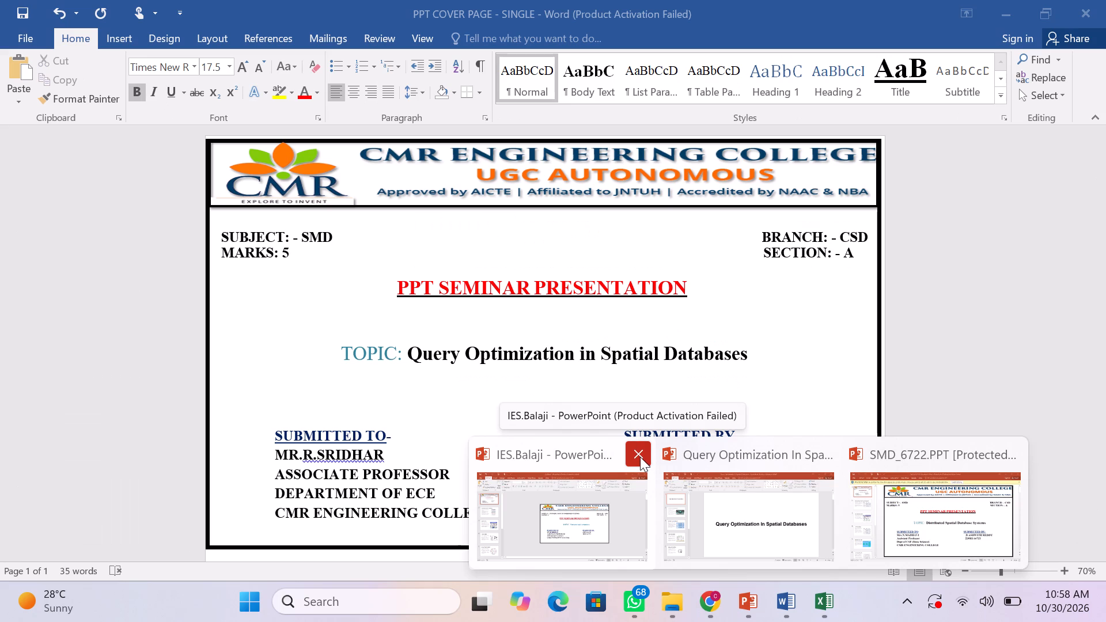
click(638, 456)
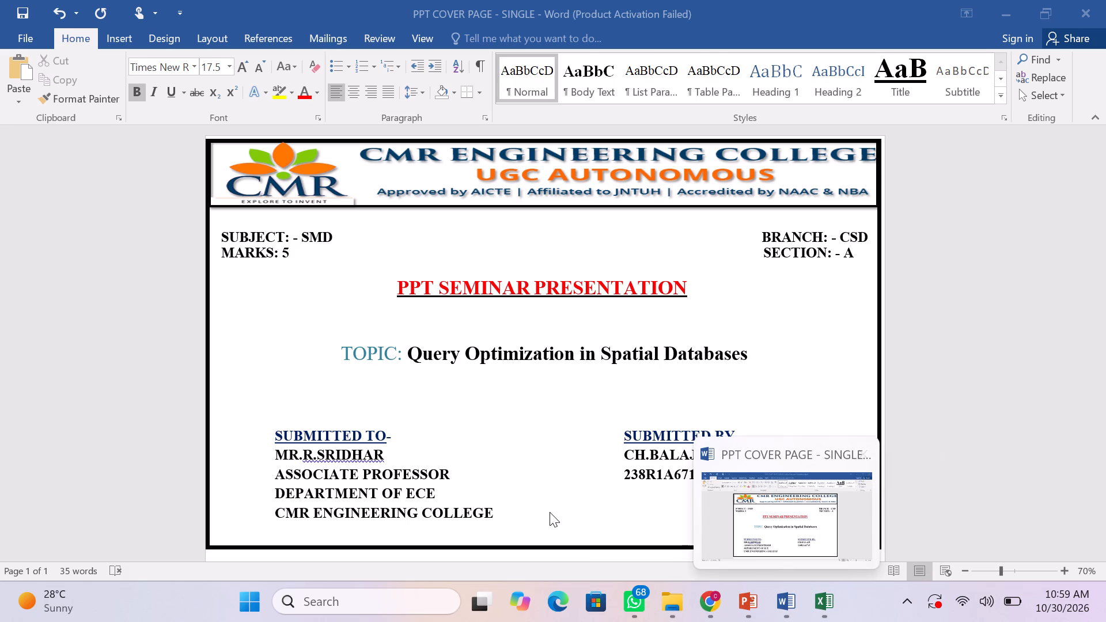
Replace the faculty member's name under "SUBMITTED TO" with the SMD teacher's name, using the title "Mrs.".
click(387, 451)
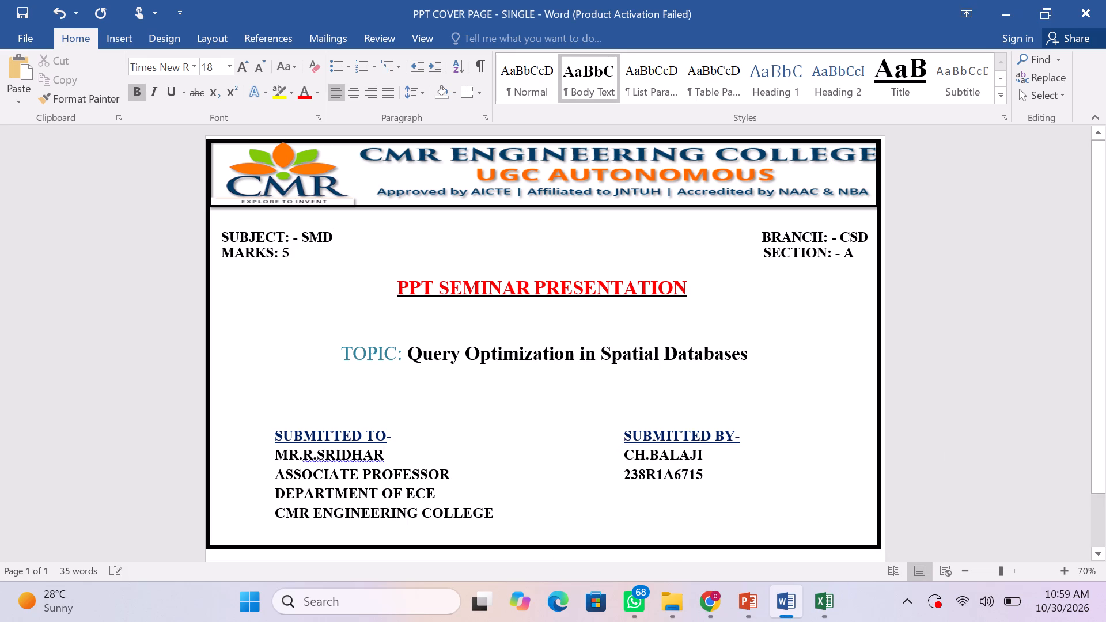
key(BackSpace)
key(BackSpace)
key(BackSpace)
key(BackSpace)
key(BackSpace)
key(BackSpace)
key(BackSpace)
key(BackSpace)
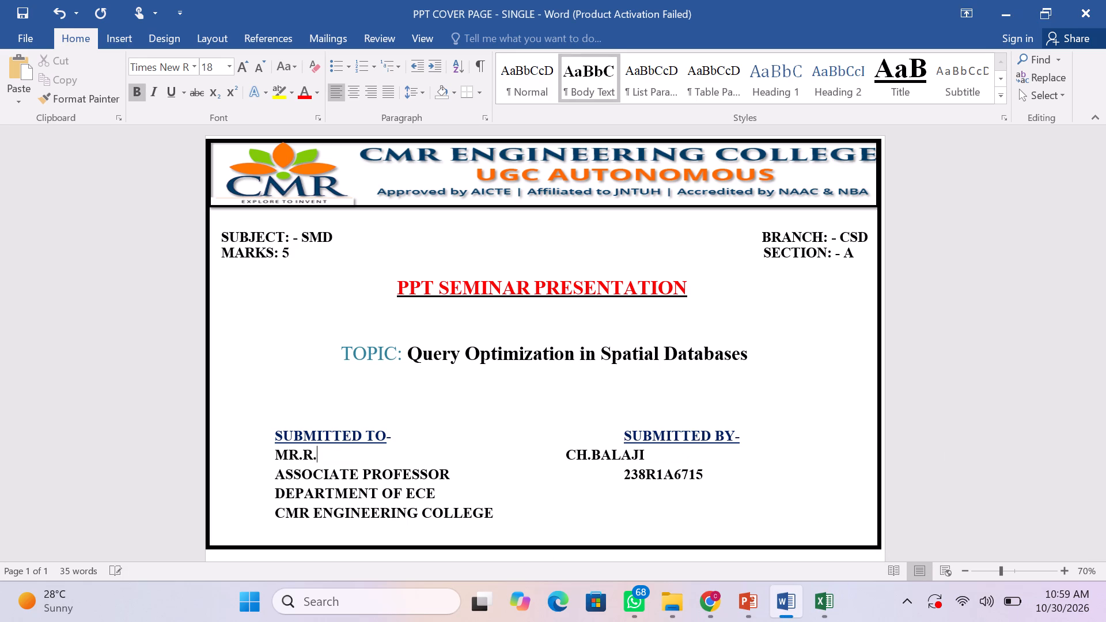
key(BackSpace)
key(BackSpace)
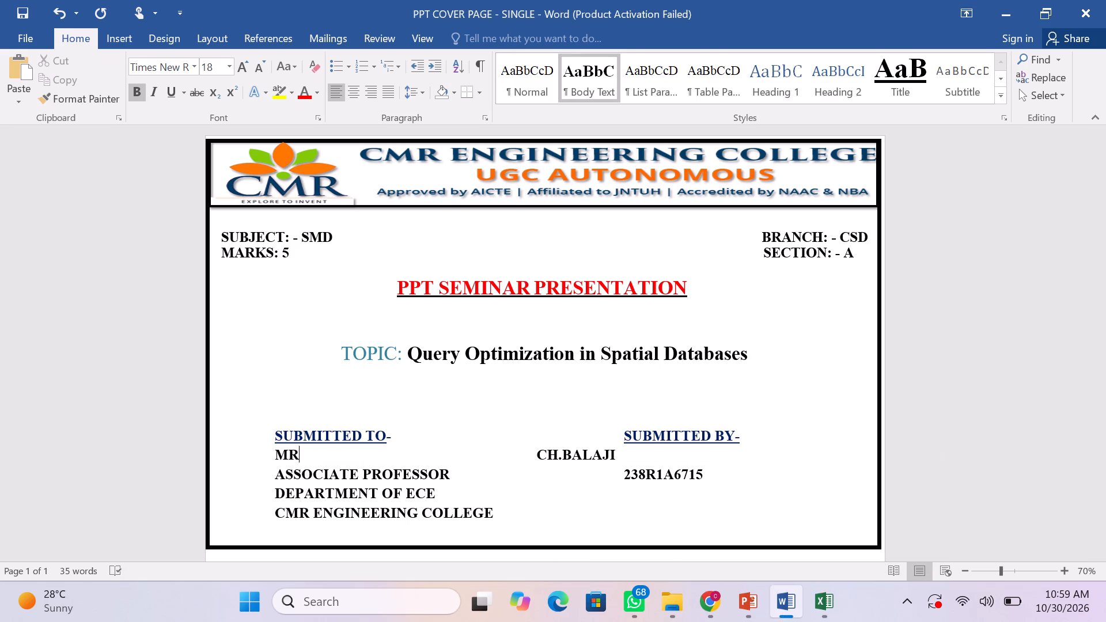
key(shift+s)
key(period)
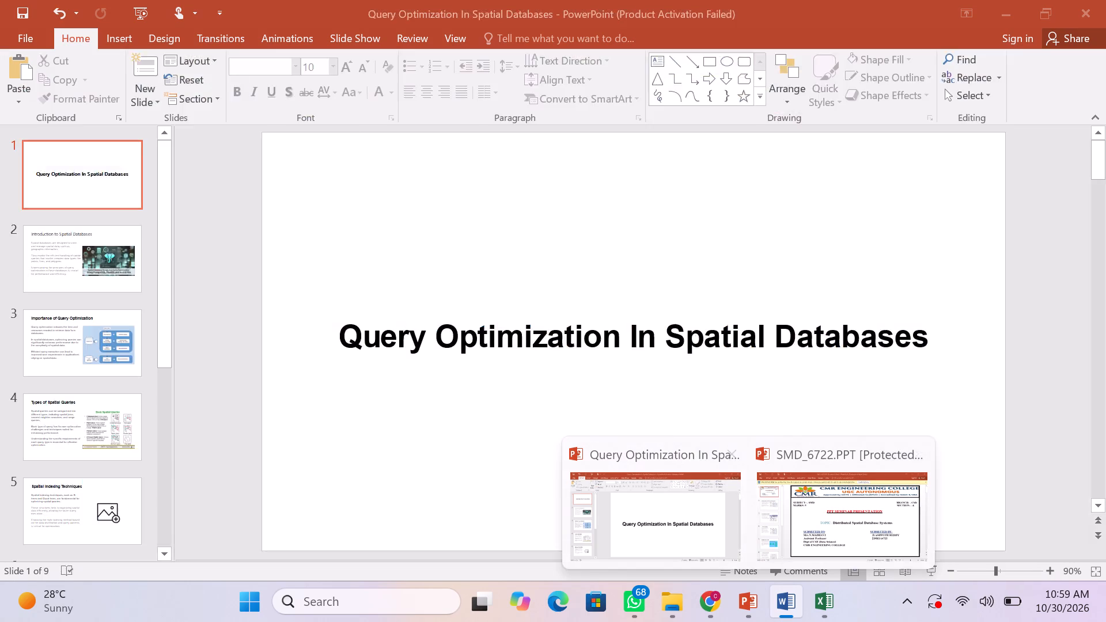
key(BackSpace)
key(BackSpace)
key(BackSpace)
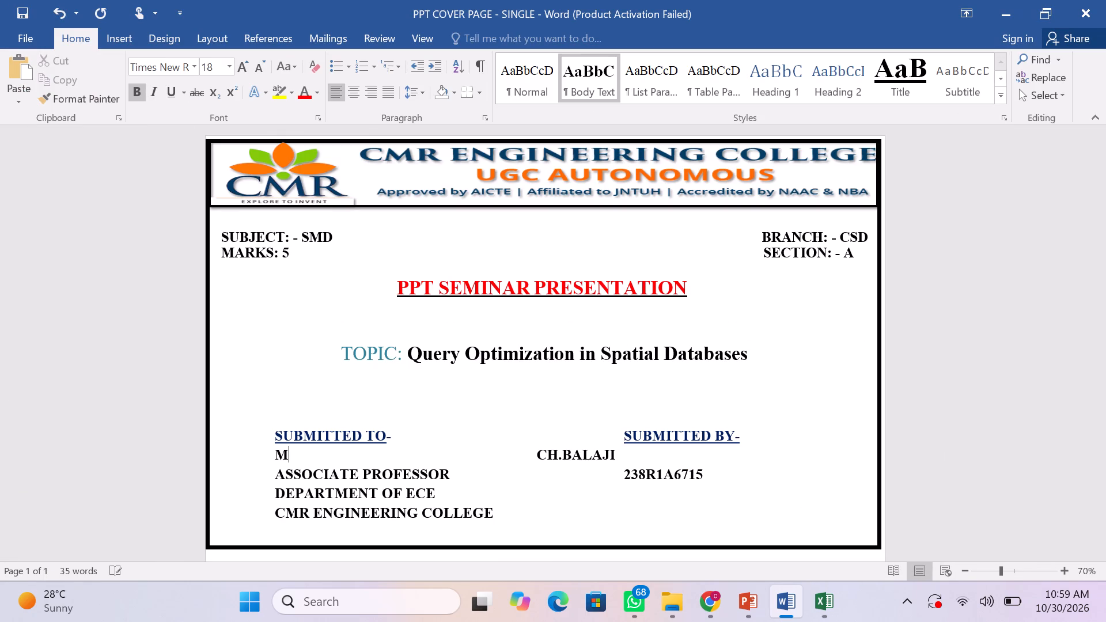
key(r)
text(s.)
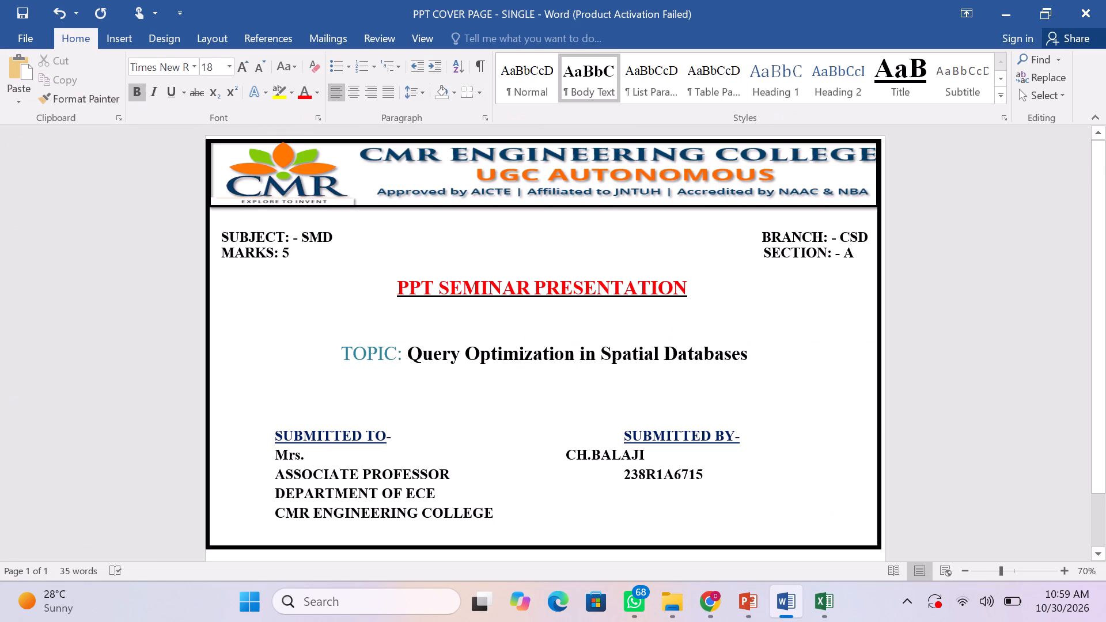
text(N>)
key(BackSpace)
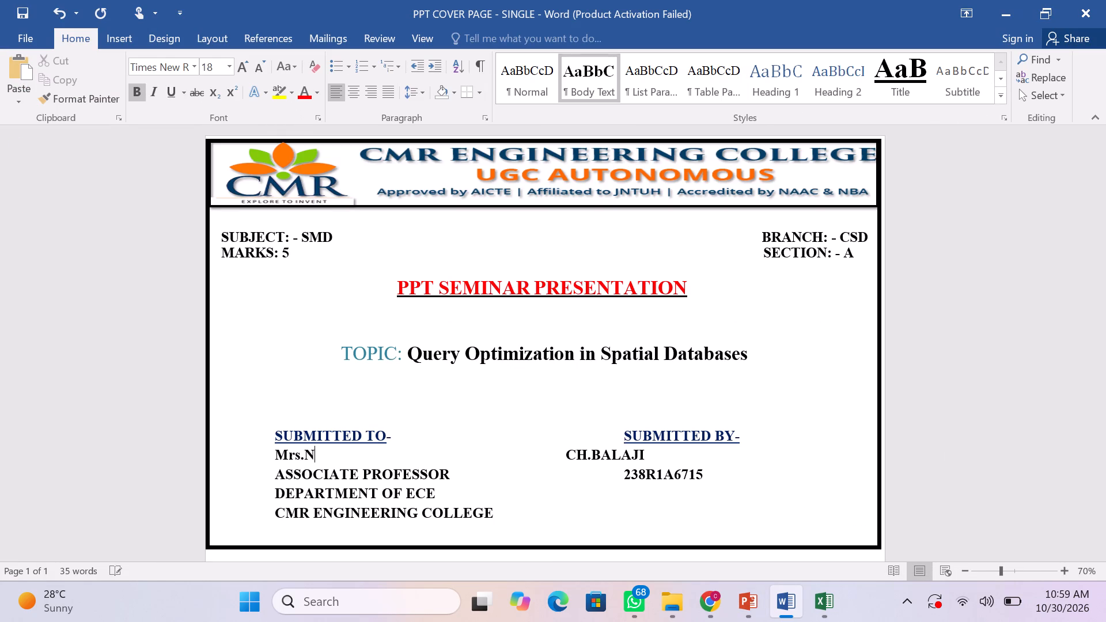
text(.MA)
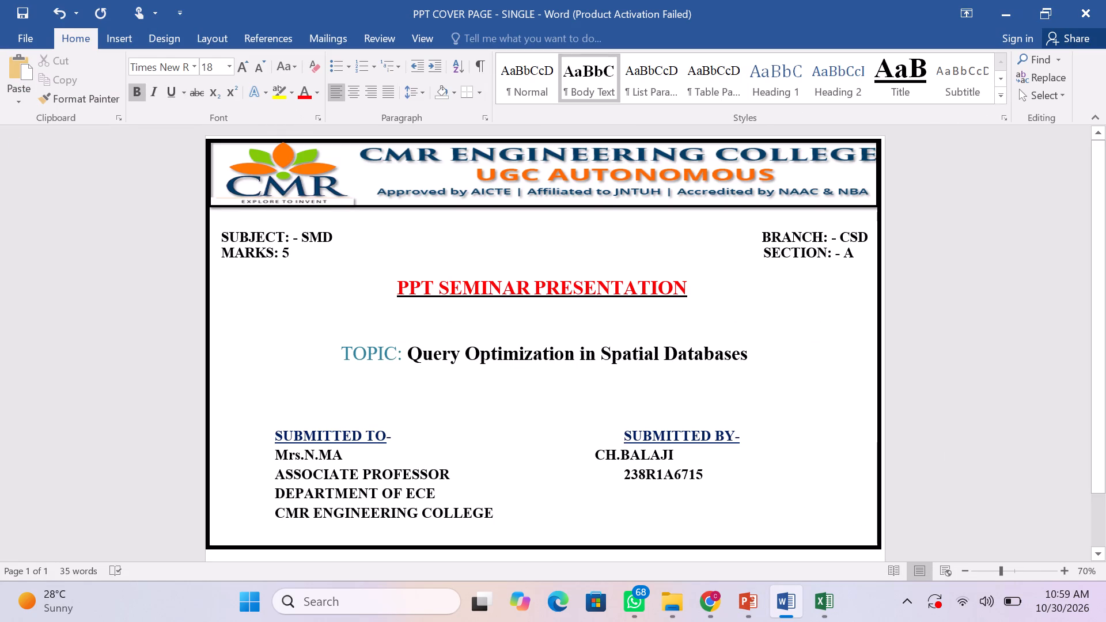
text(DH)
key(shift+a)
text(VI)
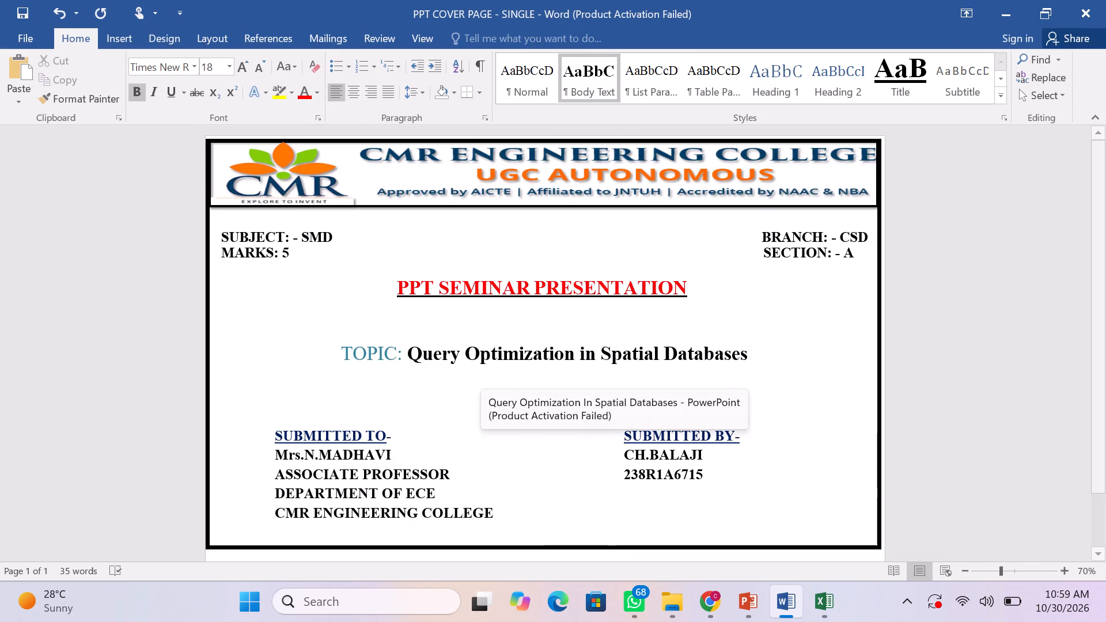
Replace "ASSOCIATE" with "Assisstor" in the faculty member's designation under "SUBMITTED TO".
click(368, 474)
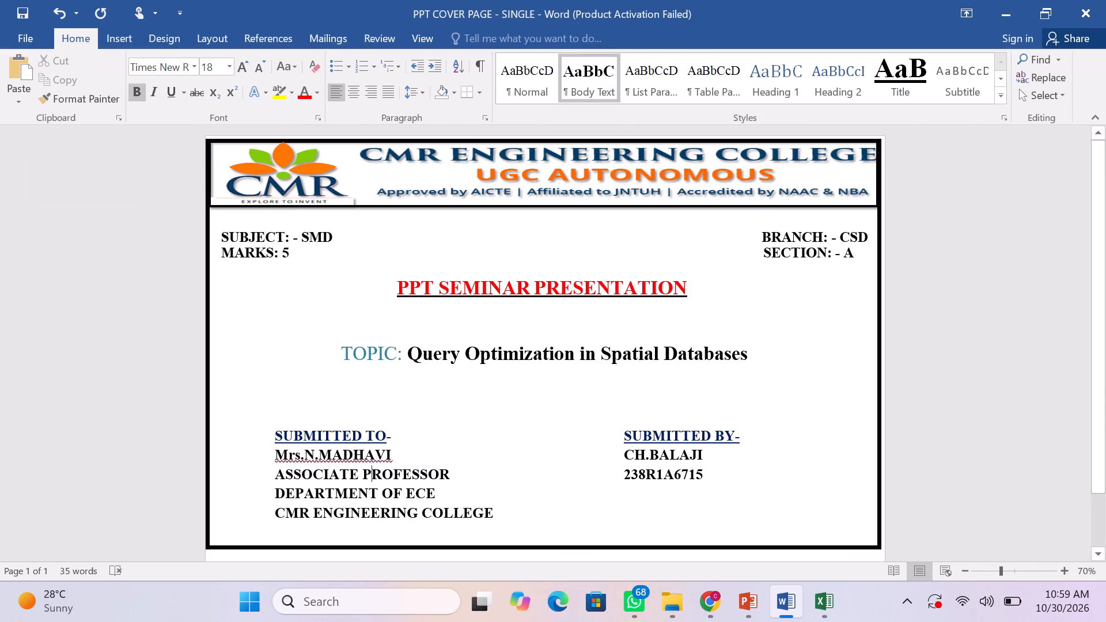
click(359, 473)
key(BackSpace)
key(BackSpace)
key(BackSpace)
key(BackSpace)
key(BackSpace)
key(BackSpace)
key(BackSpace)
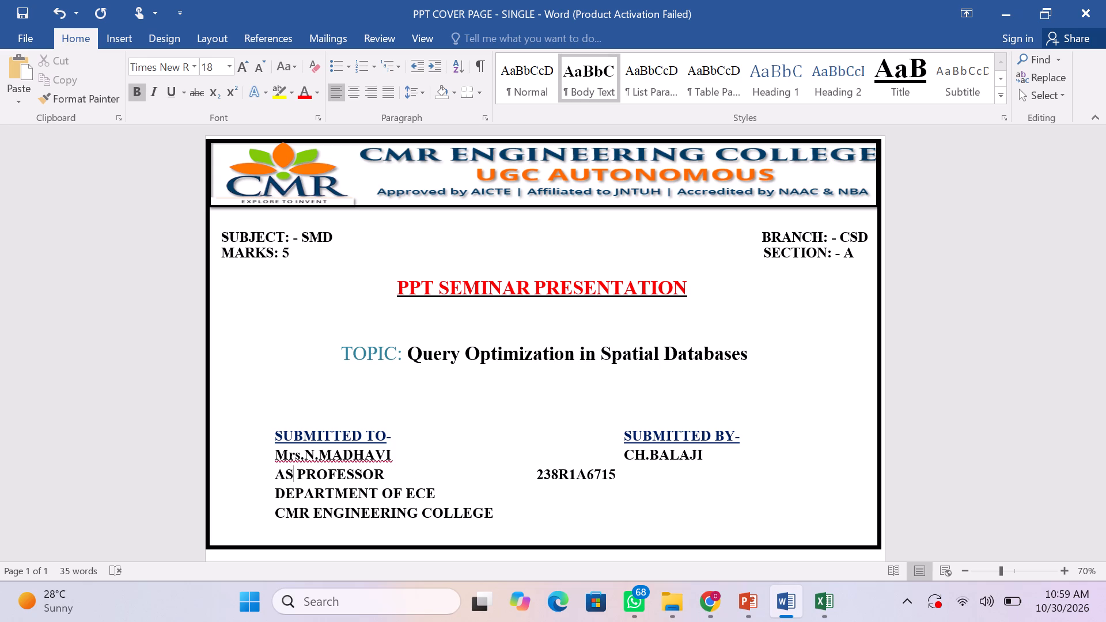
key(BackSpace)
text(ss)
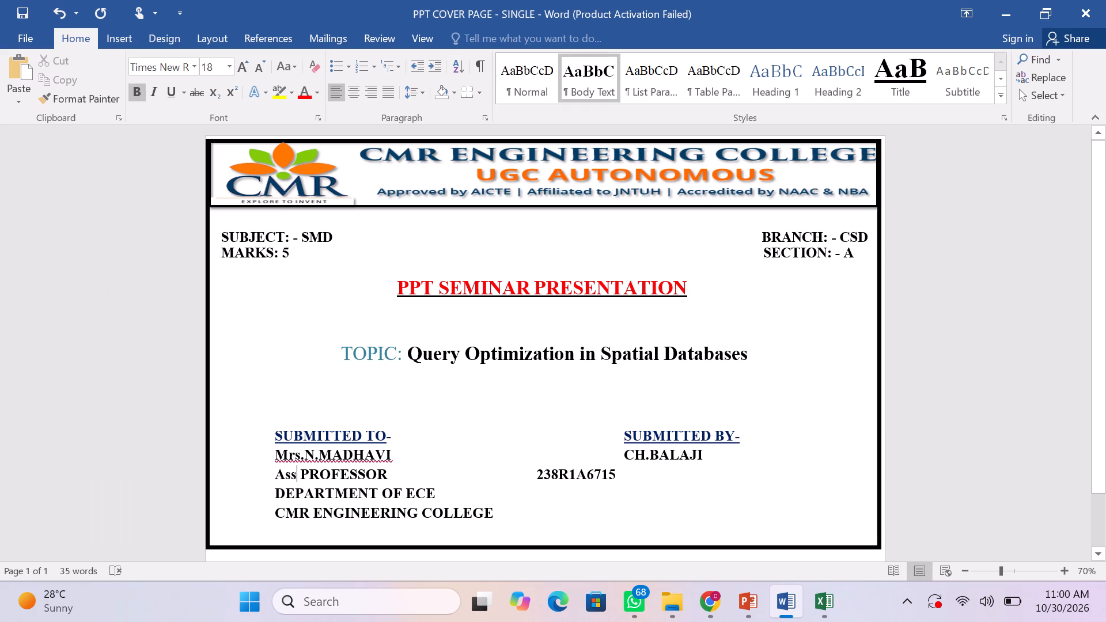
text(iss)
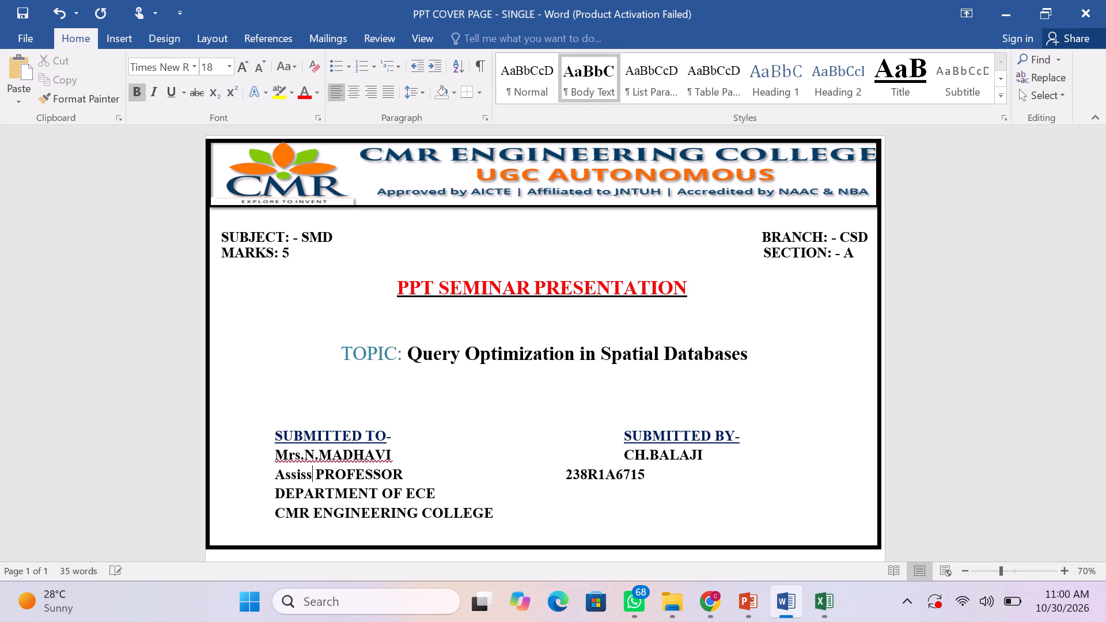
text(tor)
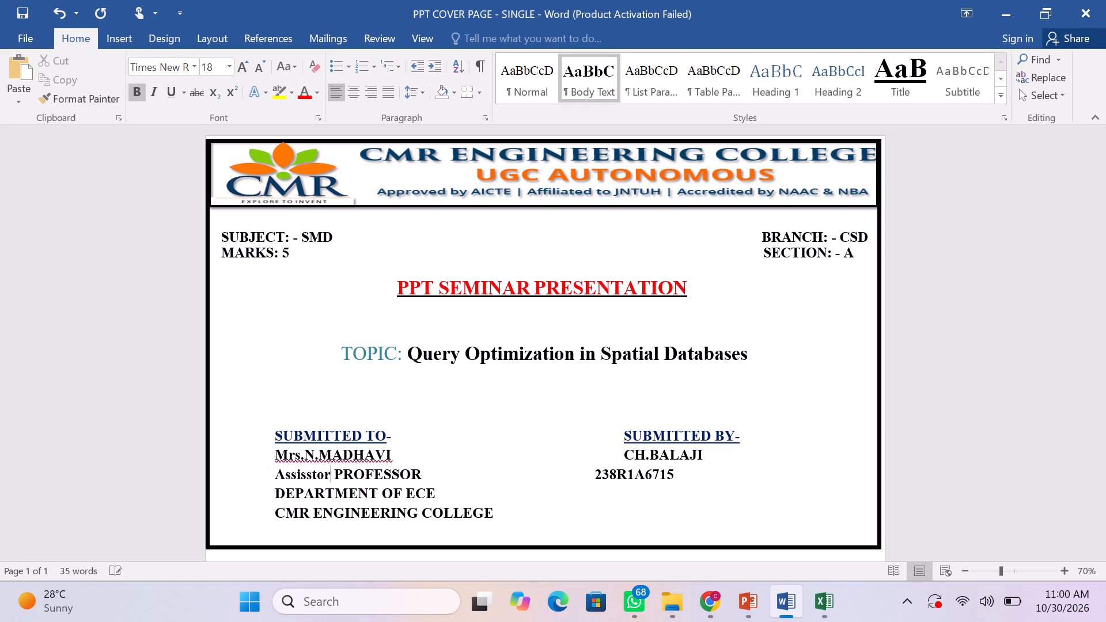
Rewrite "PROFESSOR" as "Professor" in the faculty member's designation line.
click(434, 476)
key(BackSpace)
key(BackSpace)
key(BackSpace)
key(BackSpace)
key(BackSpace)
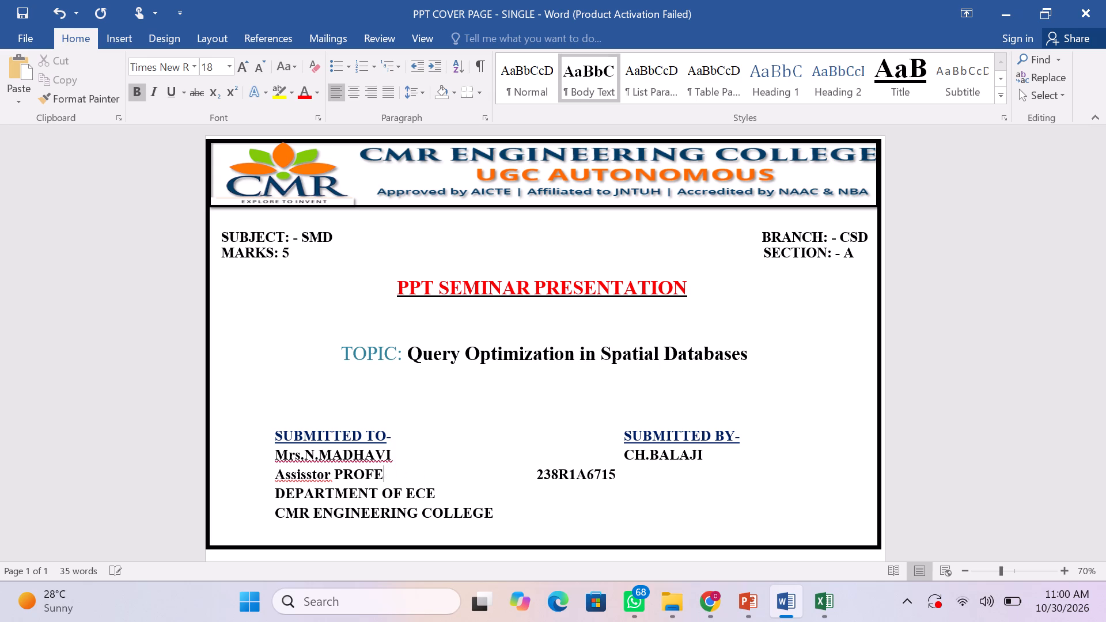
key(BackSpace)
key(BackSpace)
key(BackSpace)
text(rofe)
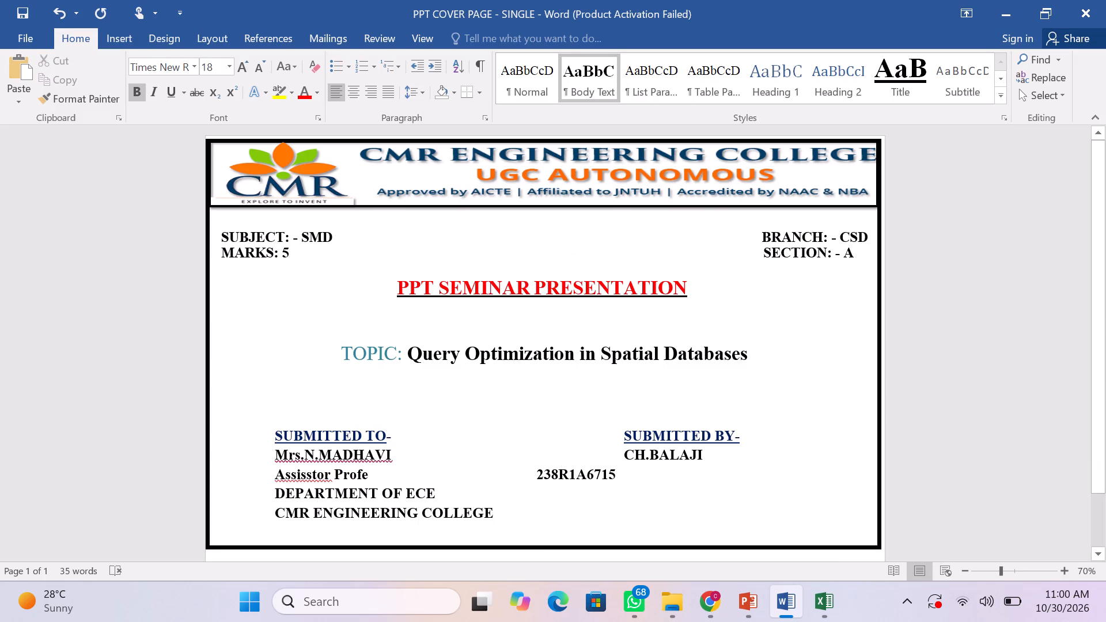
text(ssor)
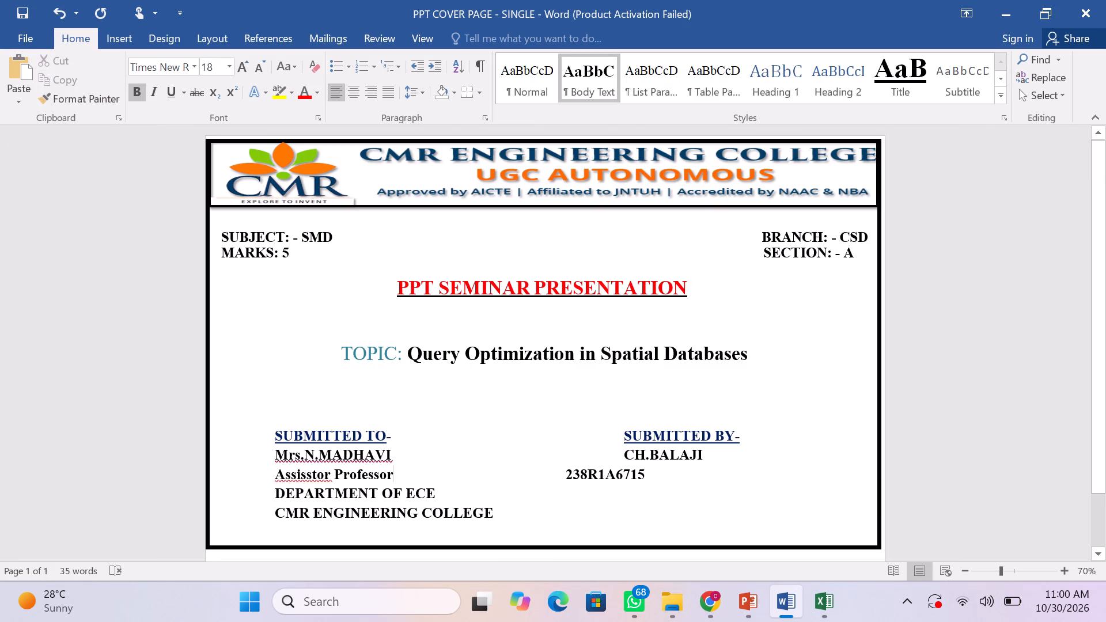
Remove the extra "s" from "Assisstor" so the designation reads "Assistor Professor".
click(310, 473)
key(BackSpace)
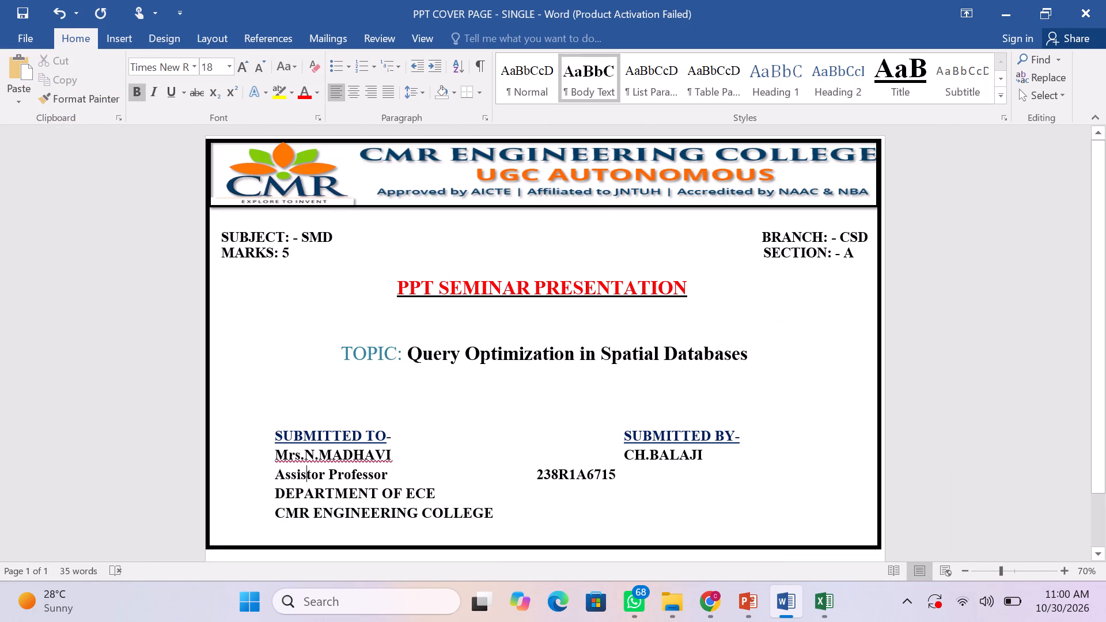
Replace the department line "DEPARTMENT OF ECE" under "SUBMITTED TO" with "Dept of CSE(Data Science)".
click(439, 494)
key(BackSpace)
key(BackSpace)
key(BackSpace)
key(BackSpace)
key(BackSpace)
key(BackSpace)
key(BackSpace)
key(BackSpace)
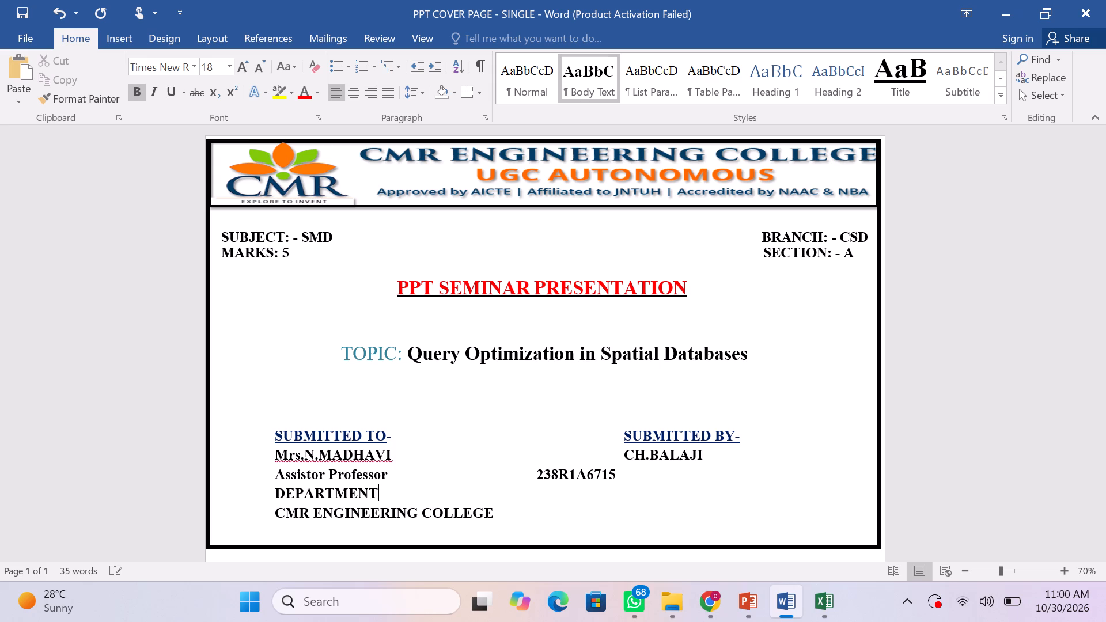
key(BackSpace)
key(BackSpace)
key(BackSpace)
key(BackSpace)
key(BackSpace)
key(BackSpace)
key(BackSpace)
key(BackSpace)
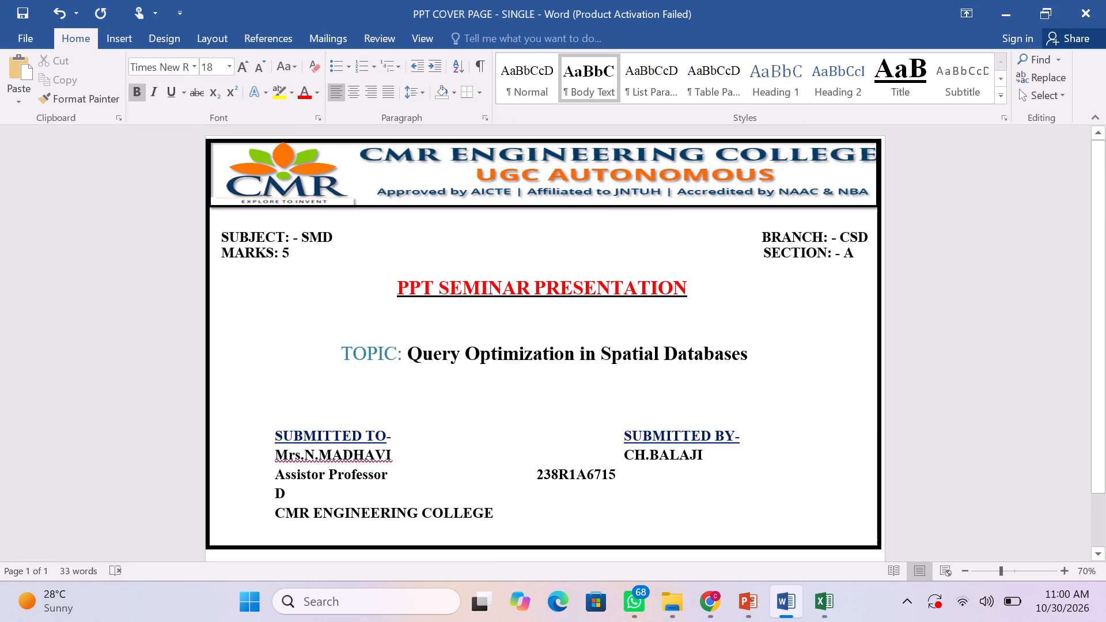
text(ept)
key(space)
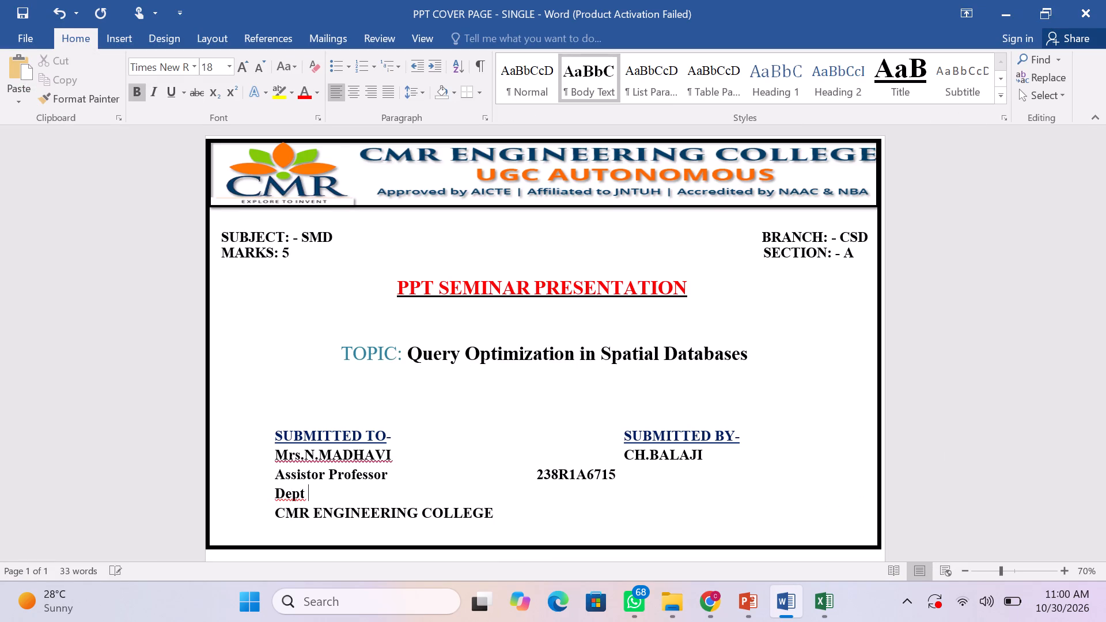
text(of)
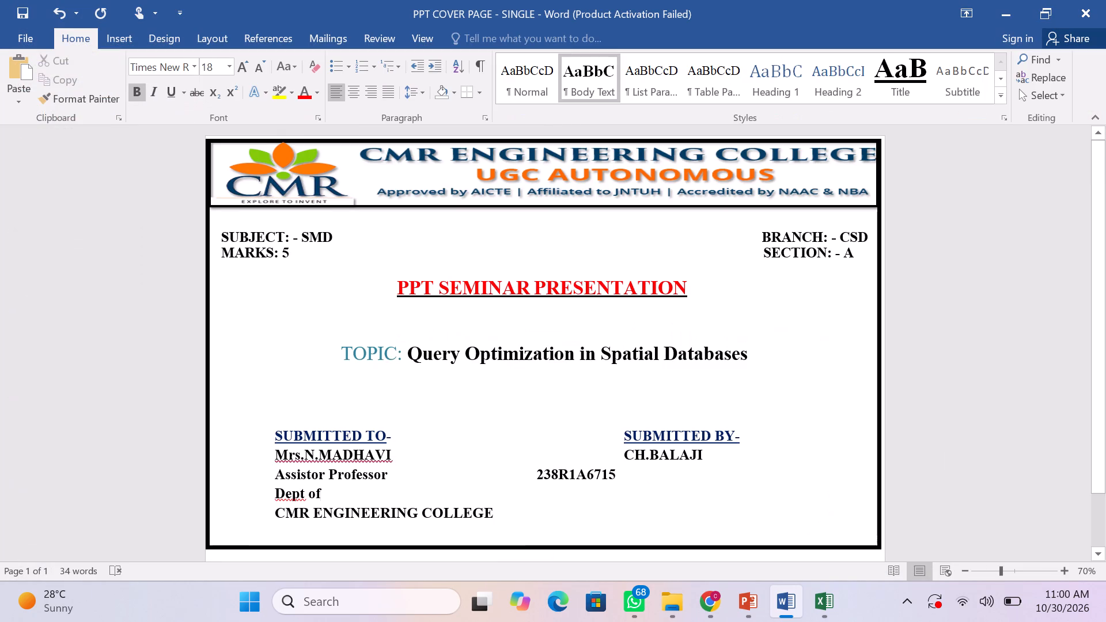
key(space)
text(CSE)
key(shift+parenleft)
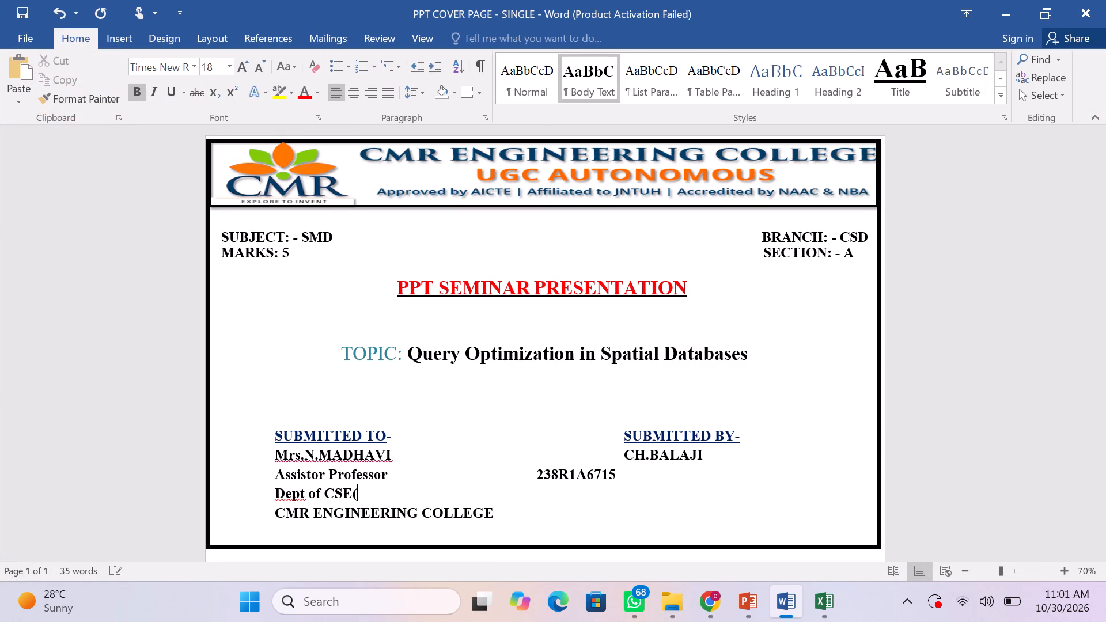
text(DA)
key(BackSpace)
text(ata)
key(space)
text(Sci)
text(enec)
key(BackSpace)
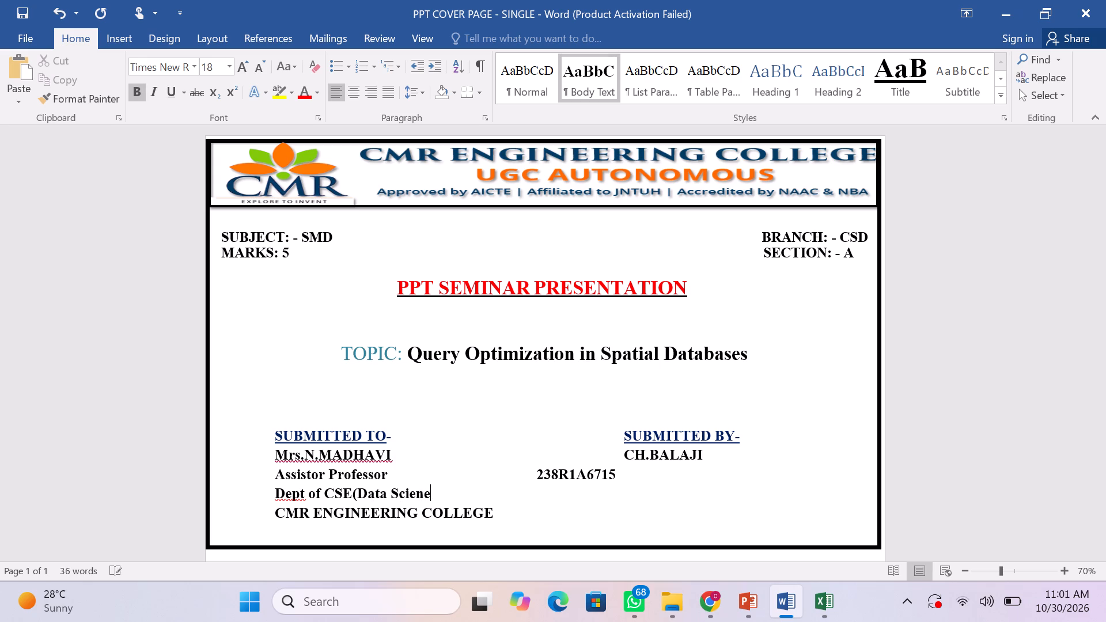
key(BackSpace)
text(ce)
key(shift+parenright)
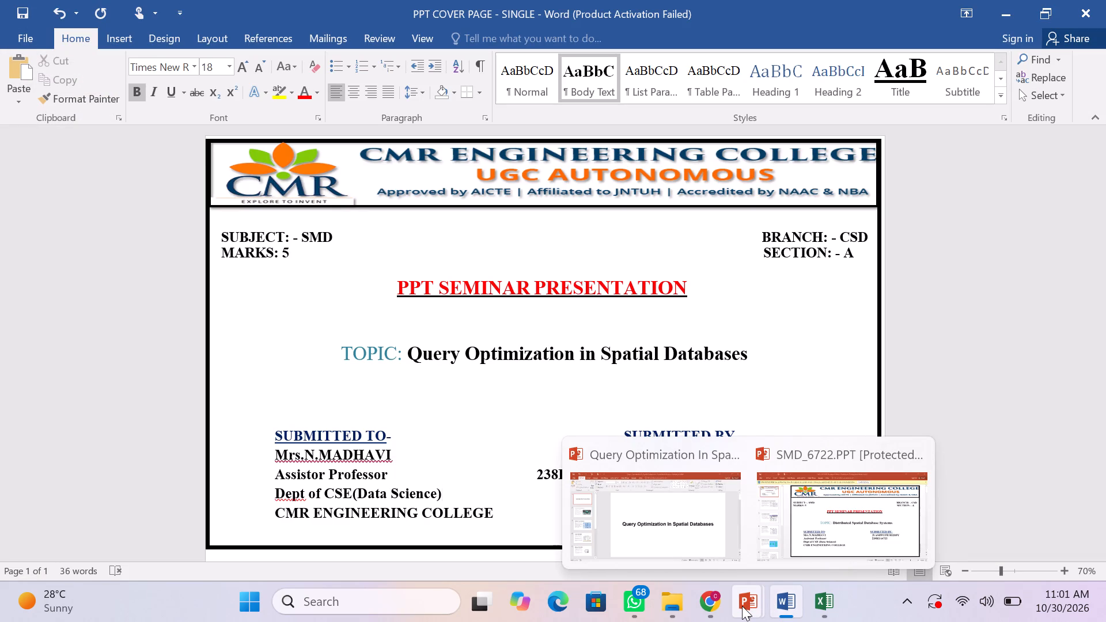
Indent the roll number under "SUBMITTED BY" with spaces so it lines up beneath the student's name.
click(524, 456)
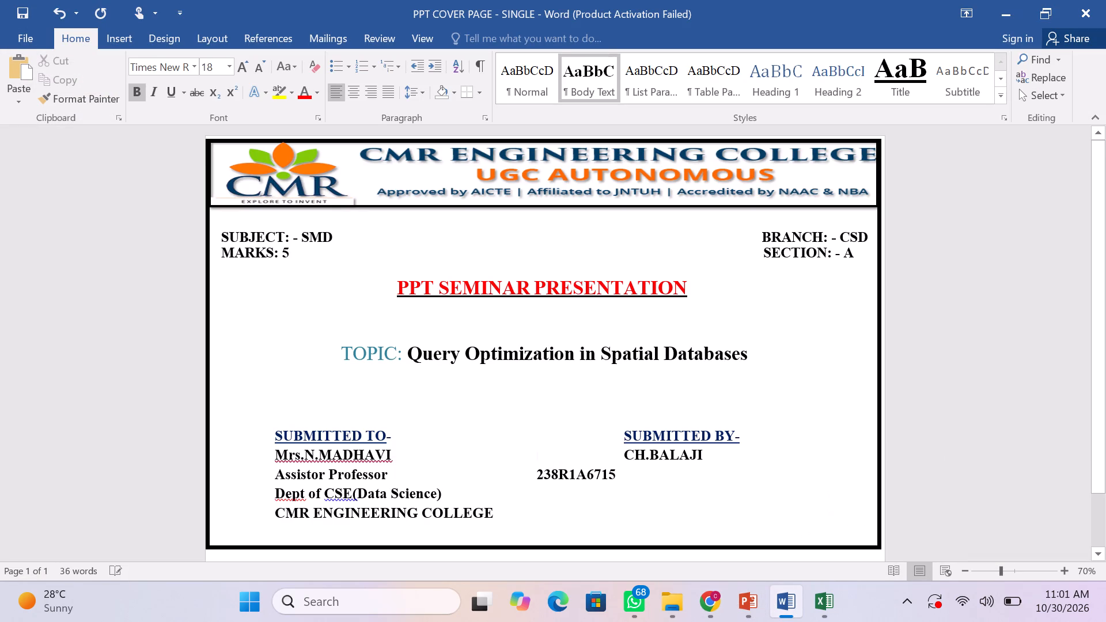
click(531, 471)
key(space)
key(space)
key(space)
key(space)
key(space)
key(space)
key(space)
key(space)
key(space)
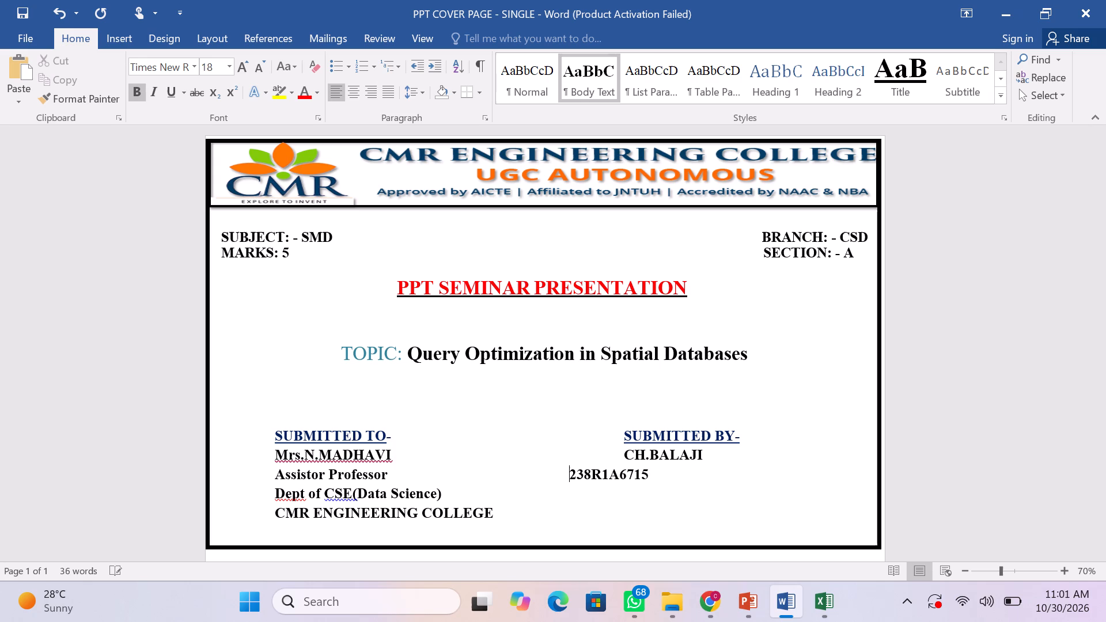
key(space)
key(space)
key(space)
key(space)
key(space)
key(space)
key(space)
key(space)
key(space)
key(space)
key(space)
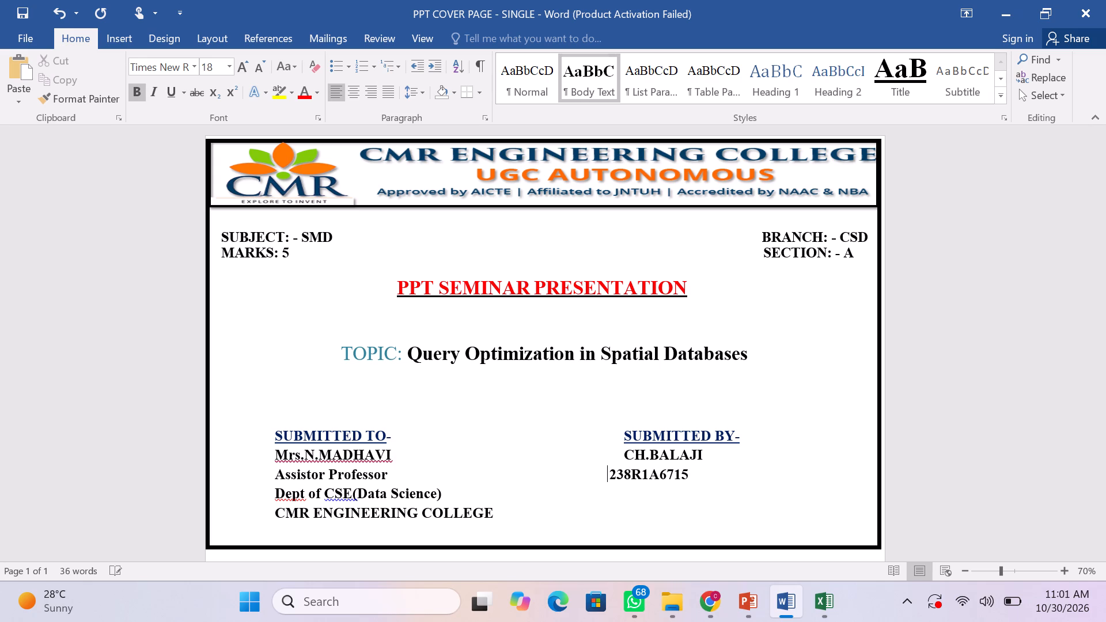
key(space)
key(space)
key(space)
key(space)
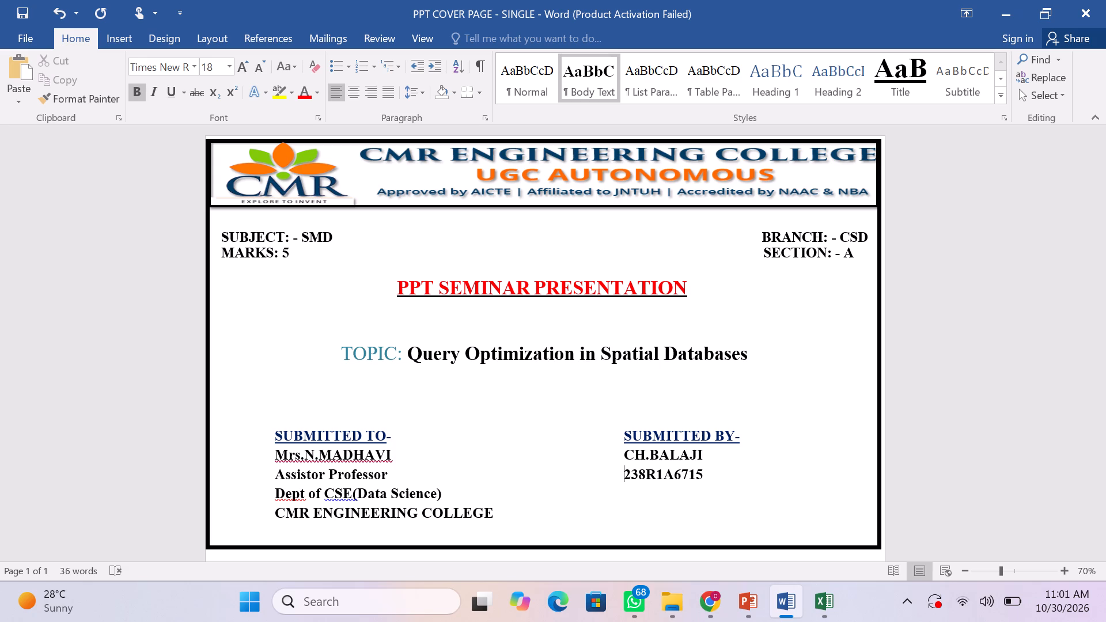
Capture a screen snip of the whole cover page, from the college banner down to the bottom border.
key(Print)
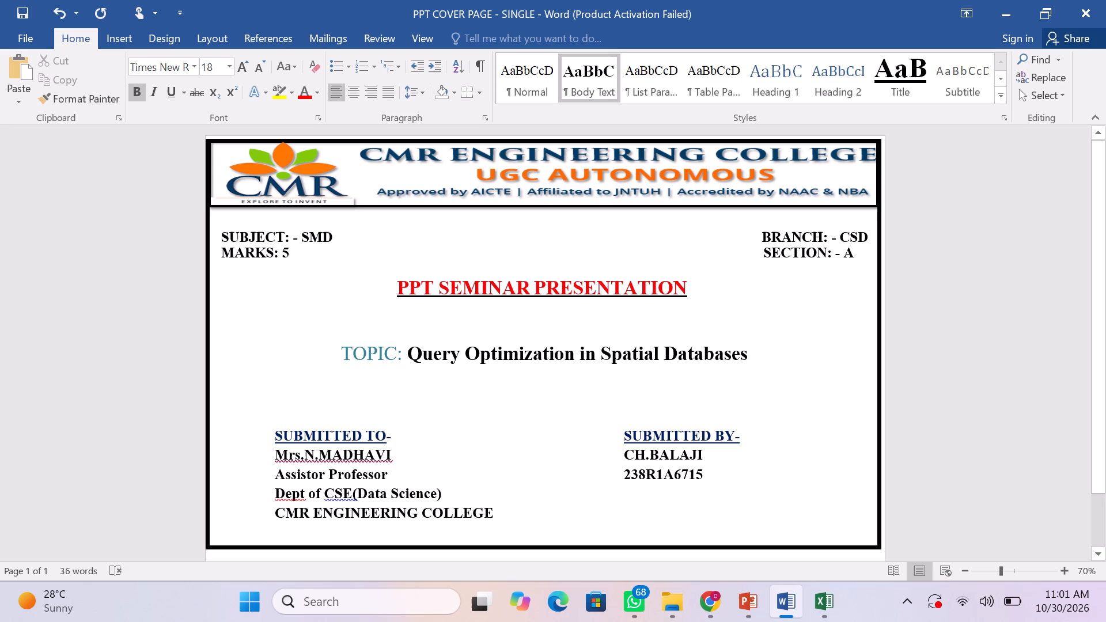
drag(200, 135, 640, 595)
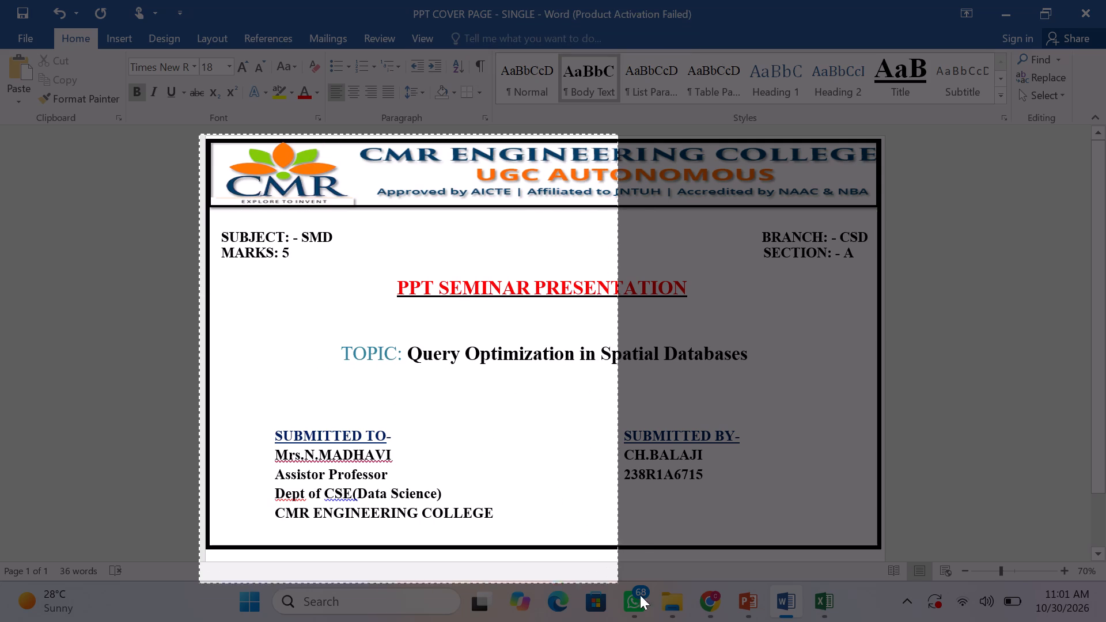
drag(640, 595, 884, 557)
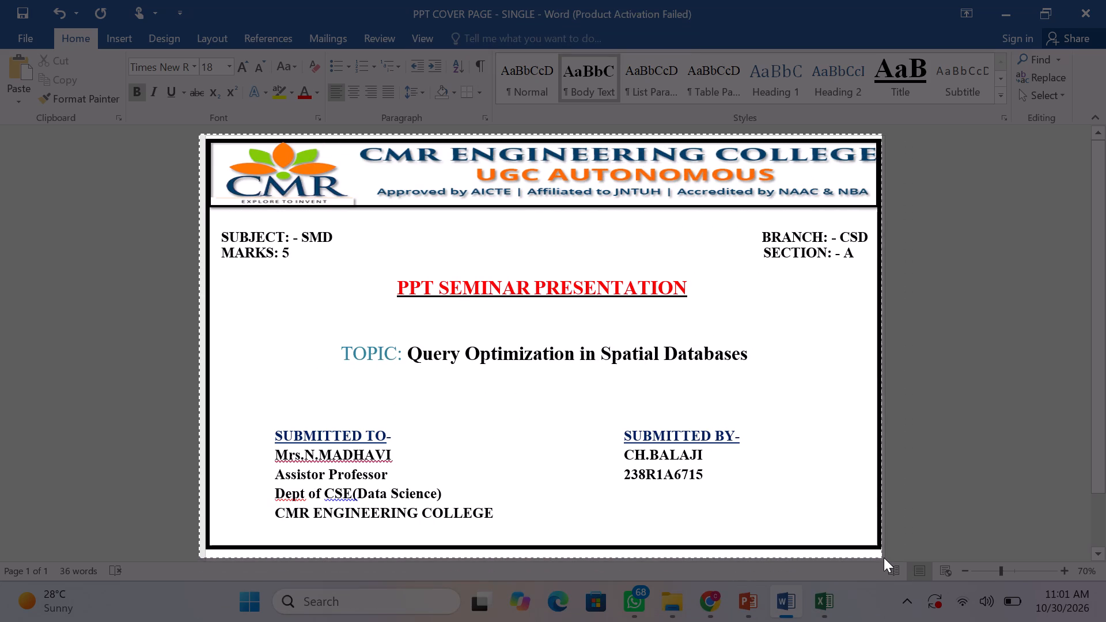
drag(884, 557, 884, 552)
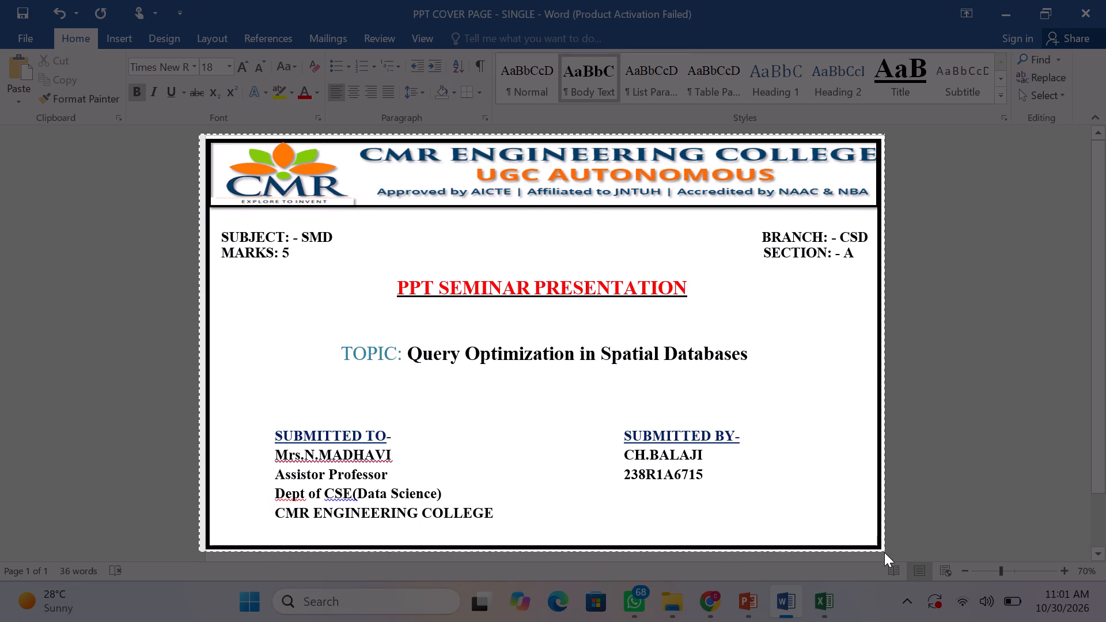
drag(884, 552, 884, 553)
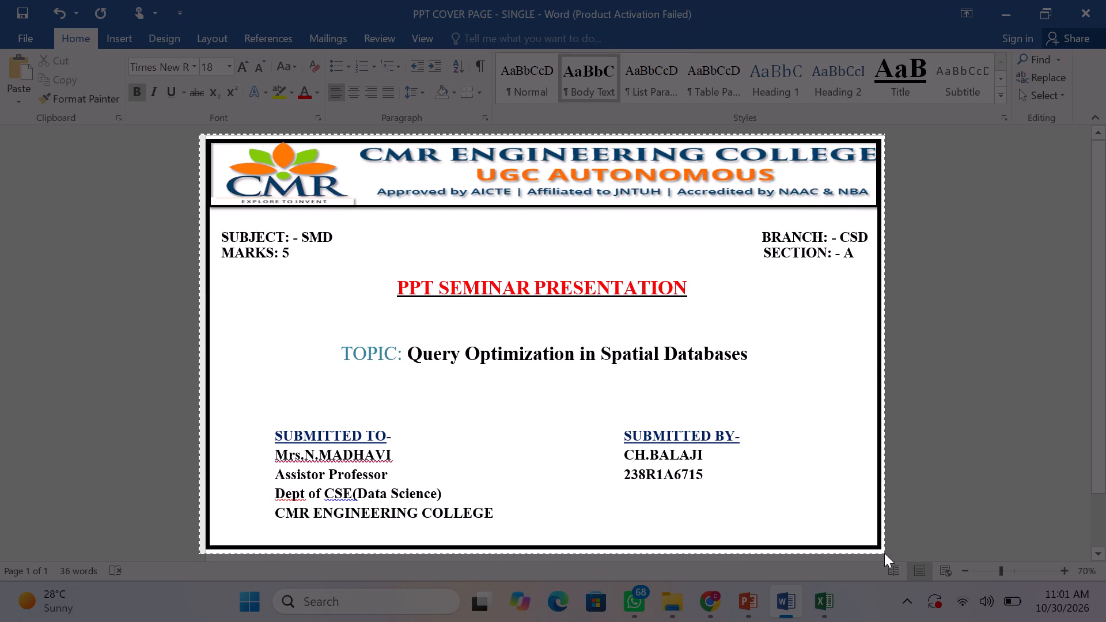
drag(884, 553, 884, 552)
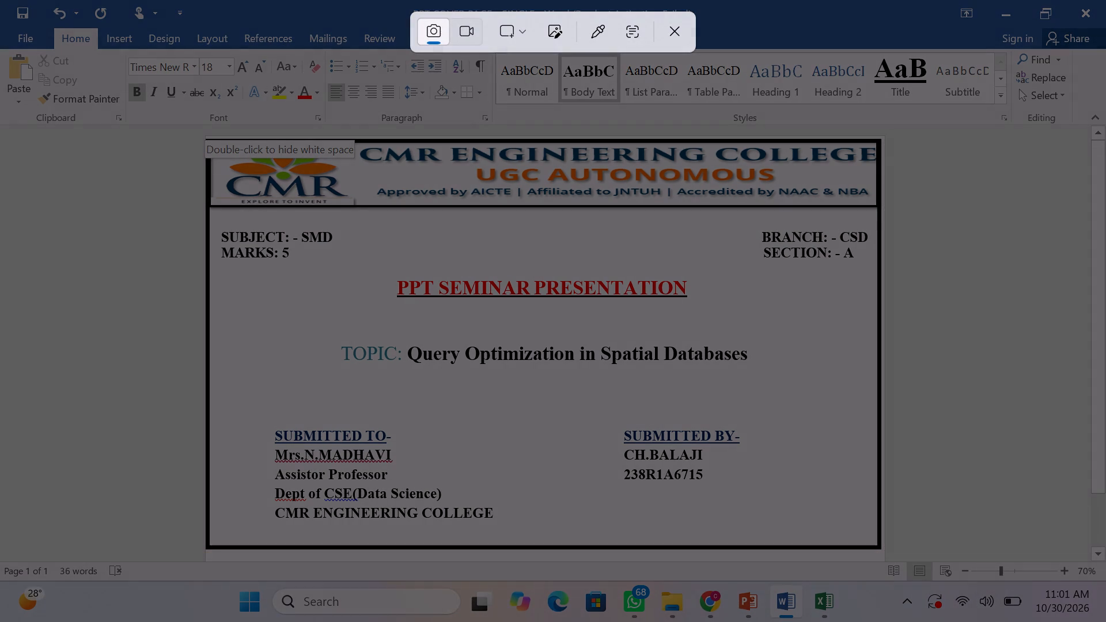
Capture a new screen snip of the cover page, framed tightly around its black border.
drag(202, 140, 378, 246)
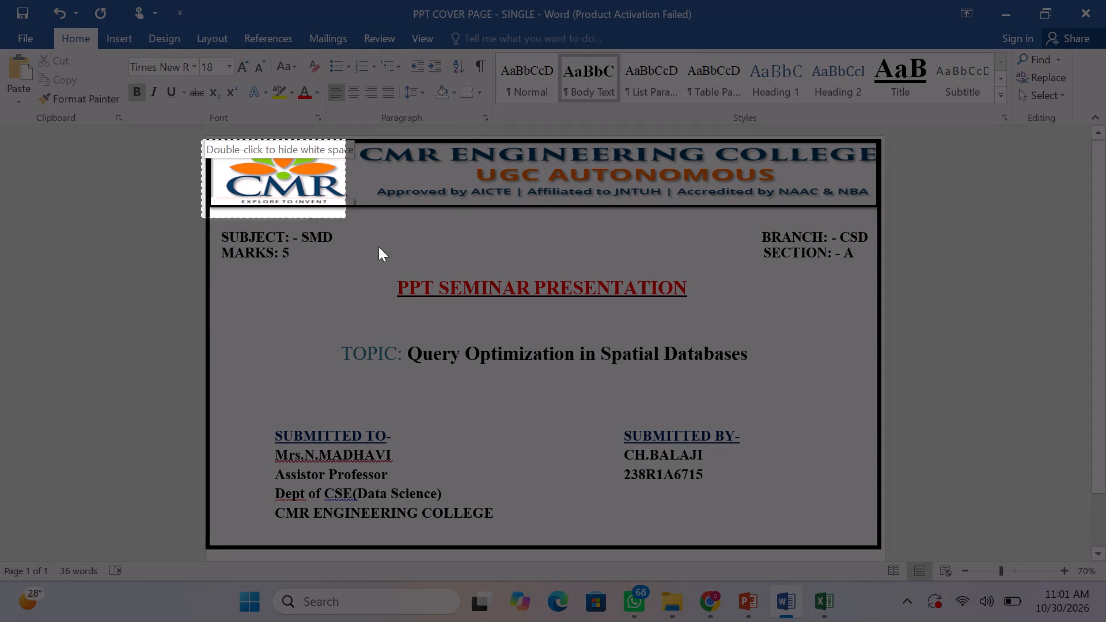
drag(378, 246, 753, 399)
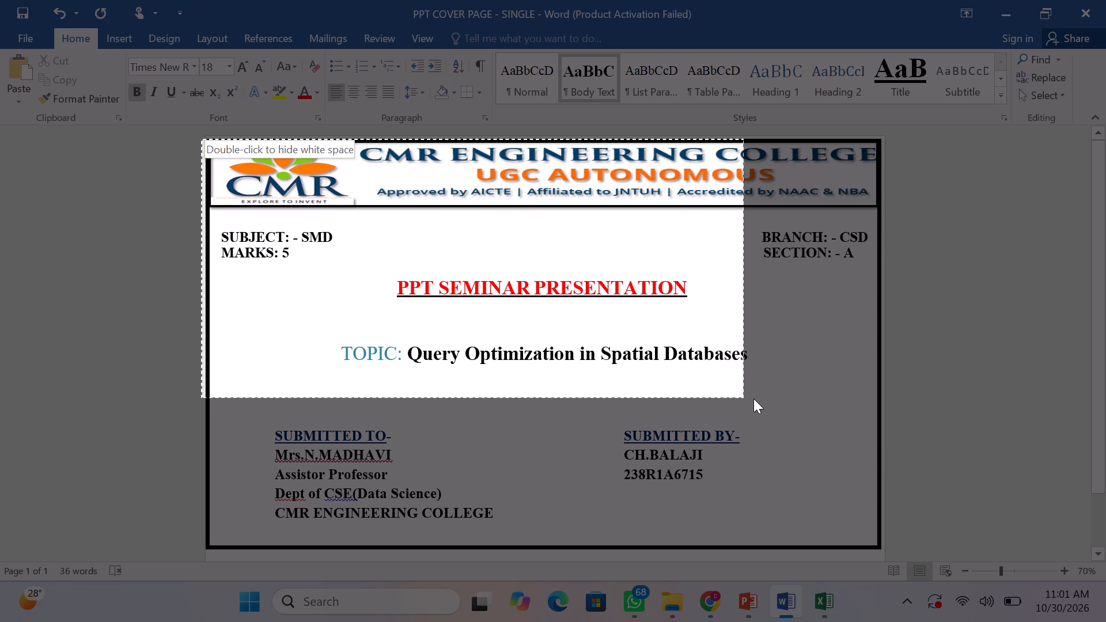
drag(753, 399, 889, 621)
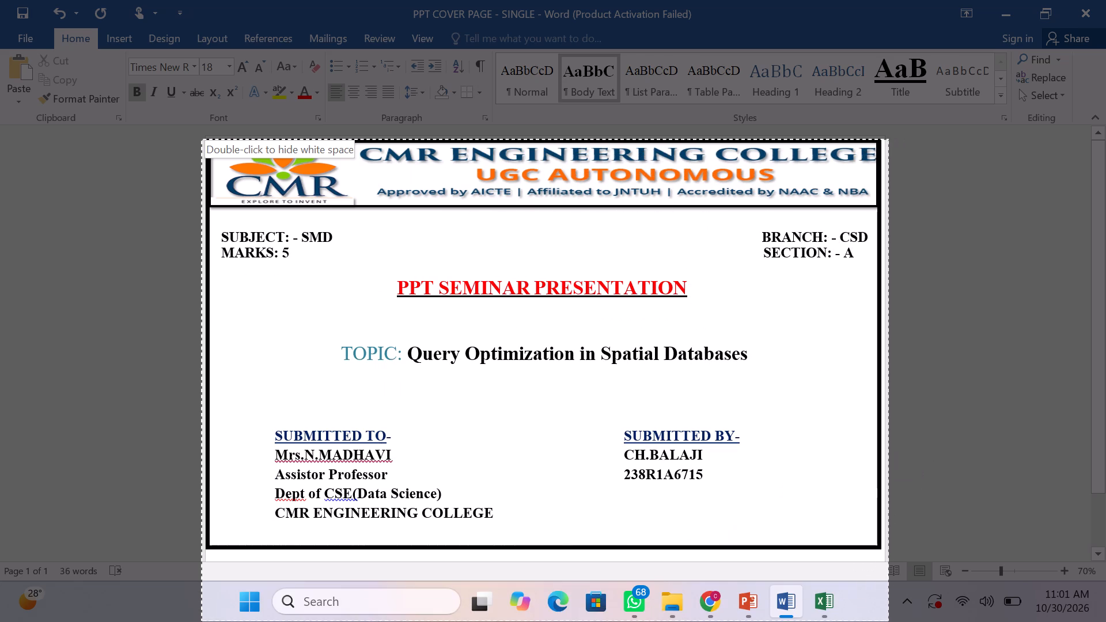
drag(889, 621, 884, 555)
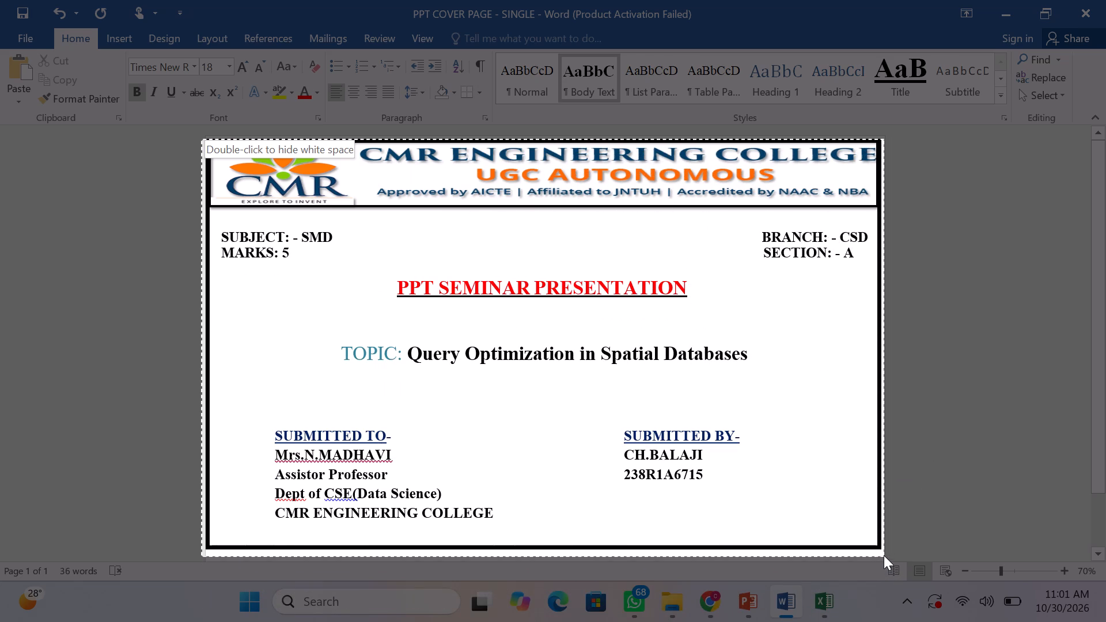
drag(884, 555, 886, 551)
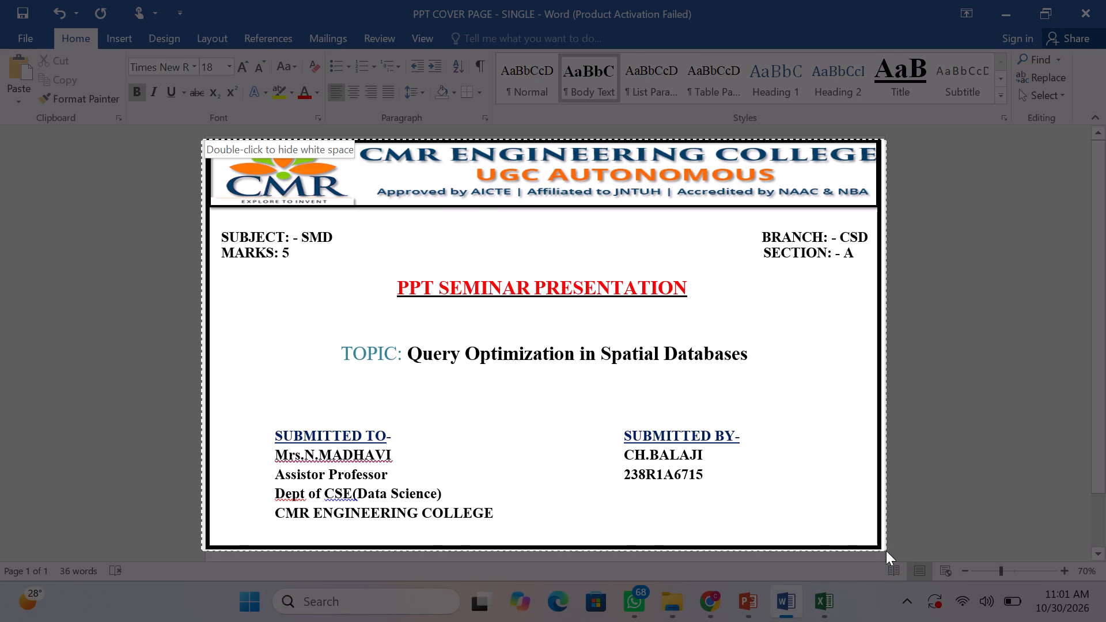
drag(886, 551, 884, 549)
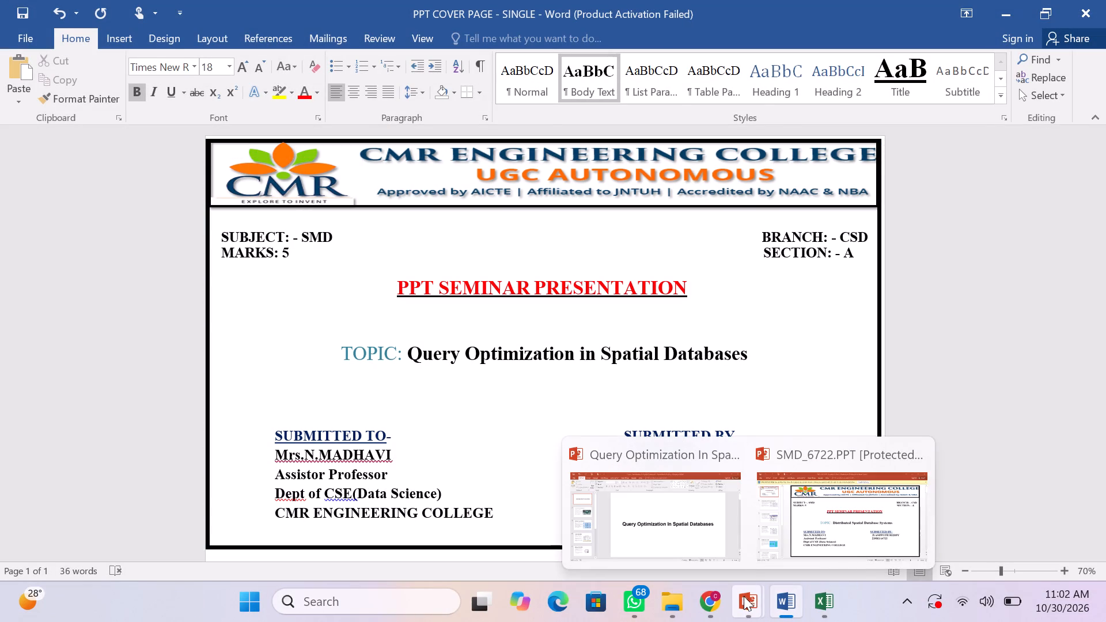
Switch to the Query Optimization In Spatial Databases presentation in PowerPoint and delete the title text on slide 1.
click(680, 522)
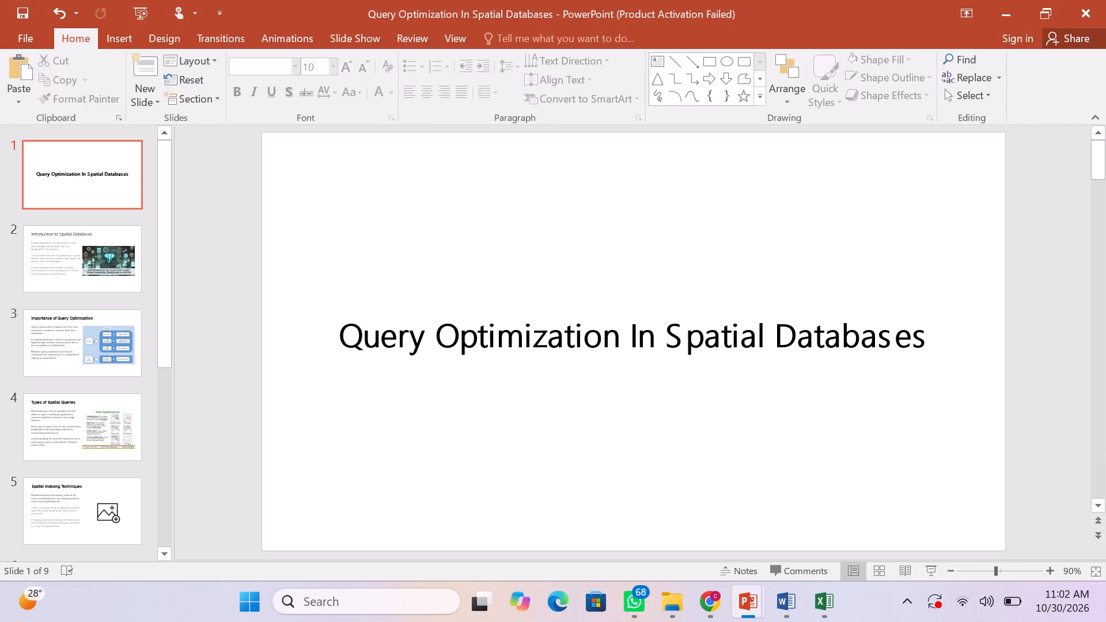
click(340, 332)
drag(340, 332, 830, 343)
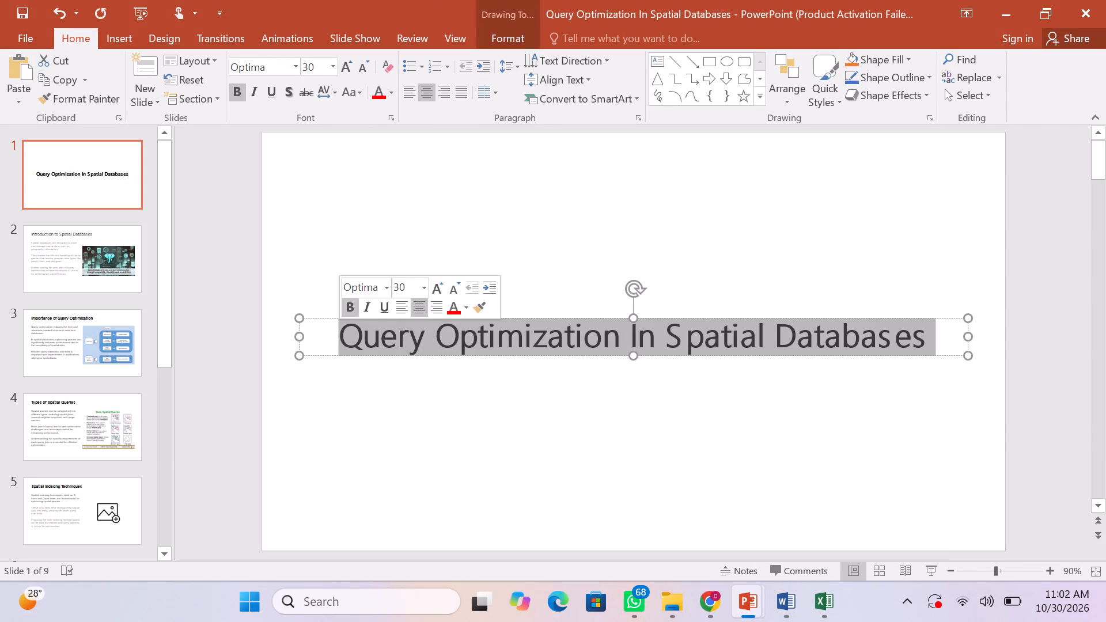
drag(830, 343, 867, 343)
key(BackSpace)
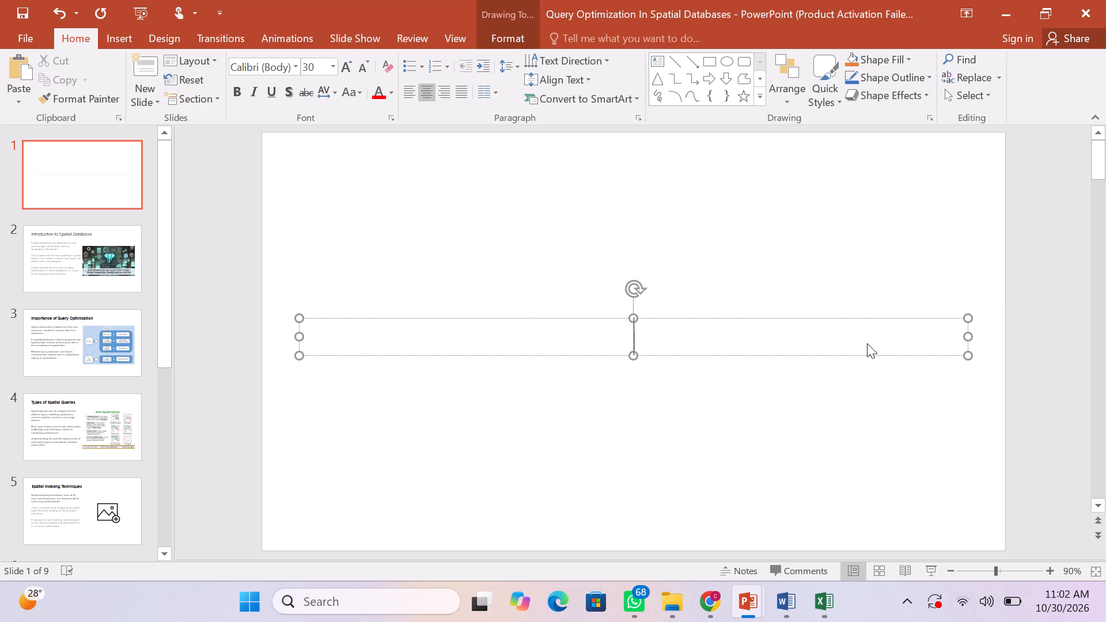
Paste the captured cover page picture onto slide 1.
key(ctrl+v)
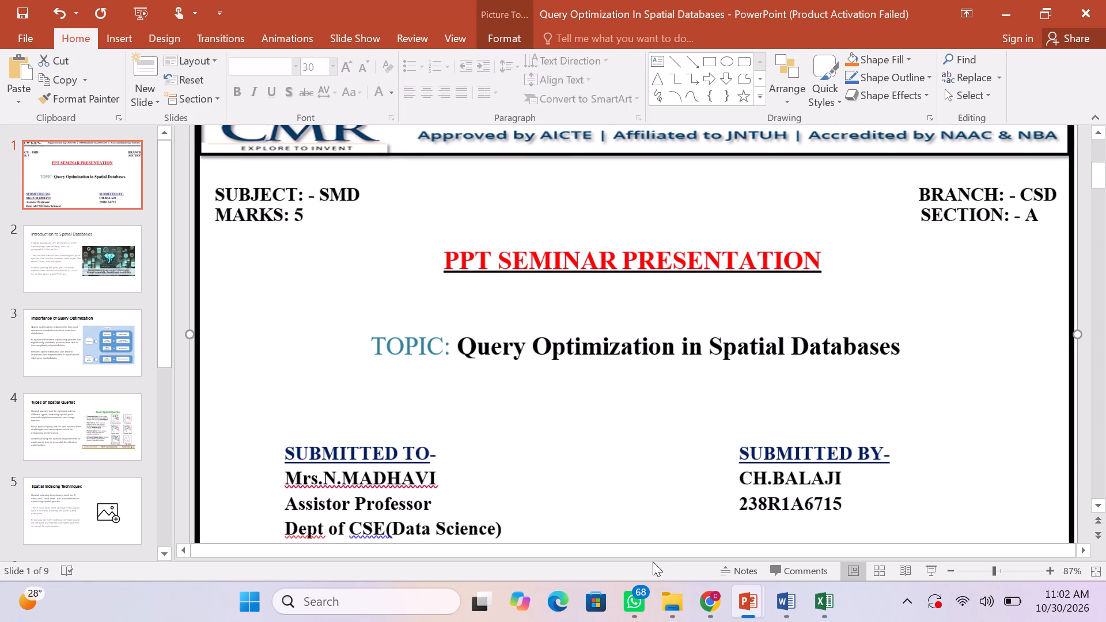
drag(653, 559, 635, 487)
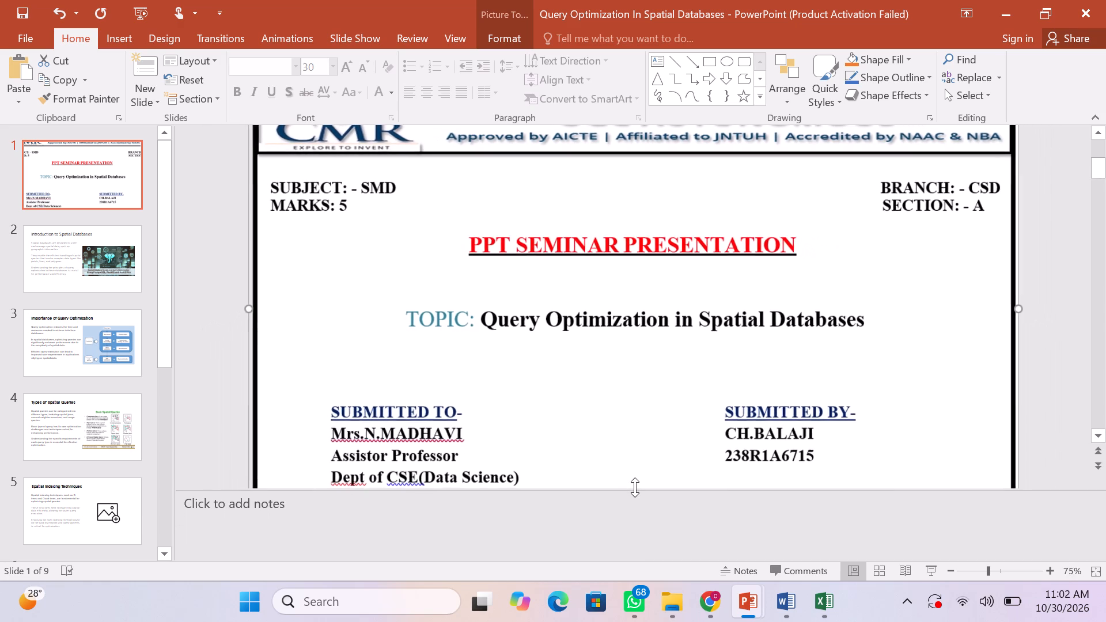
drag(635, 487, 641, 564)
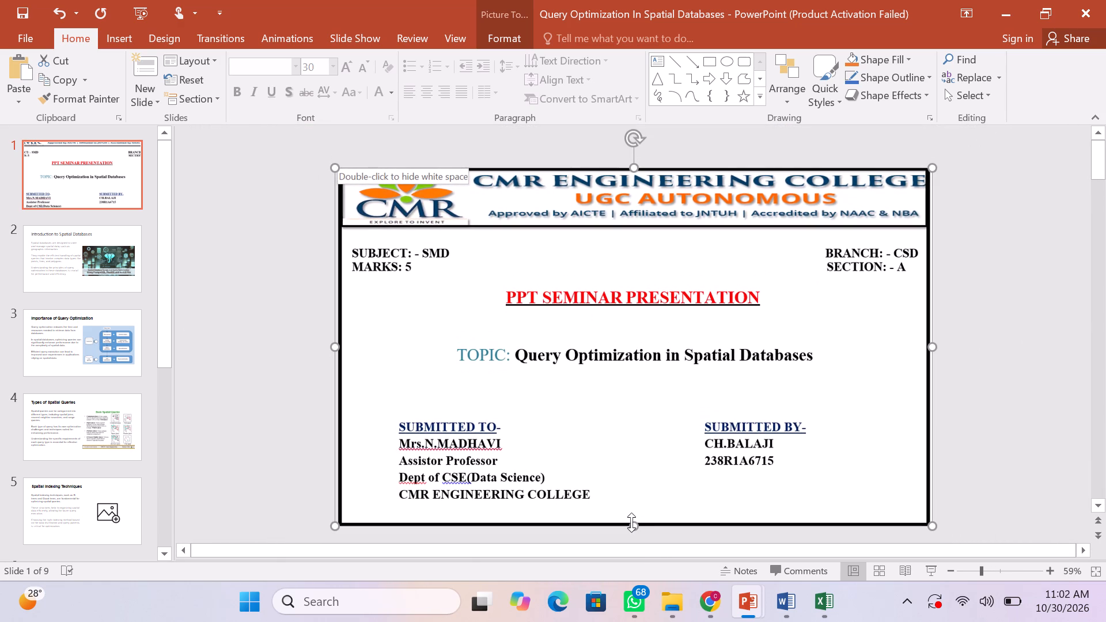
Resize the cover page picture from all four sides so it exactly covers slide 1.
drag(631, 522, 625, 456)
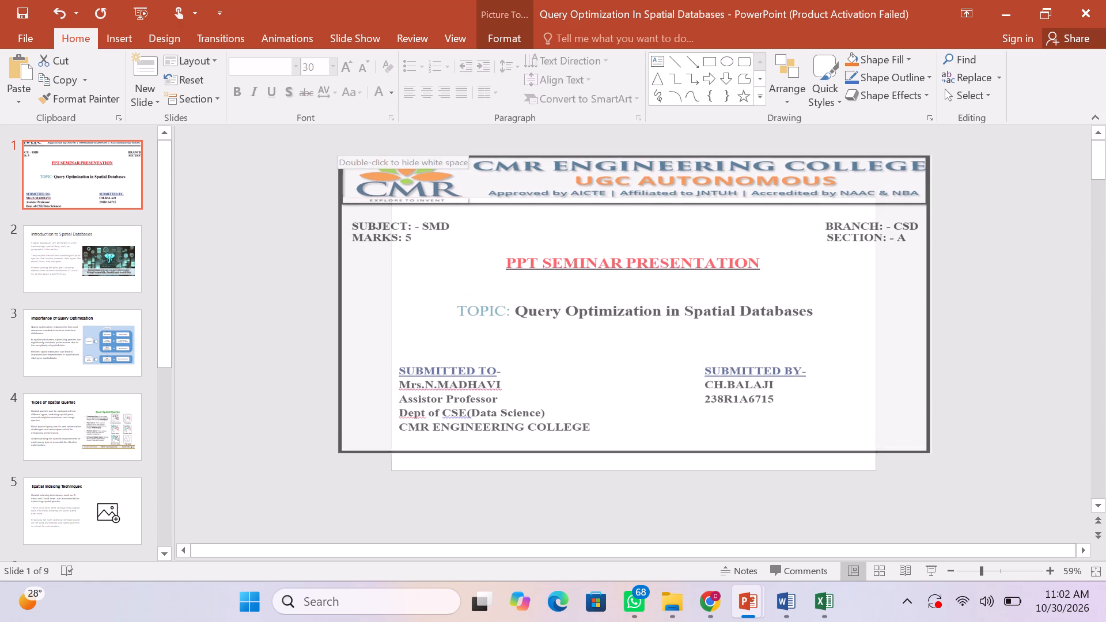
drag(625, 456, 628, 468)
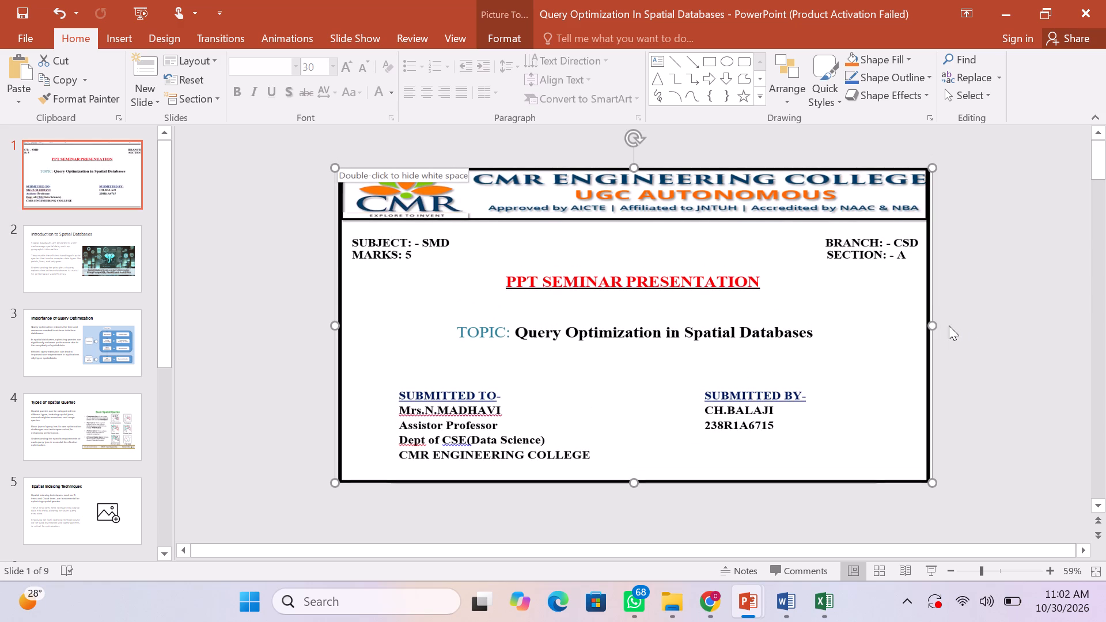
drag(933, 325, 872, 336)
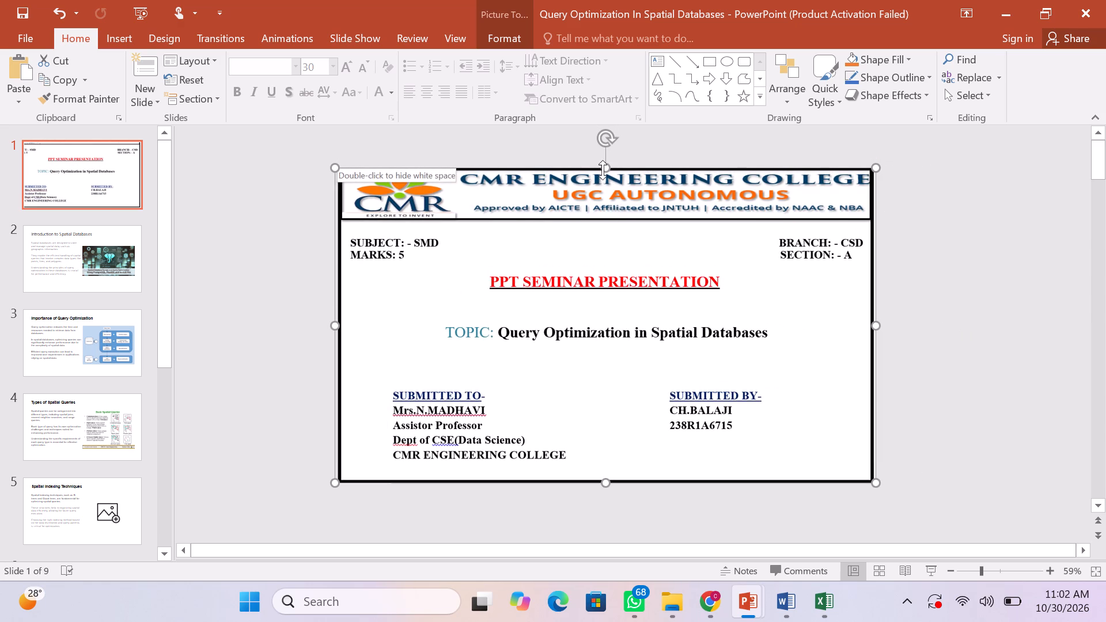
drag(607, 168, 612, 185)
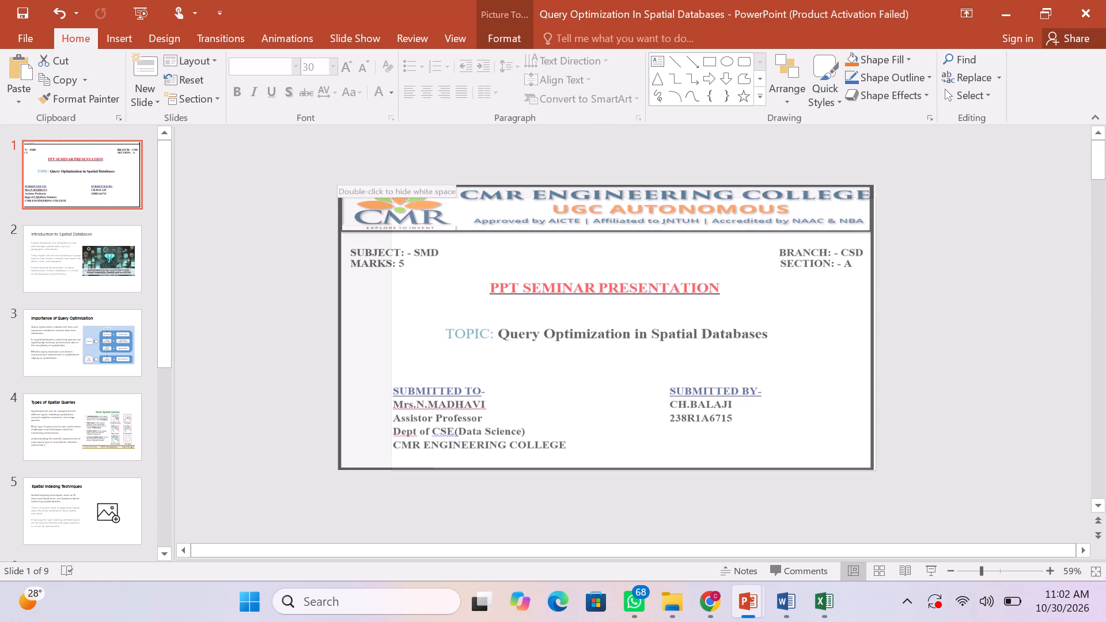
drag(612, 185, 616, 201)
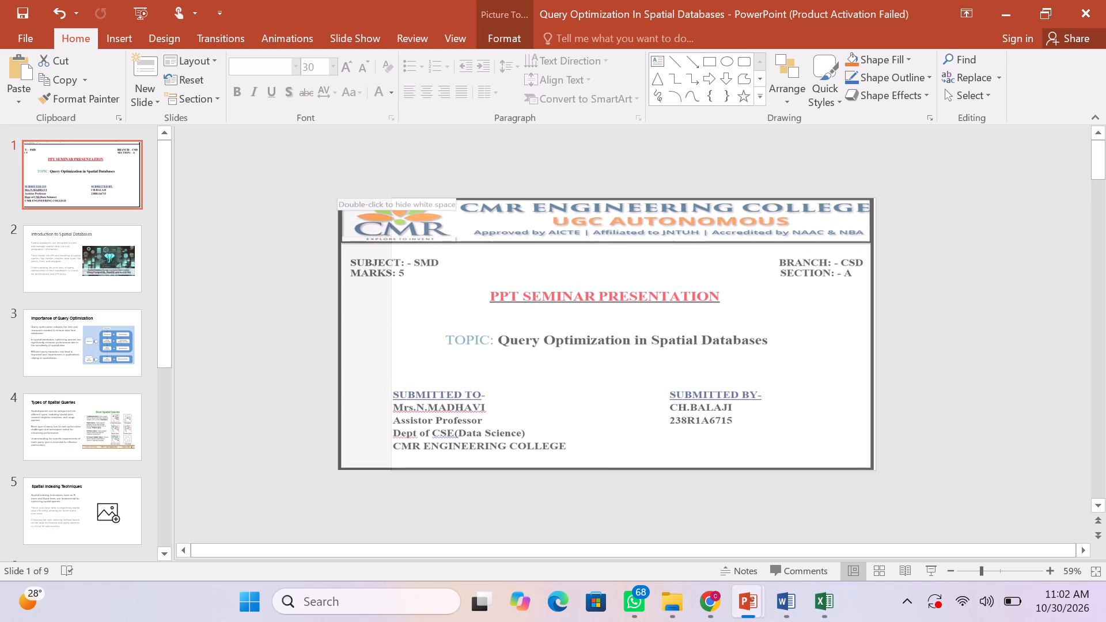
drag(616, 201, 617, 199)
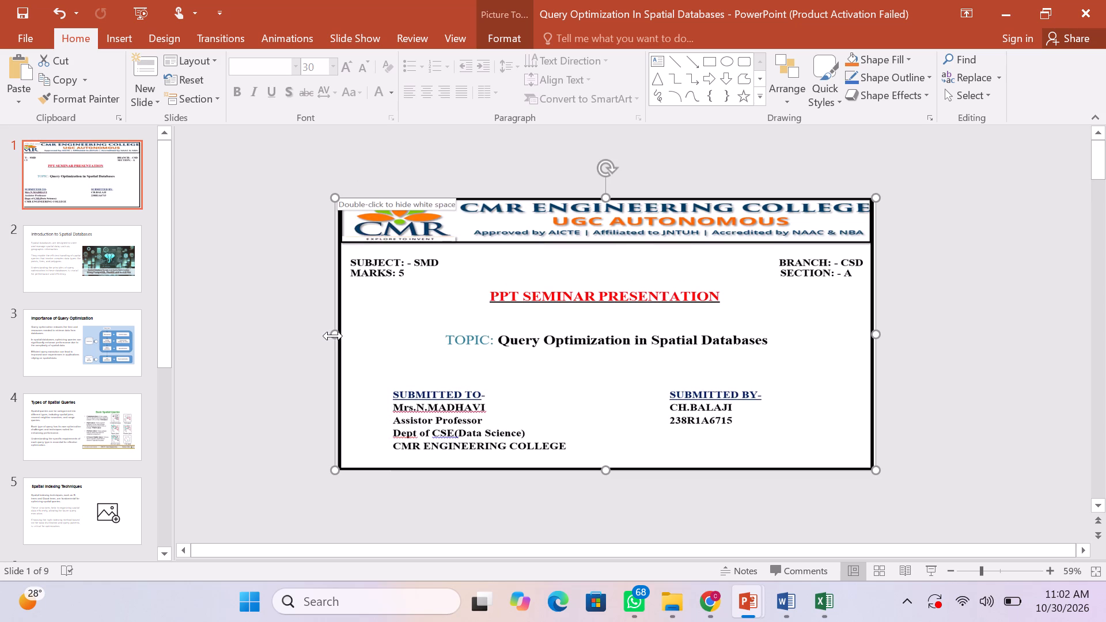
drag(333, 336, 397, 346)
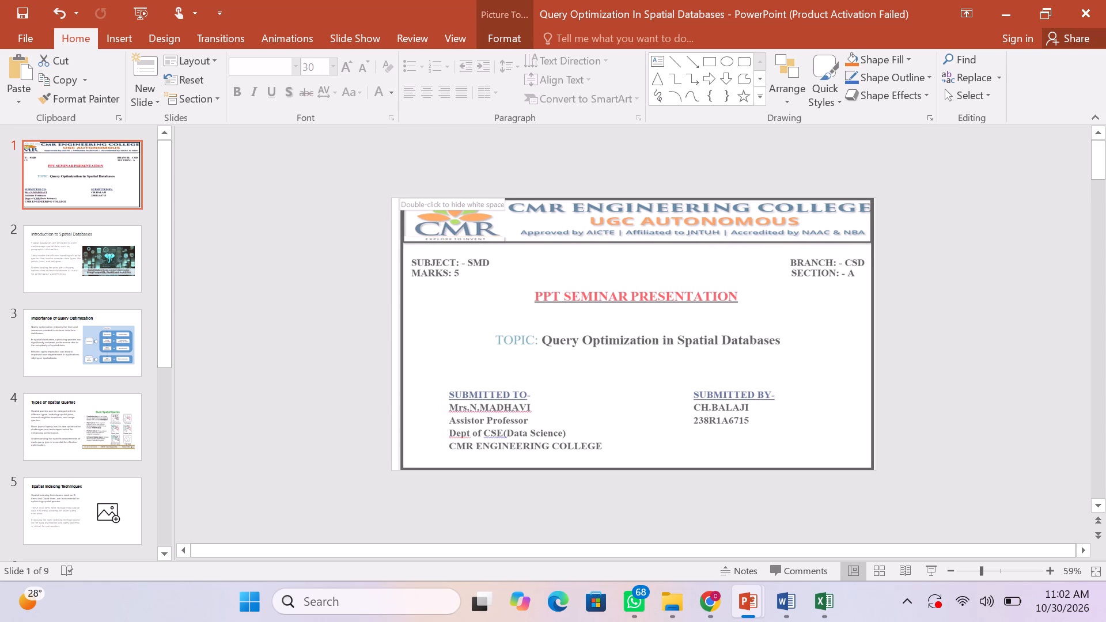
drag(397, 346, 392, 343)
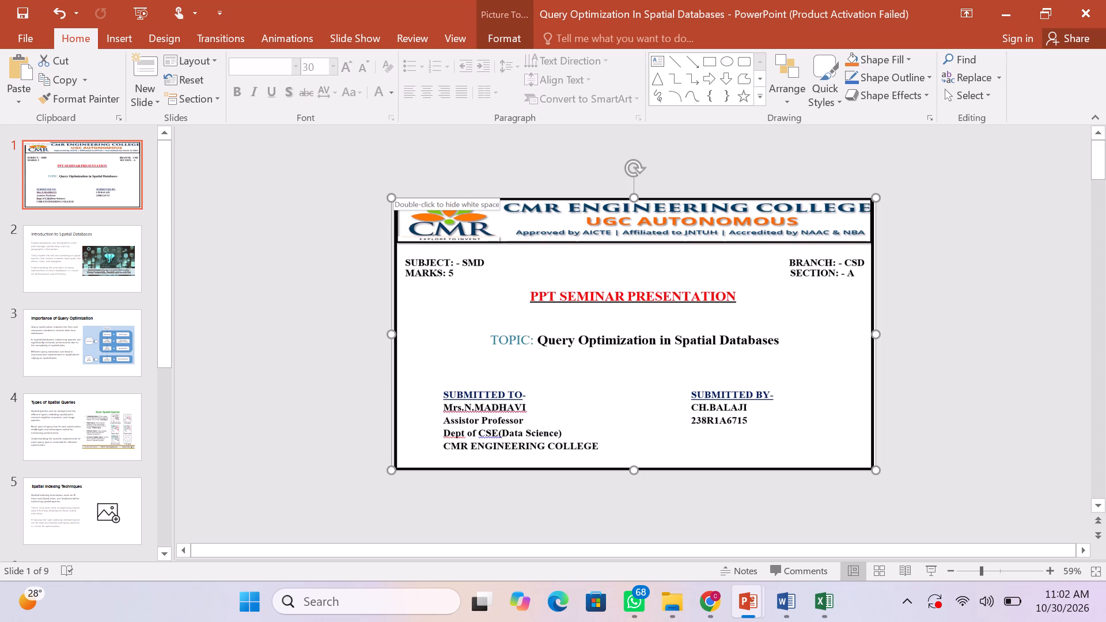
click(632, 471)
Delete the broken picture from slide 9, Future Trends in Spatial Query Optimization.
click(79, 245)
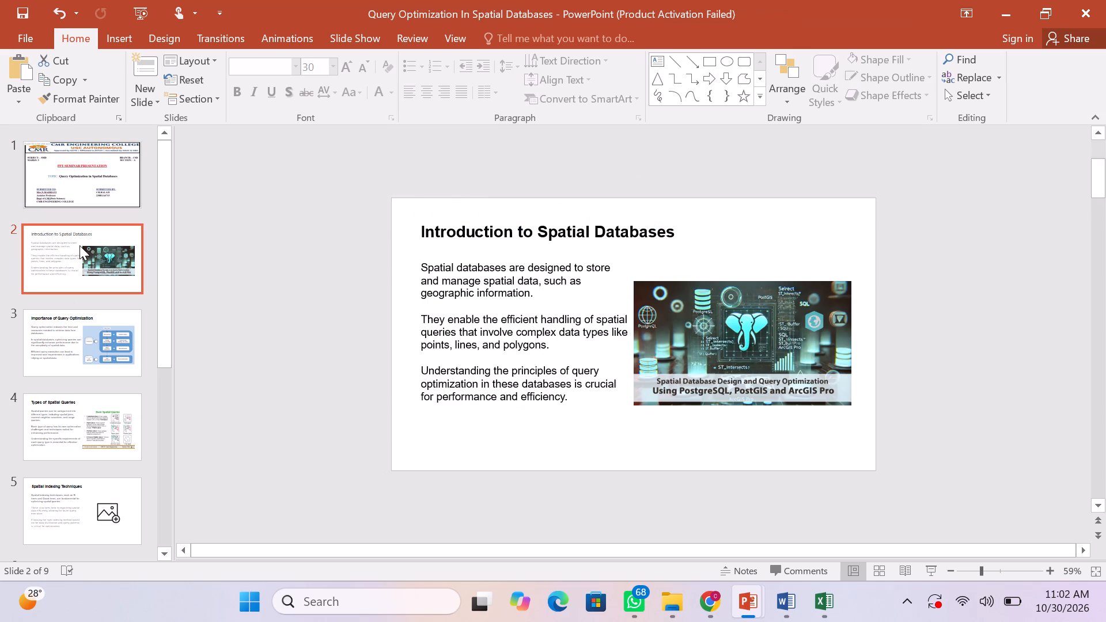
scroll(124, 537, down, 4)
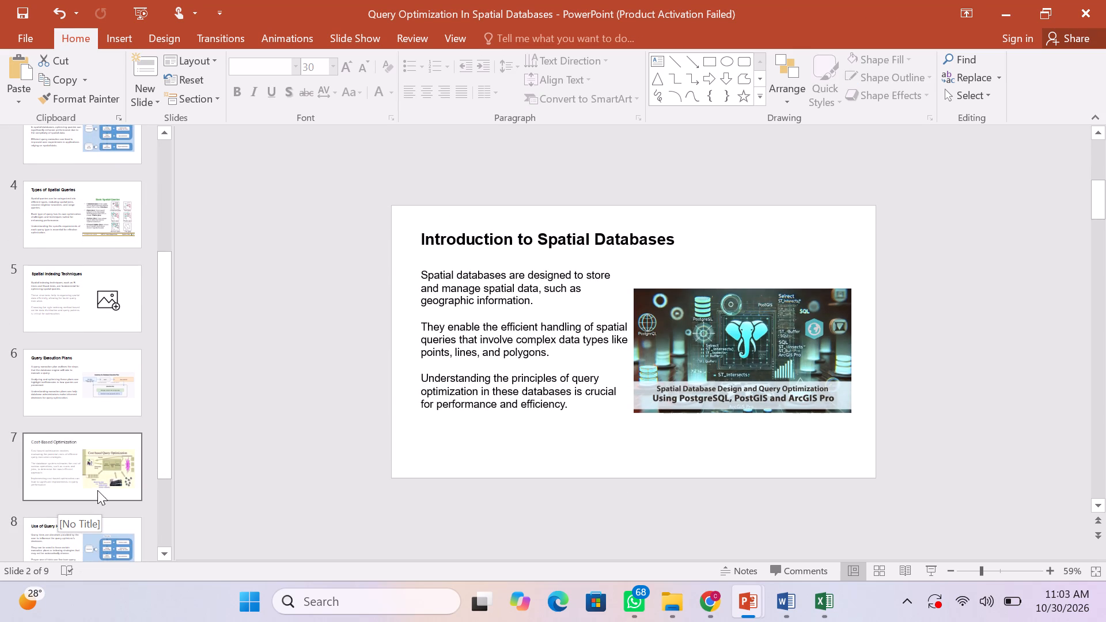
scroll(93, 467, down, 5)
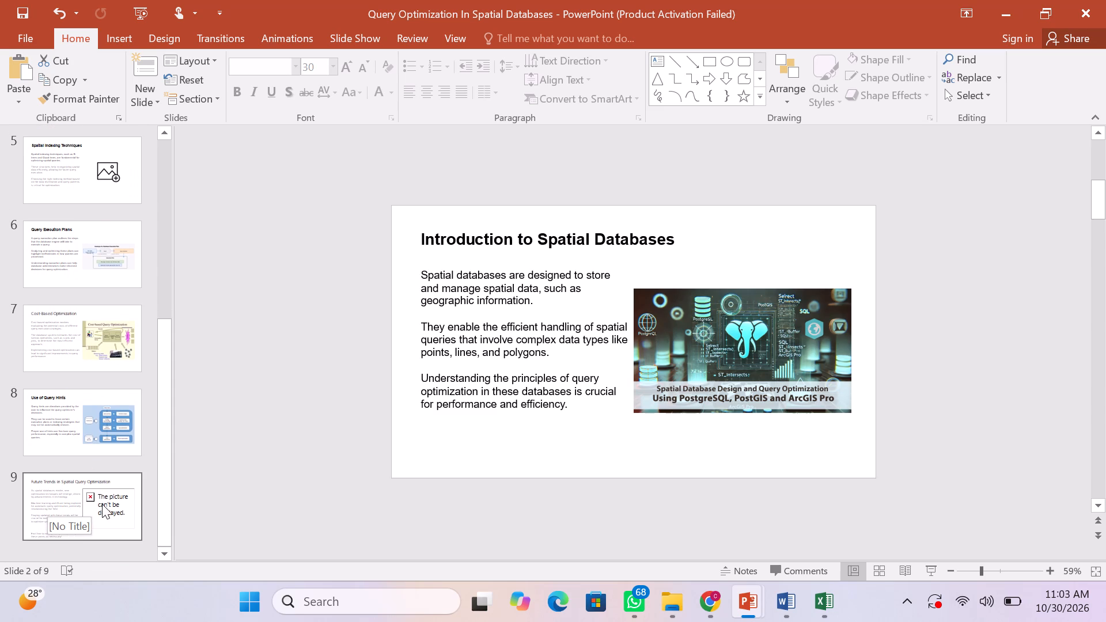
click(104, 504)
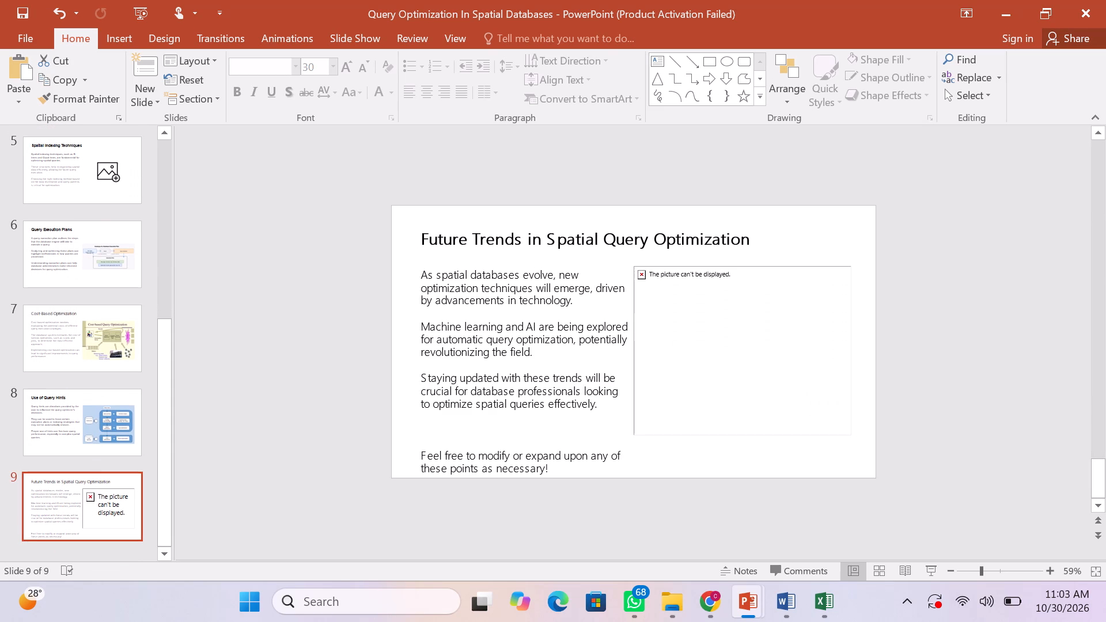
click(749, 335)
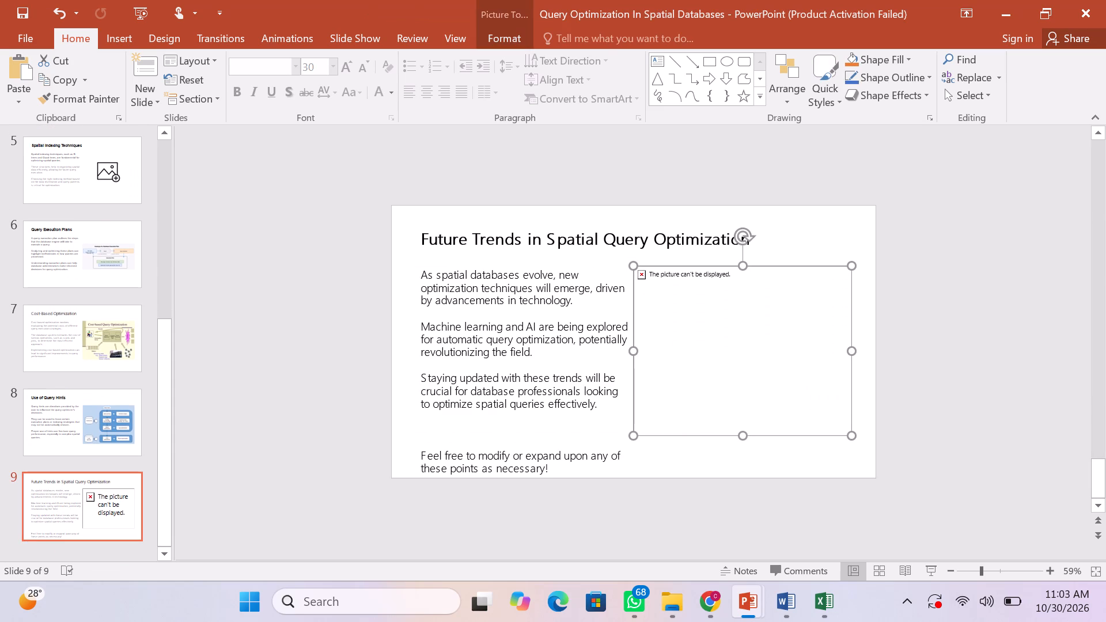
key(BackSpace)
Widen the body text box on slide 9 across the empty picture area, nearly to the slide's right margin.
double_click(586, 328)
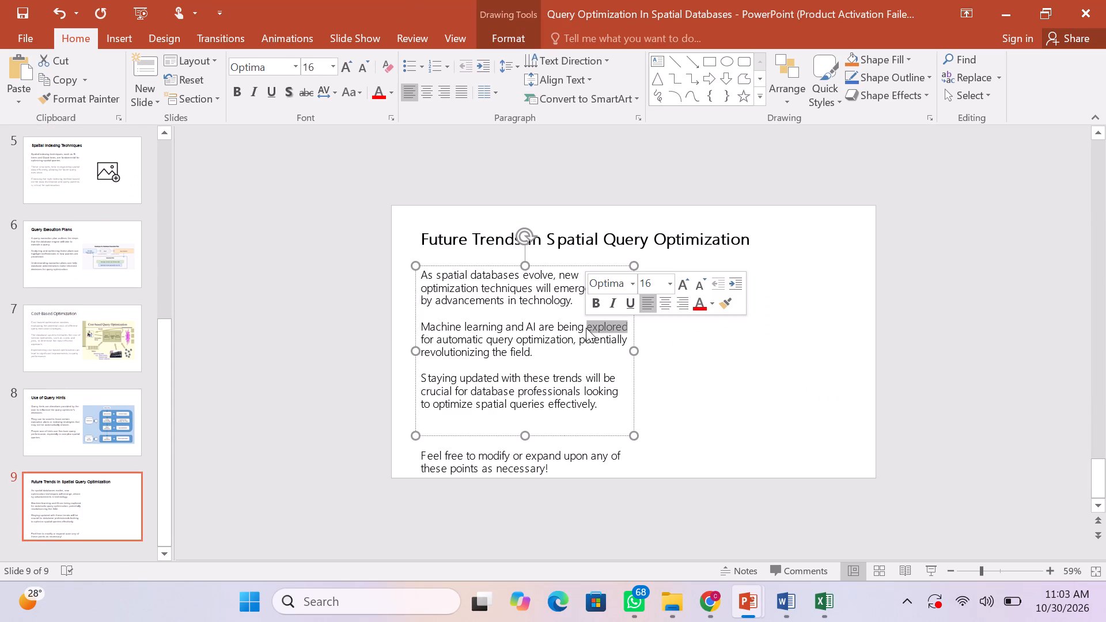
drag(633, 348, 681, 358)
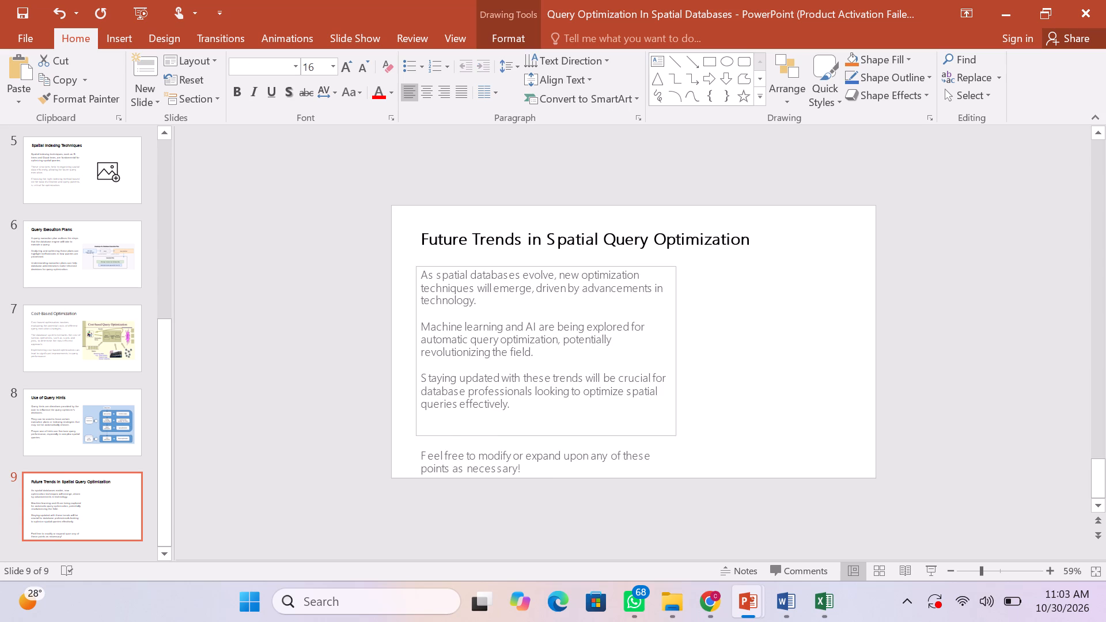
drag(681, 358, 752, 358)
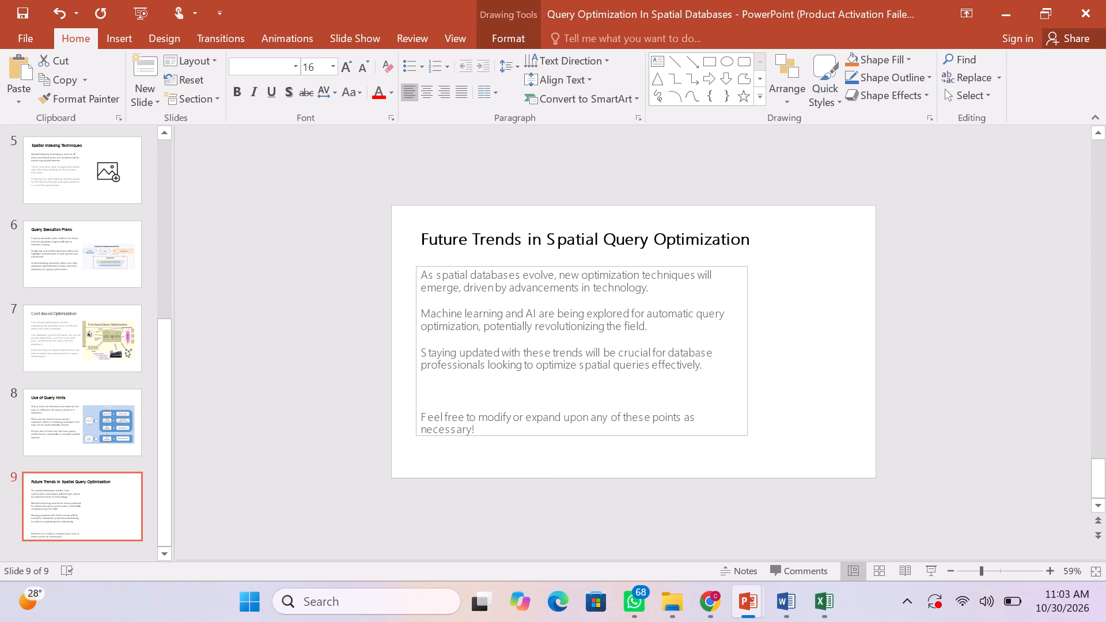
drag(752, 358, 824, 358)
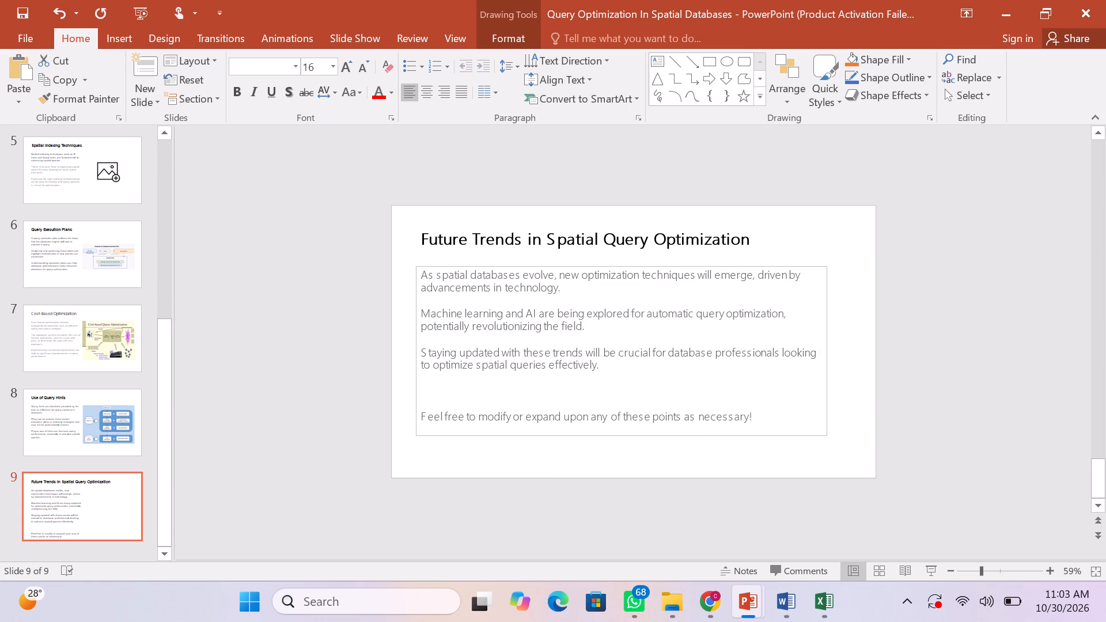
drag(824, 358, 814, 355)
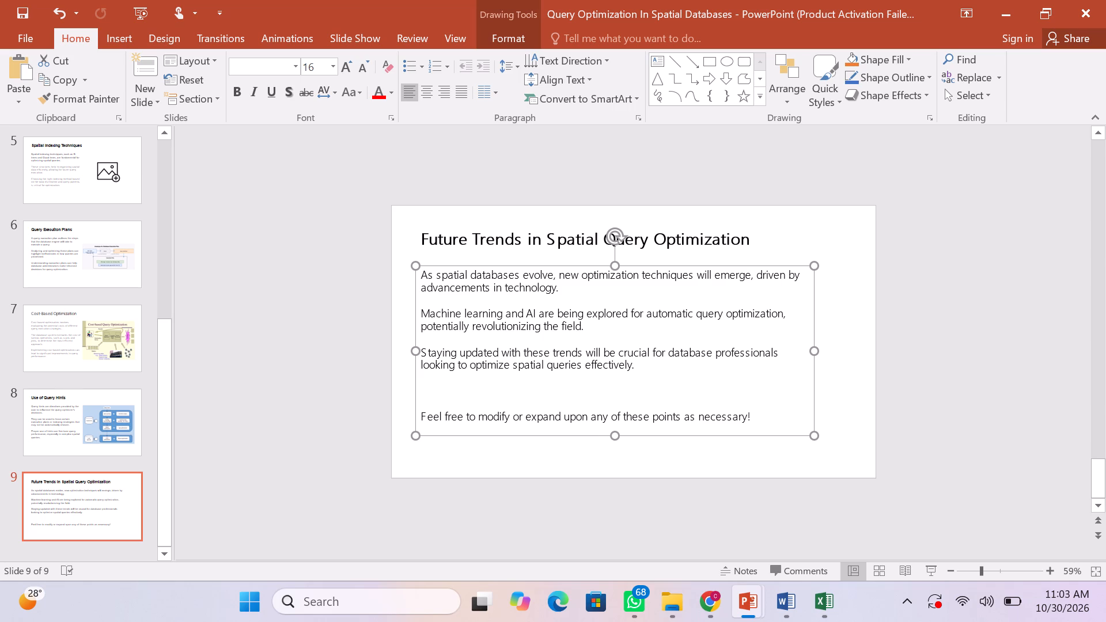
Delete the closing line "Feel free to modify or expand upon any of these points as necessary!" from slide 9's body text.
drag(422, 415, 798, 413)
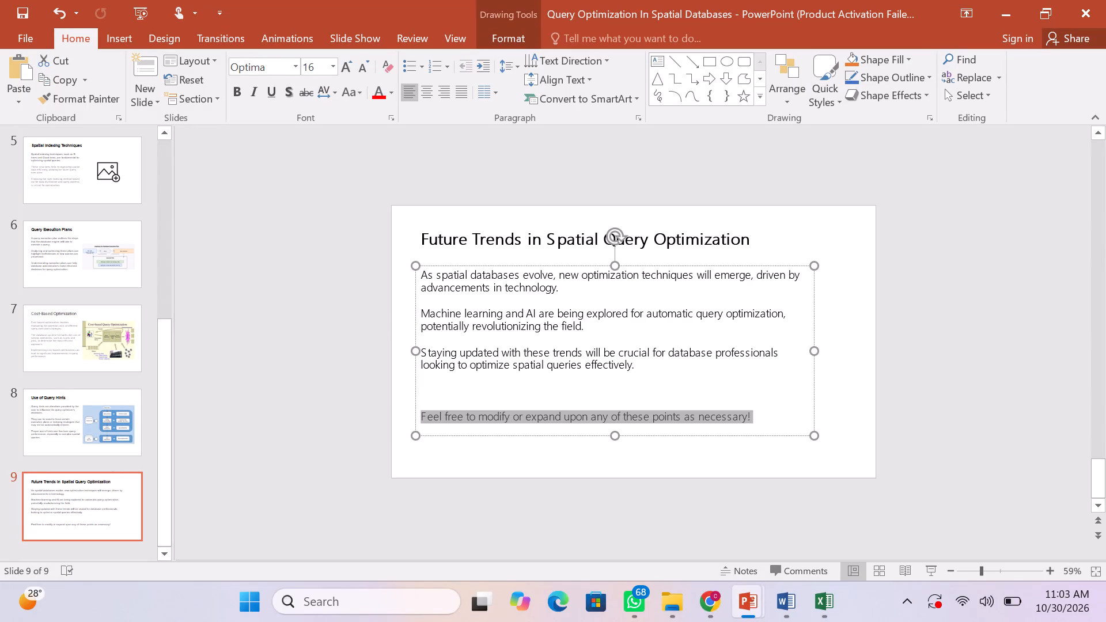
drag(798, 413, 789, 418)
key(BackSpace)
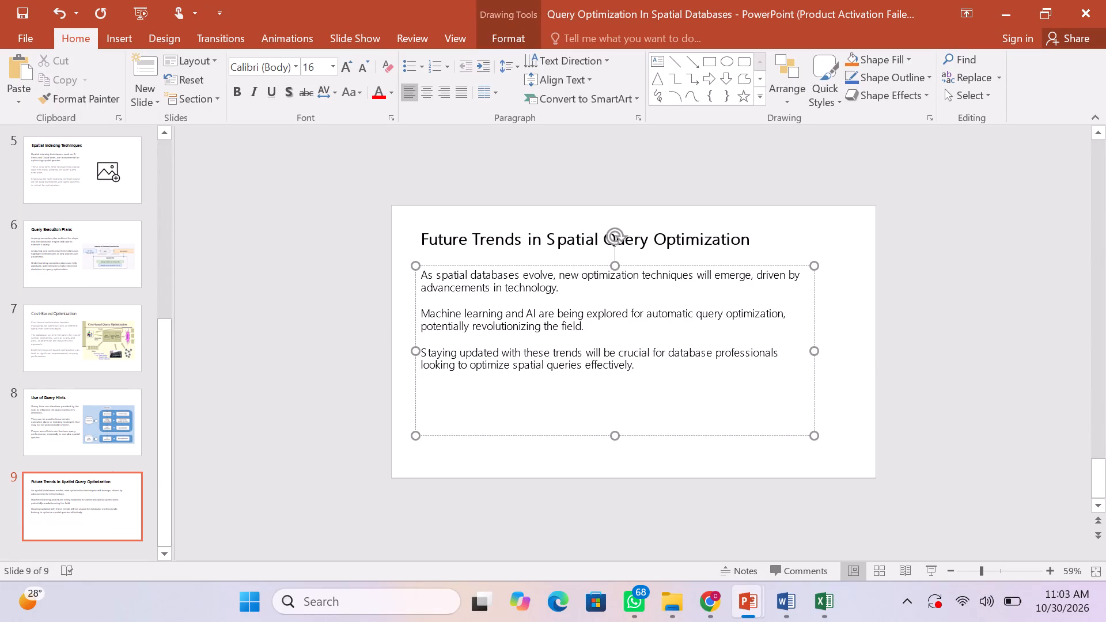
Change the font of the three body paragraphs on slide 9 to Times New Roman.
drag(423, 273, 660, 380)
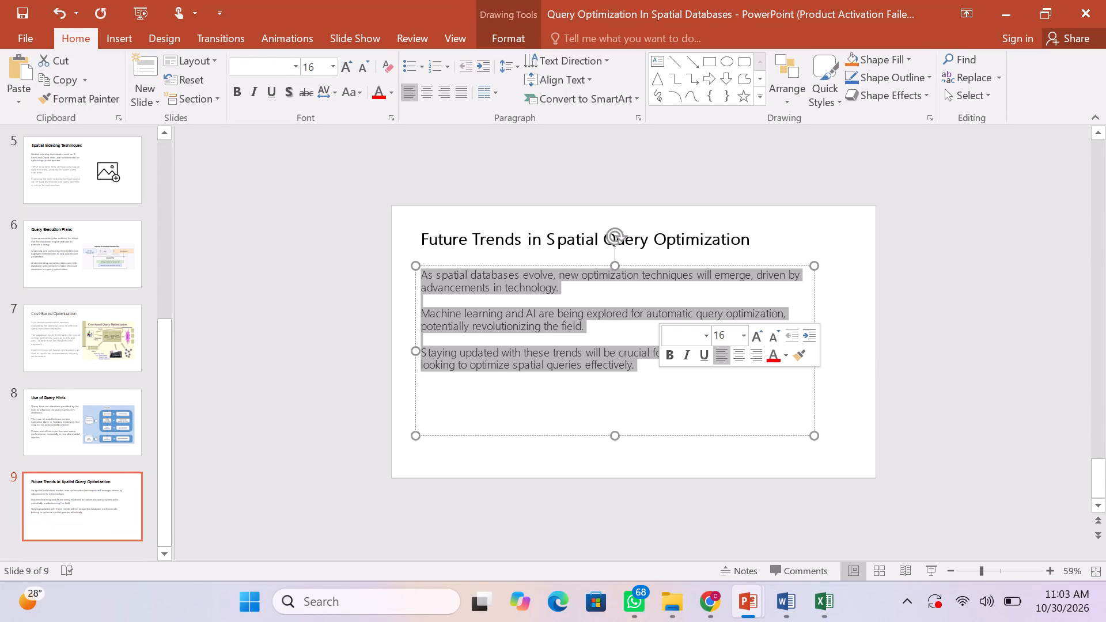
click(706, 340)
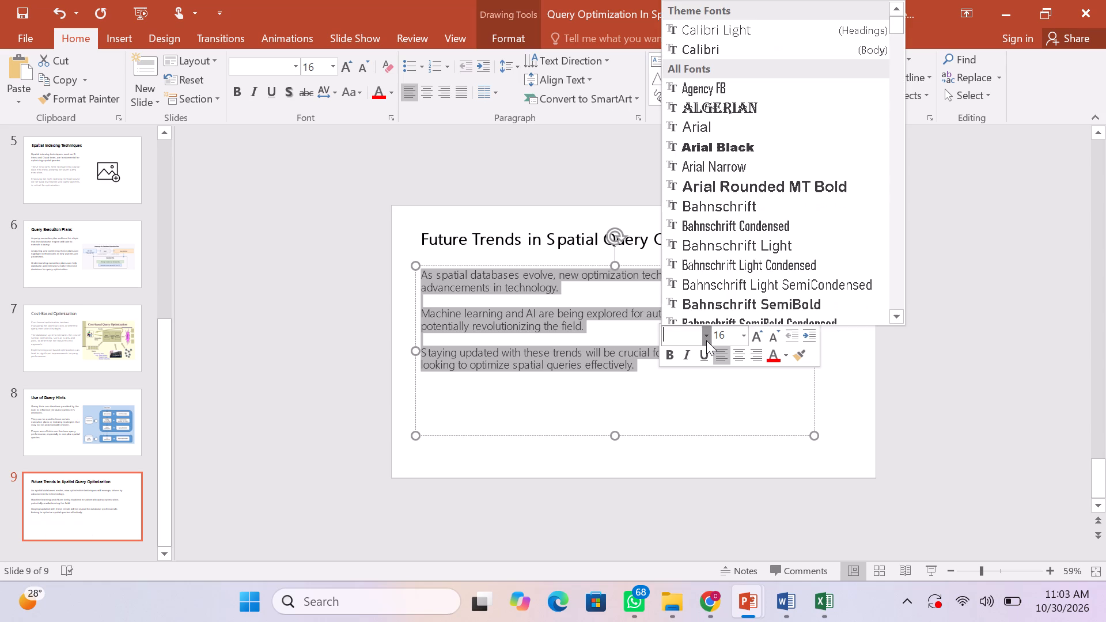
text(time)
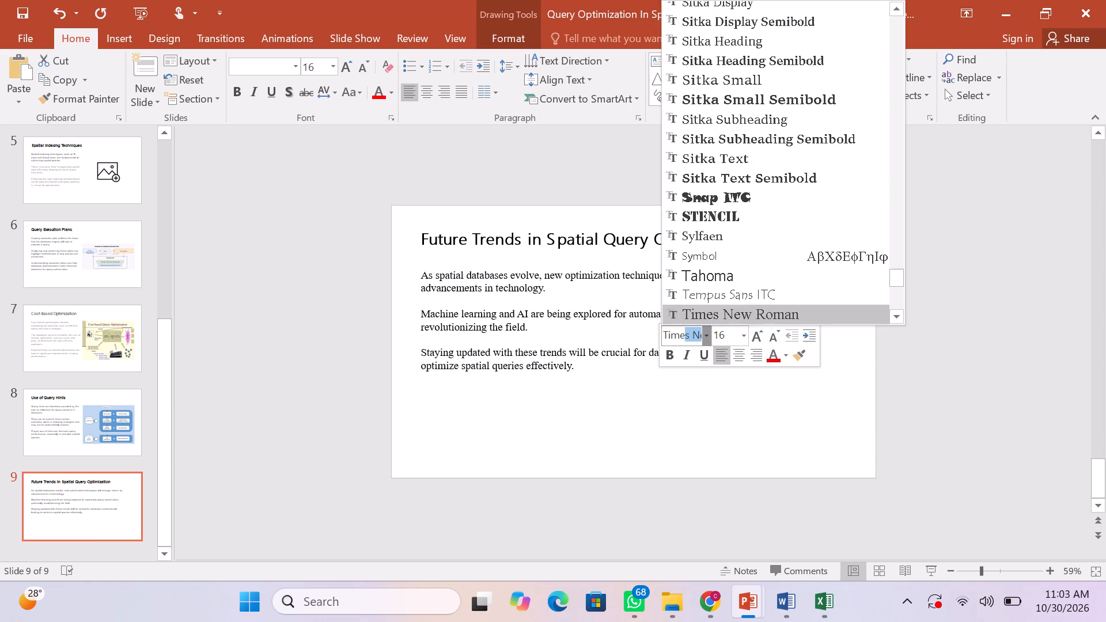
click(752, 313)
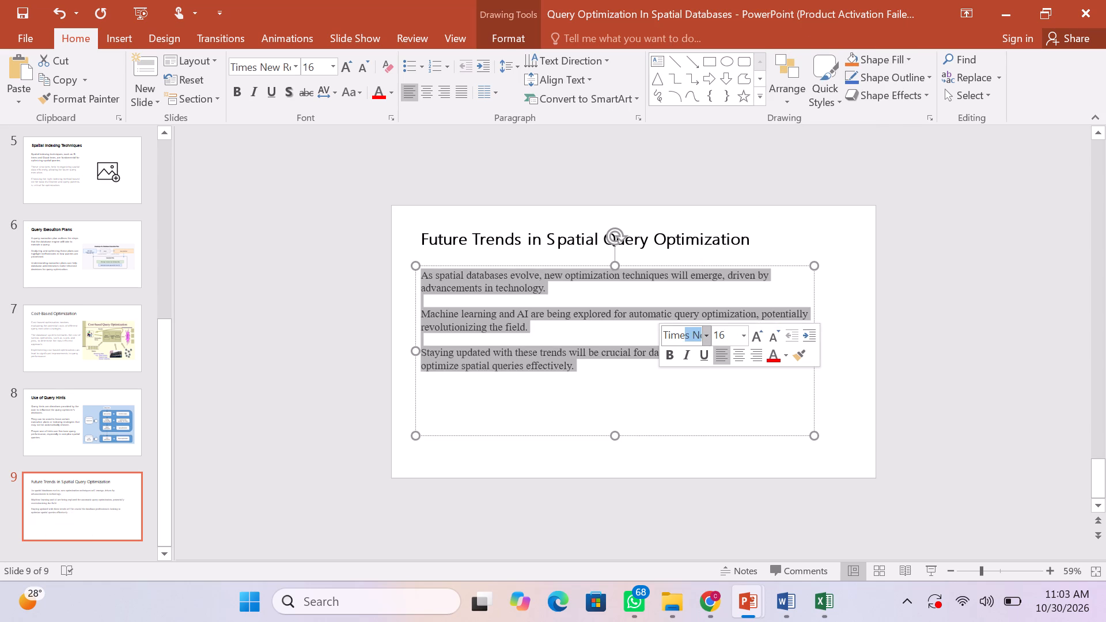
Change the font of slide 9's title, Future Trends in Spatial Query Optimization, to Times New Roman.
drag(422, 238, 756, 249)
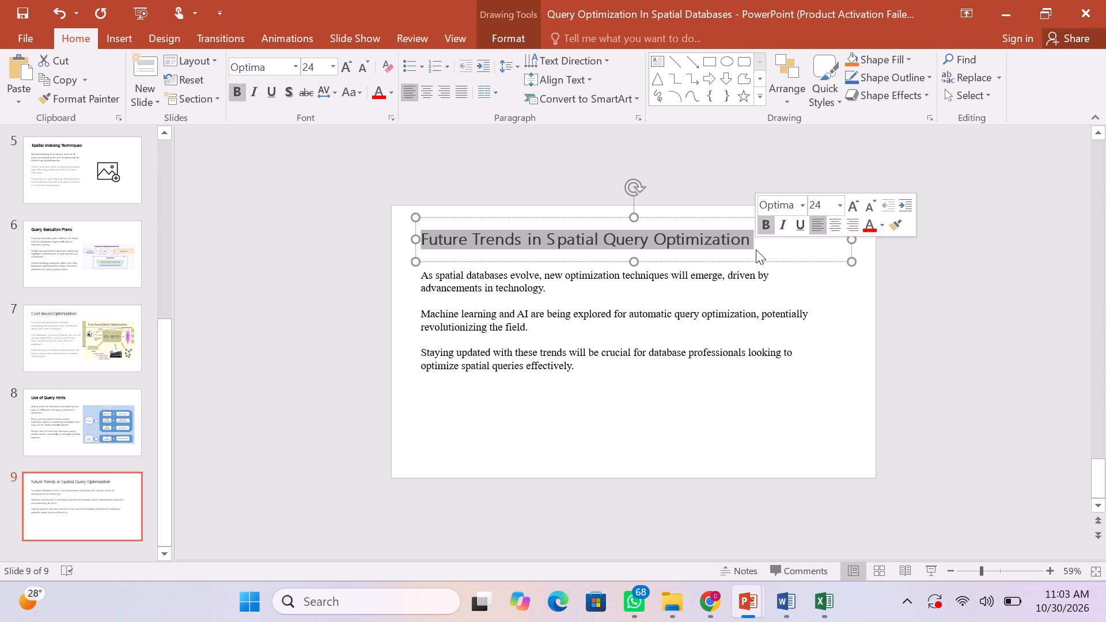
click(802, 209)
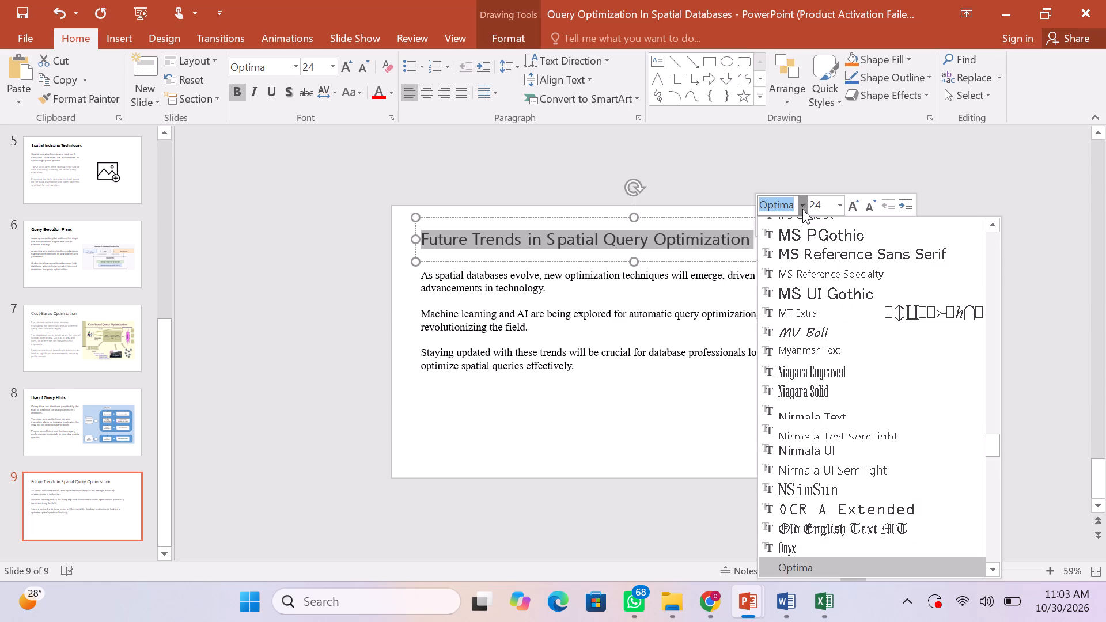
text(time)
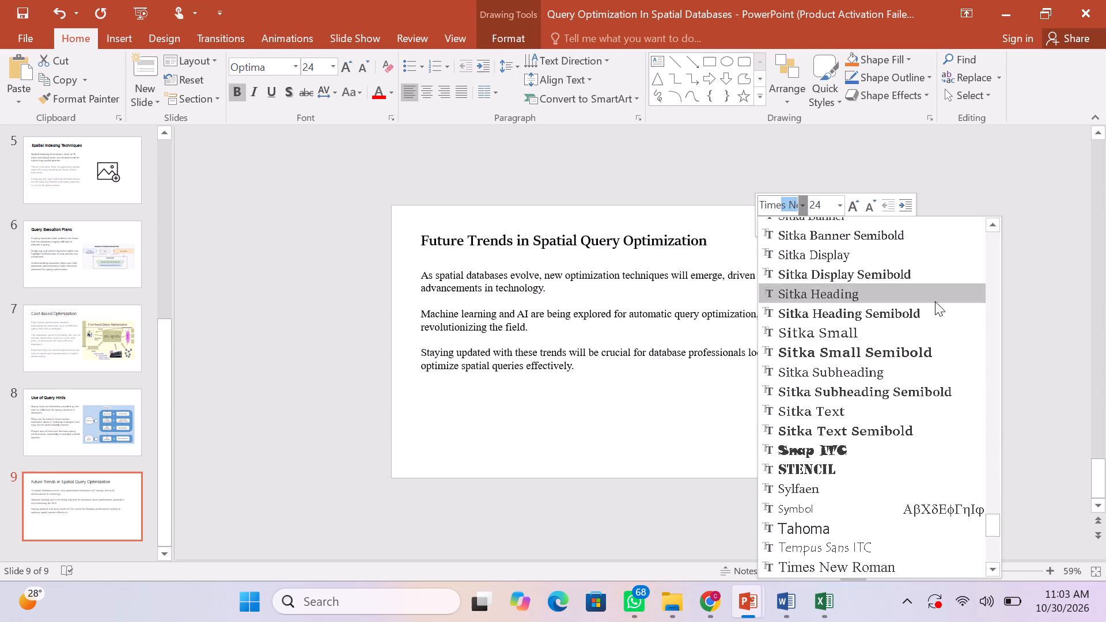
click(890, 565)
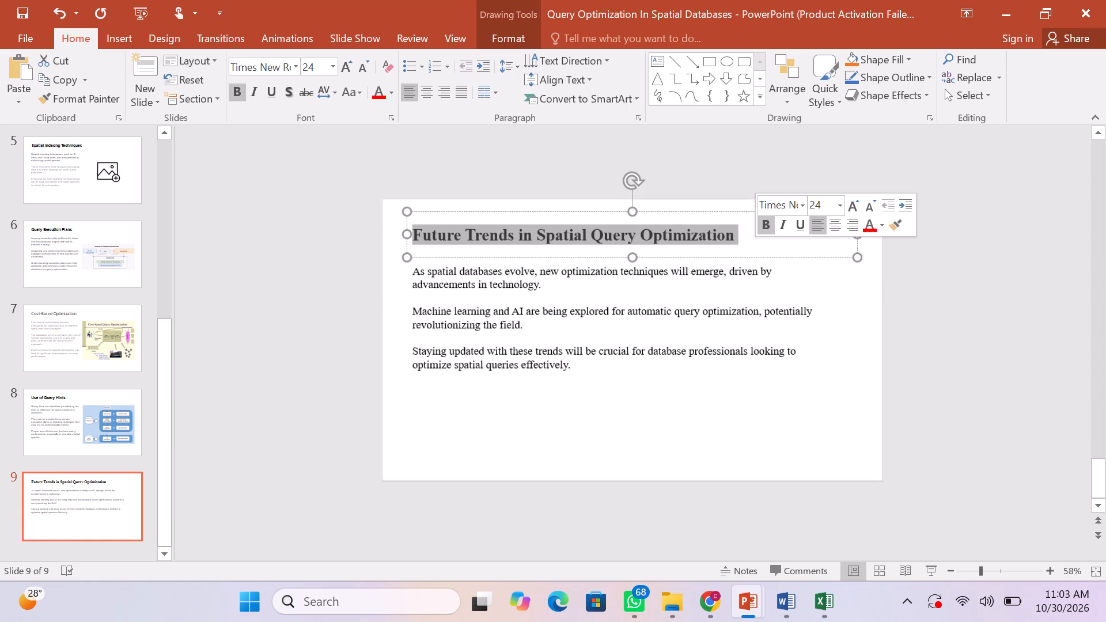
click(678, 394)
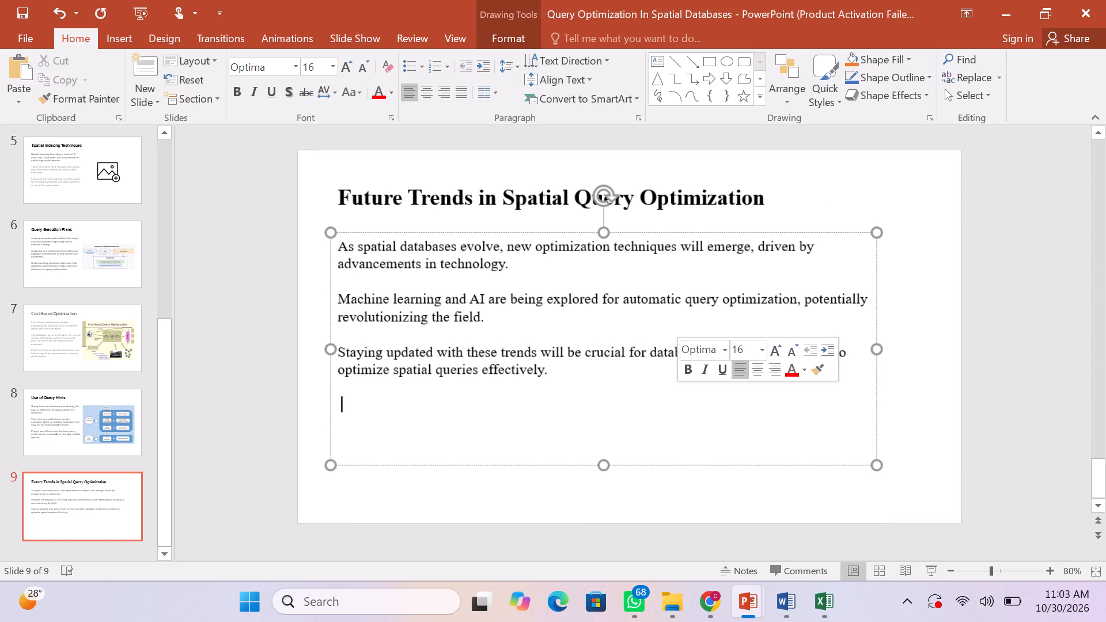
Change the font of the body paragraphs on slide 8, Use of Query Hints, to Times New Roman.
click(82, 437)
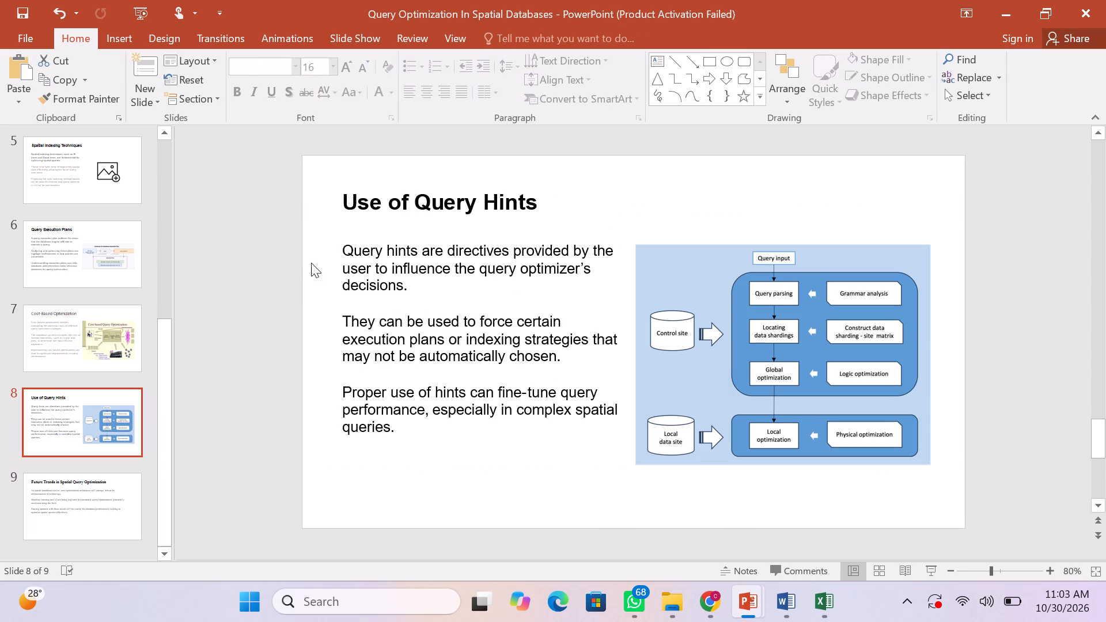
drag(343, 249, 456, 441)
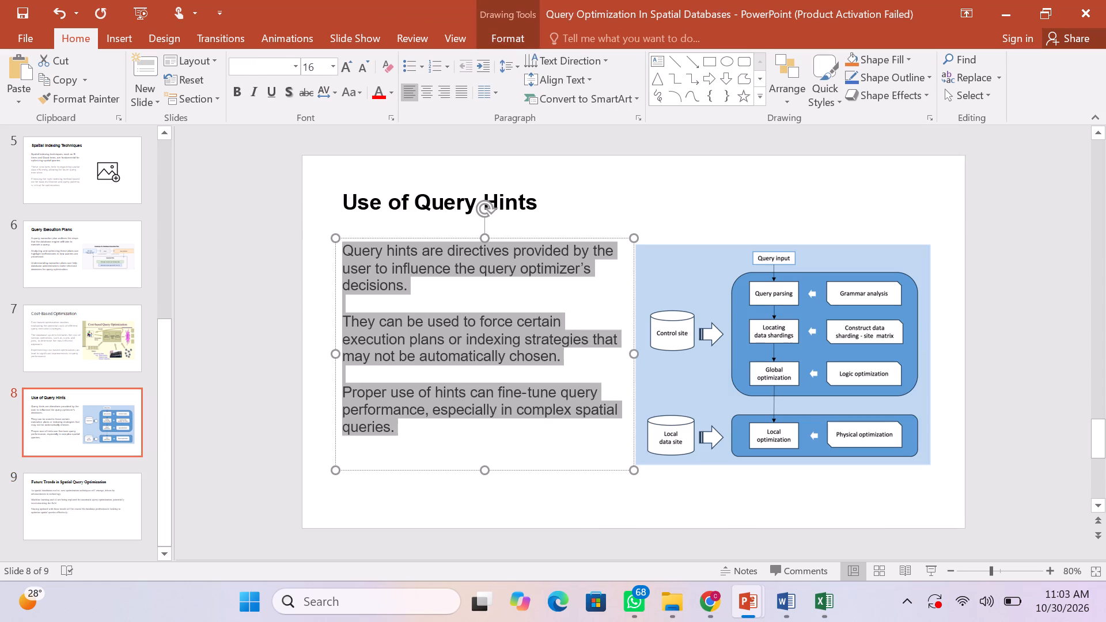
drag(456, 441, 456, 440)
click(506, 399)
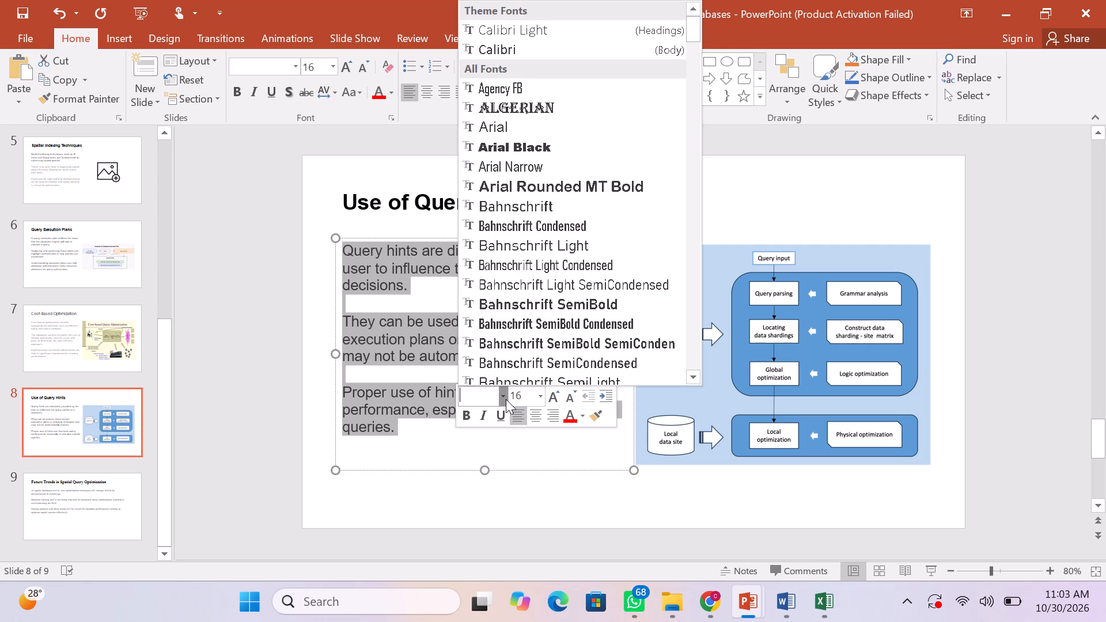
text(time)
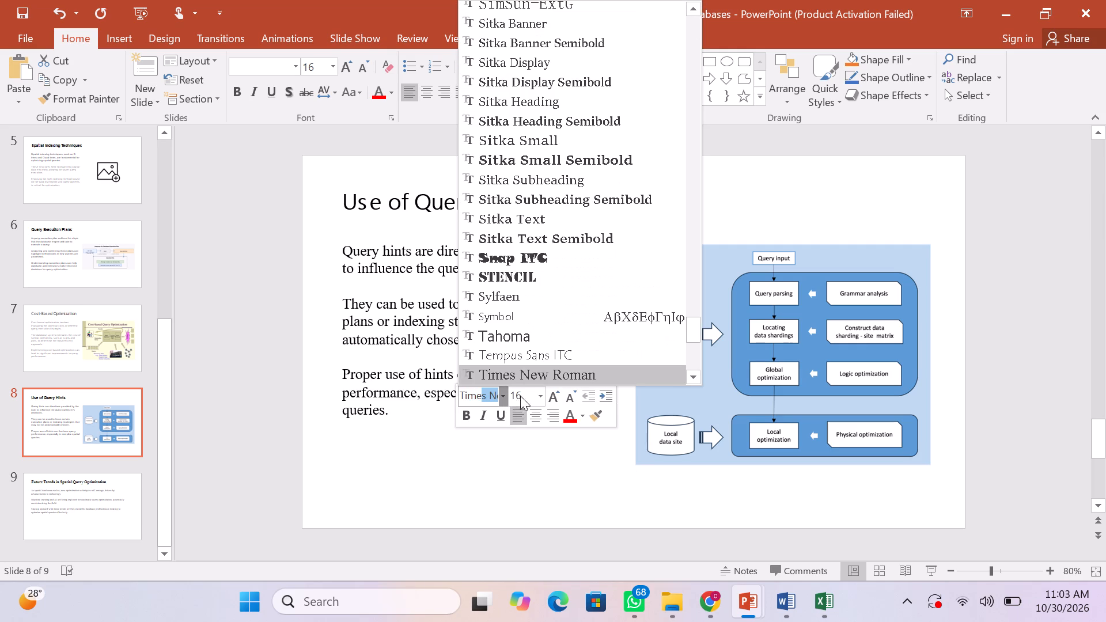
click(591, 371)
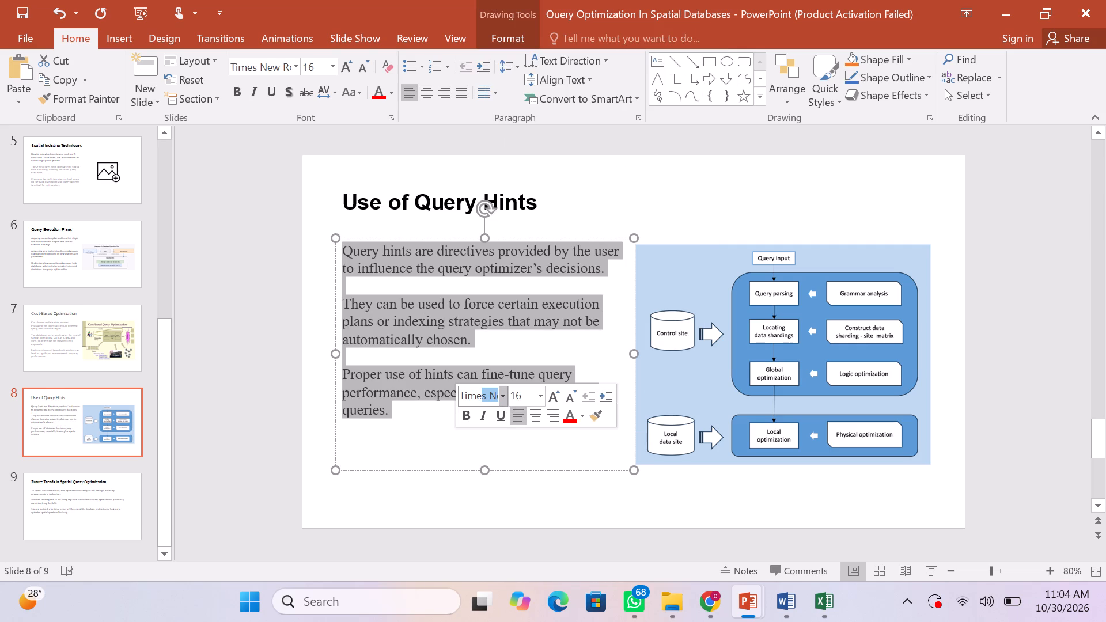
Change the font of slide 8's title, Use of Query Hints, to Times New Roman.
drag(343, 200, 531, 215)
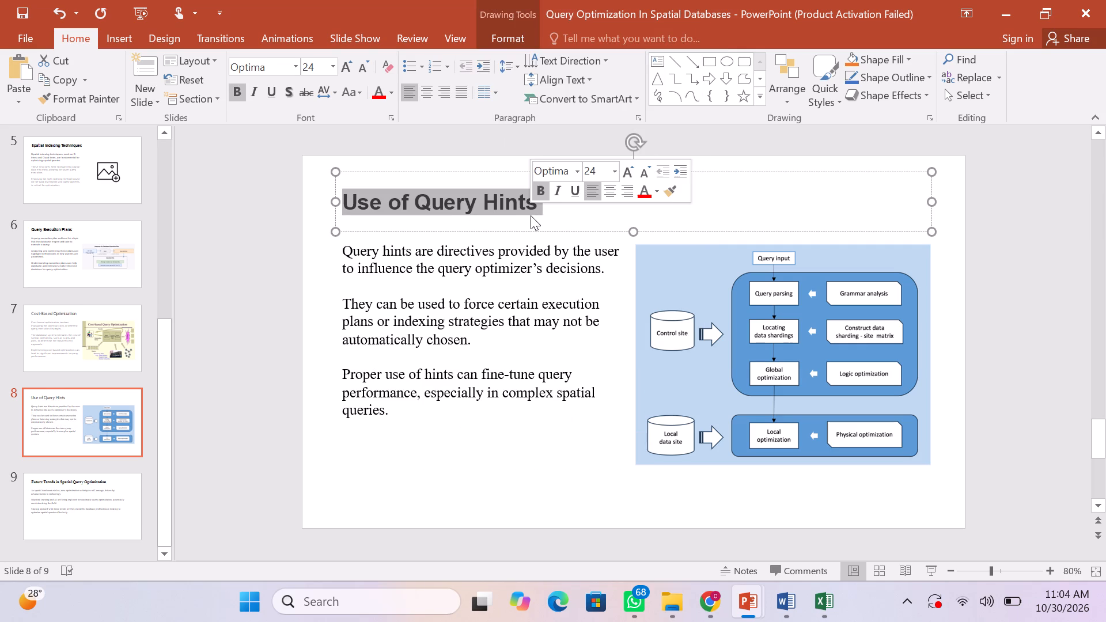
click(578, 172)
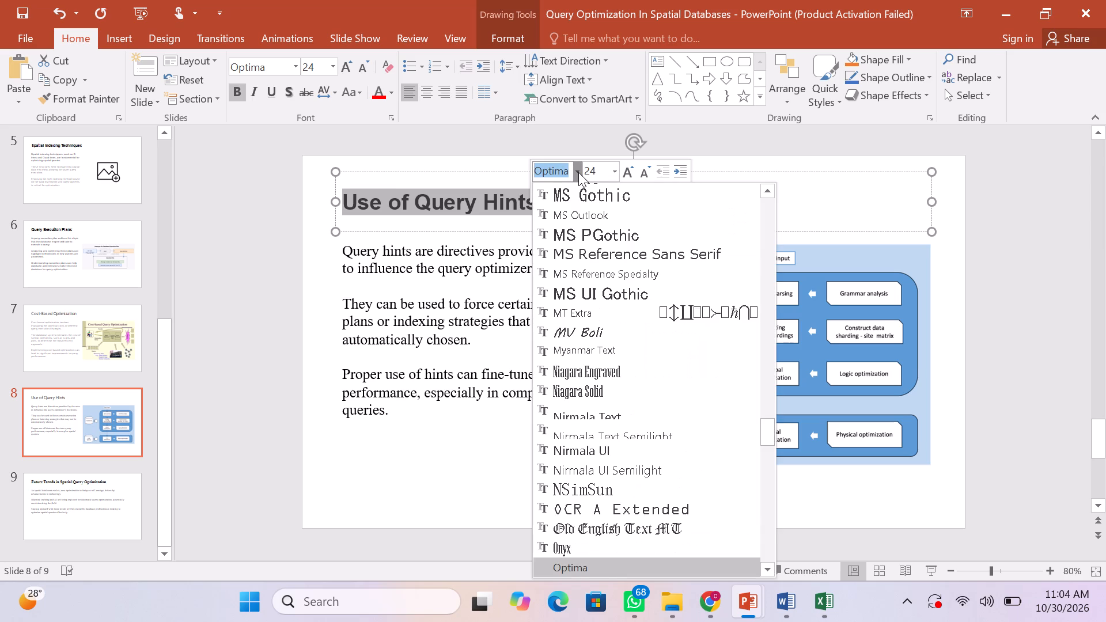
text(time)
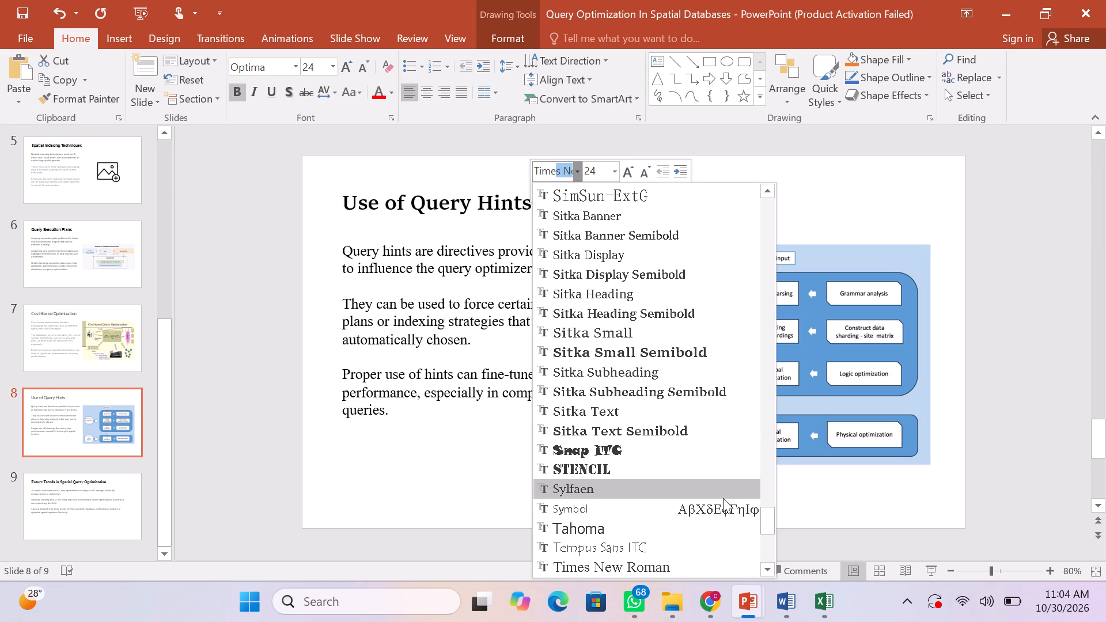
click(691, 564)
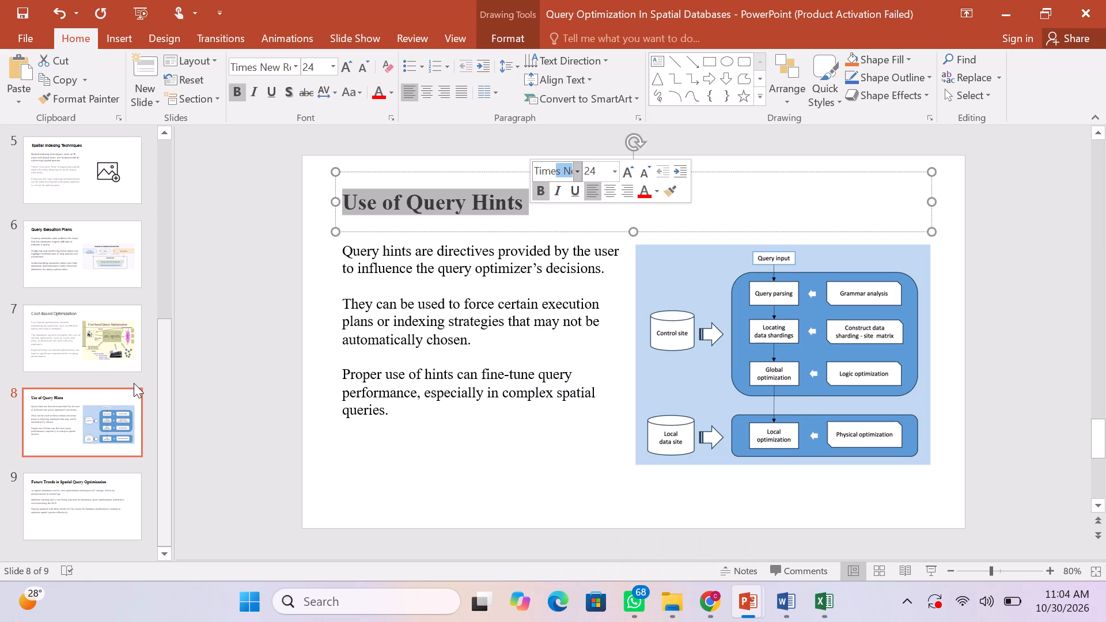
Change the font of the three body paragraphs on slide 7, Cost-Based Optimization, to Times New Roman.
click(70, 339)
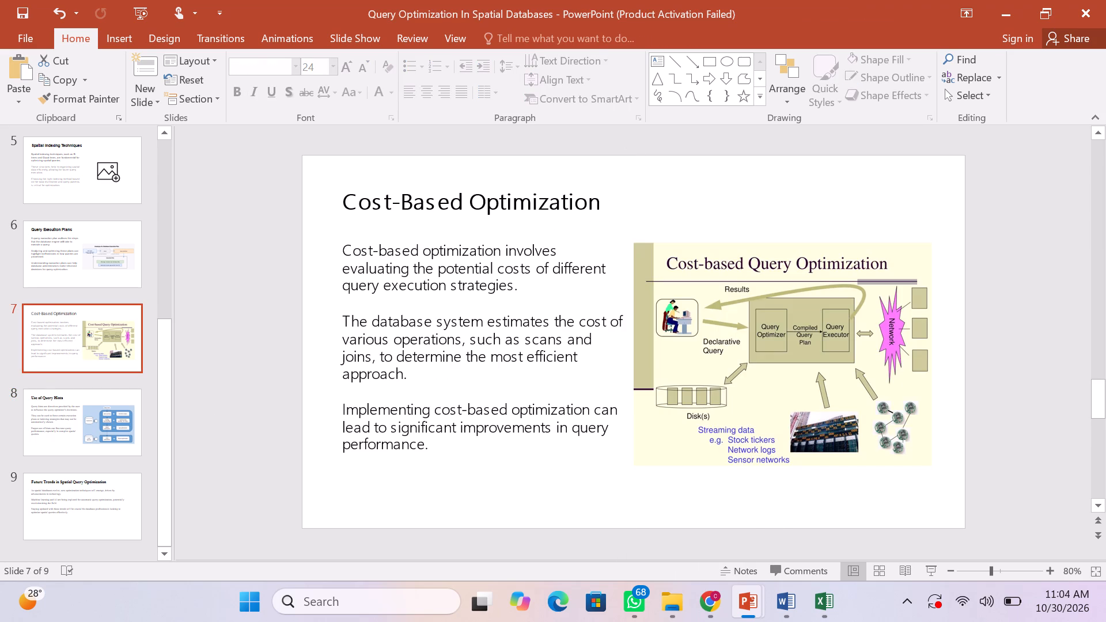
drag(343, 248, 457, 400)
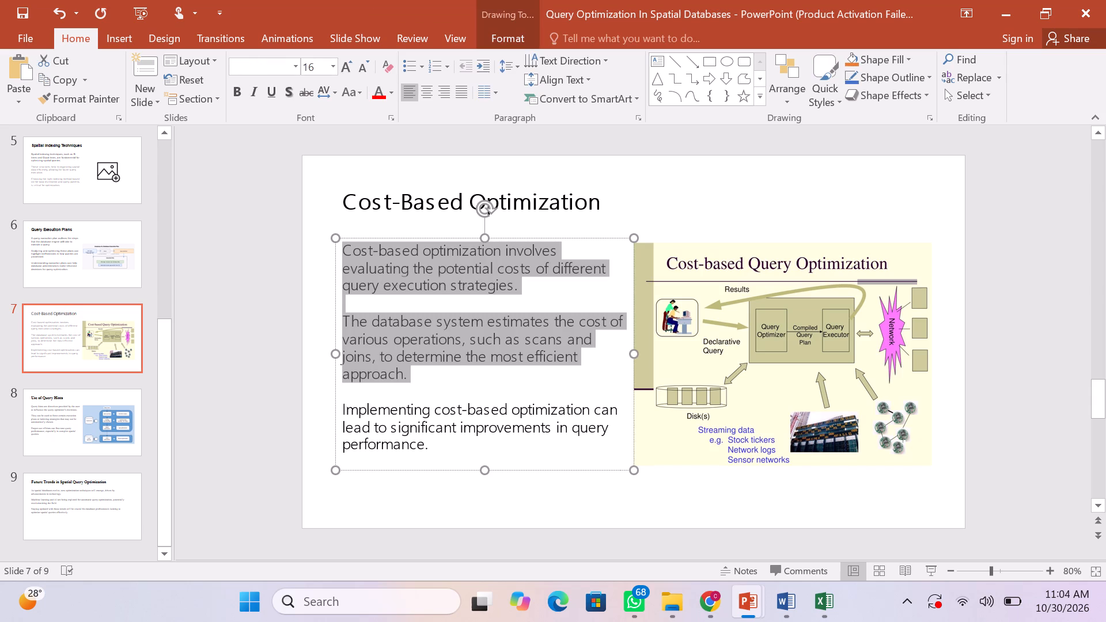
drag(457, 400, 466, 437)
click(514, 395)
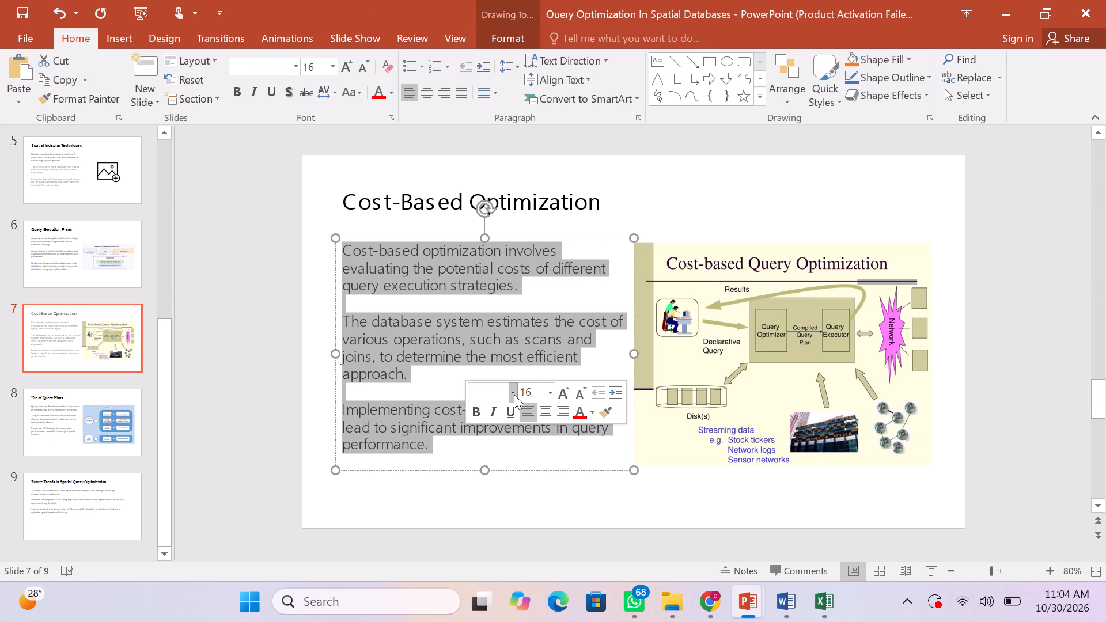
text(time)
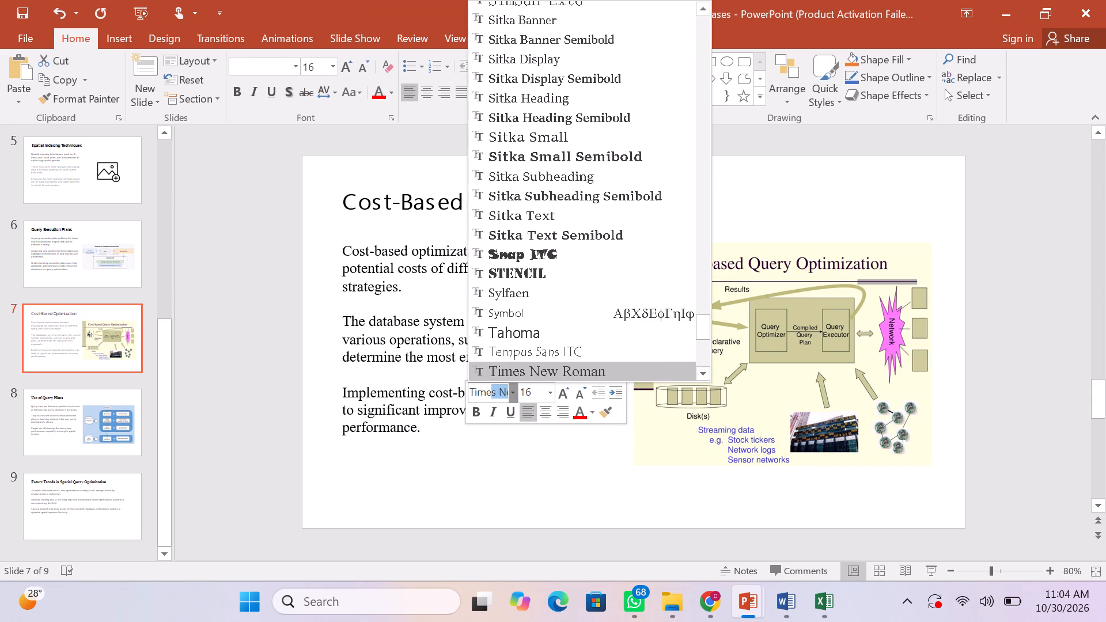
key(Return)
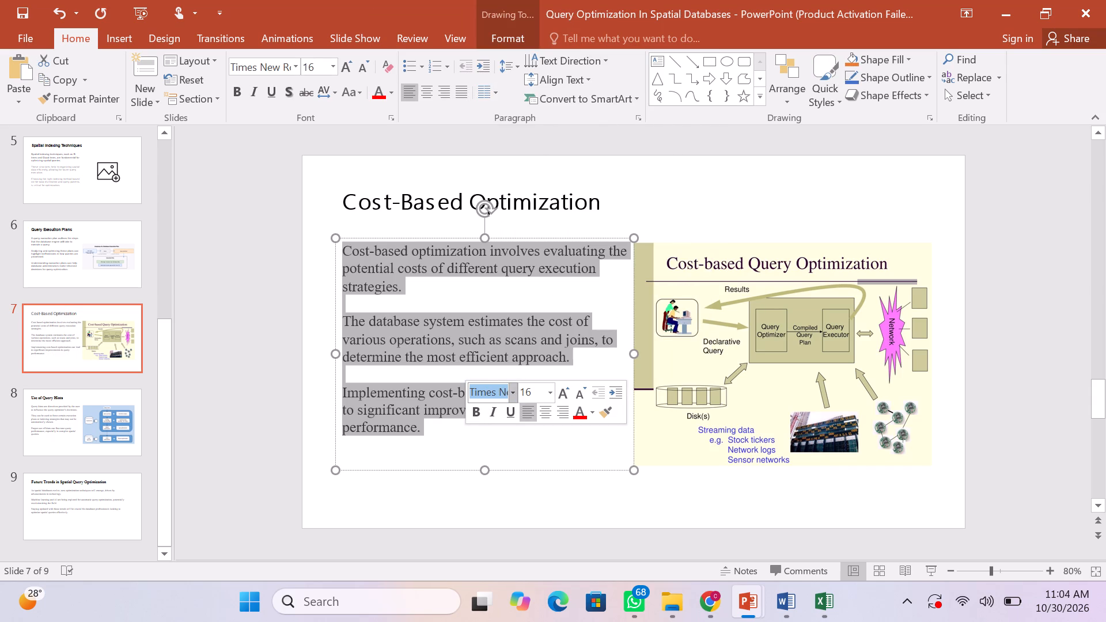
Change the font of slide 7's title, Cost-Based Optimization, to Times New Roman.
drag(346, 200, 632, 219)
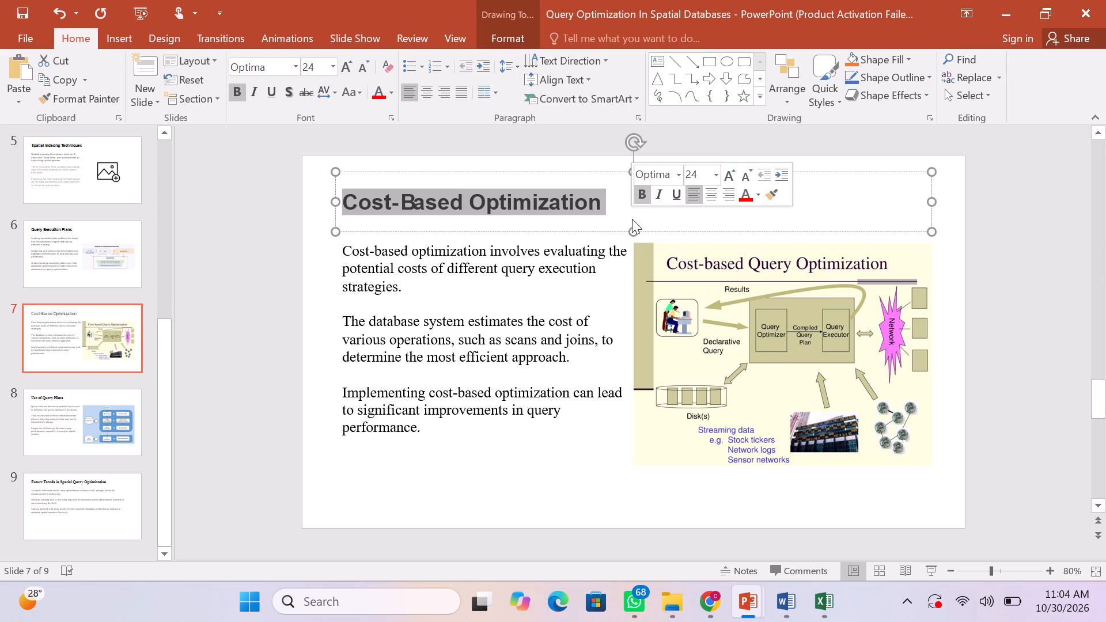
click(677, 177)
text(time)
key(Return)
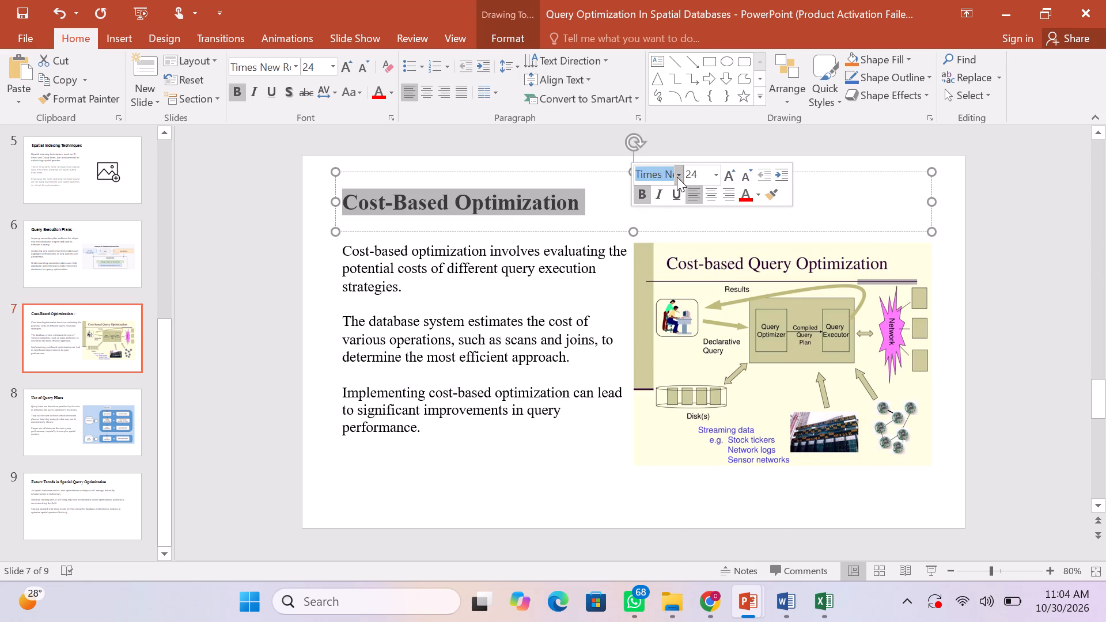
Change the font of the three body paragraphs on slide 6, Query Execution Plans, to Times New Roman.
click(73, 242)
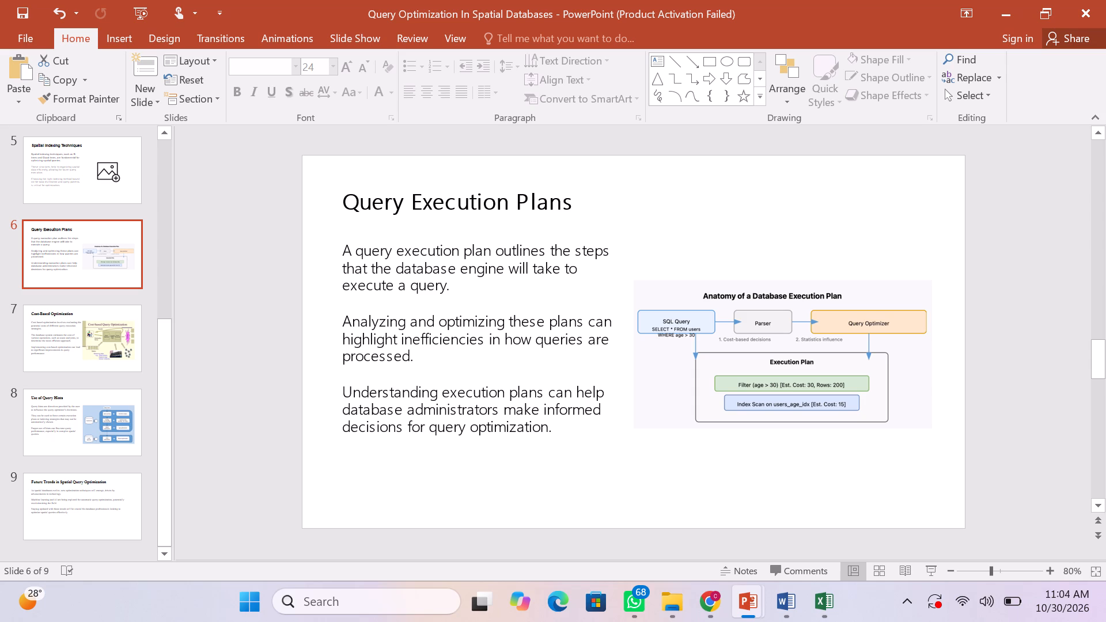
drag(343, 248, 552, 424)
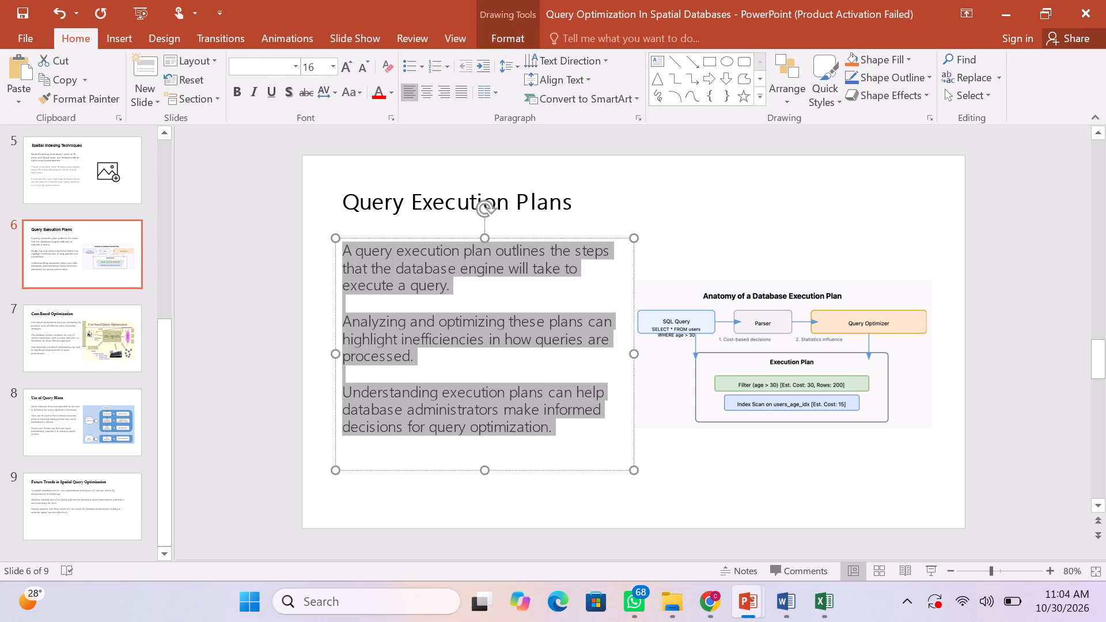
drag(552, 424, 552, 424)
click(595, 385)
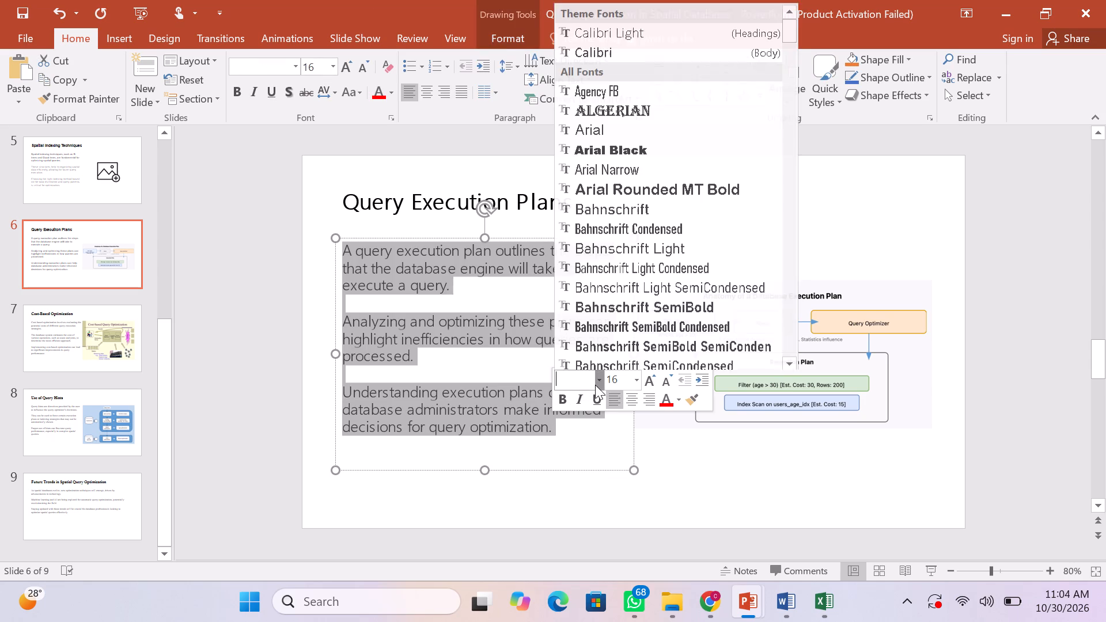
text(time)
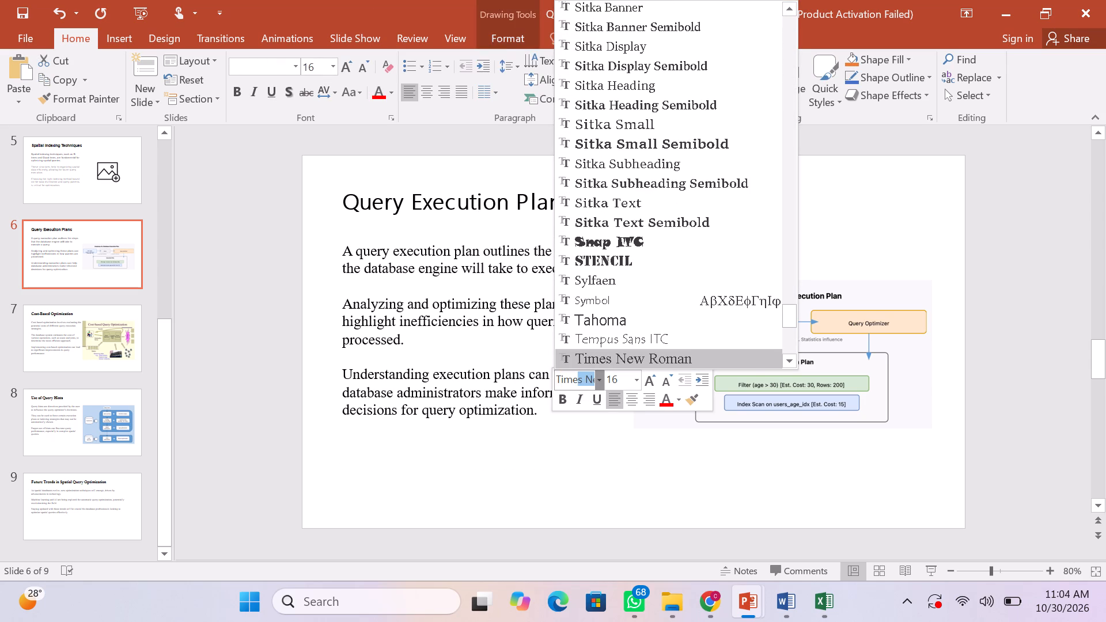
key(Return)
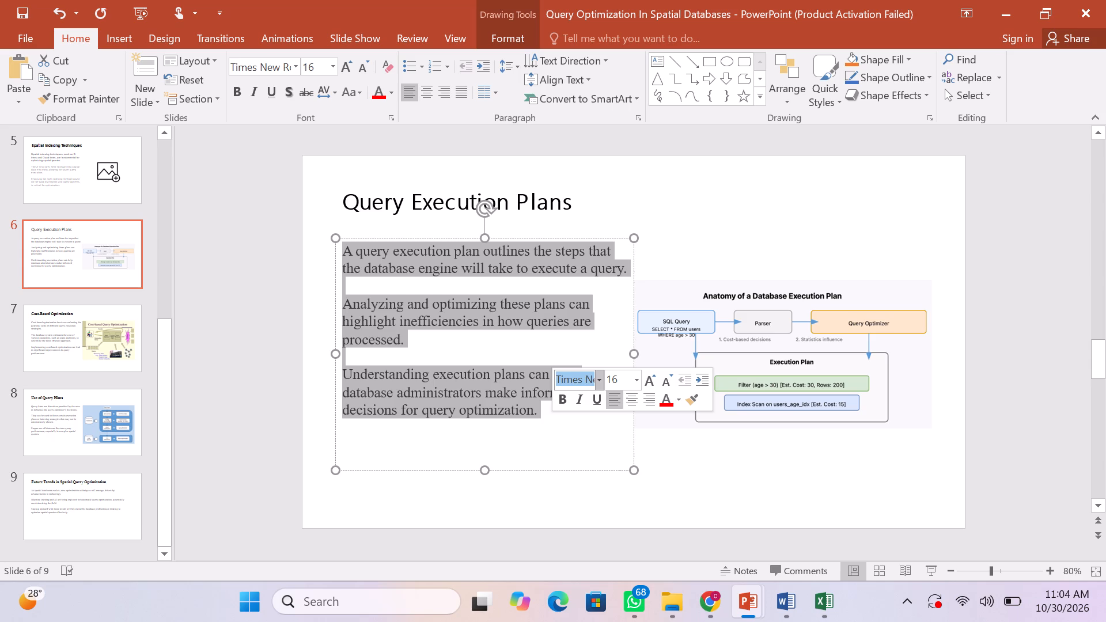
Change the font of slide 6's title, Query Execution Plans, to Times New Roman.
drag(342, 200, 567, 215)
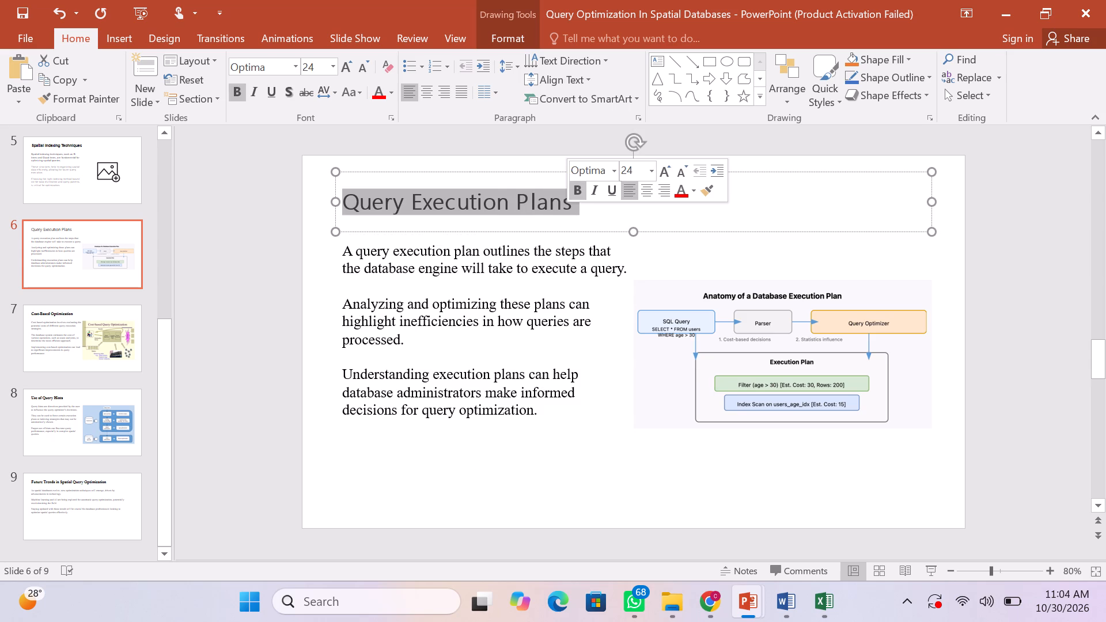
click(616, 167)
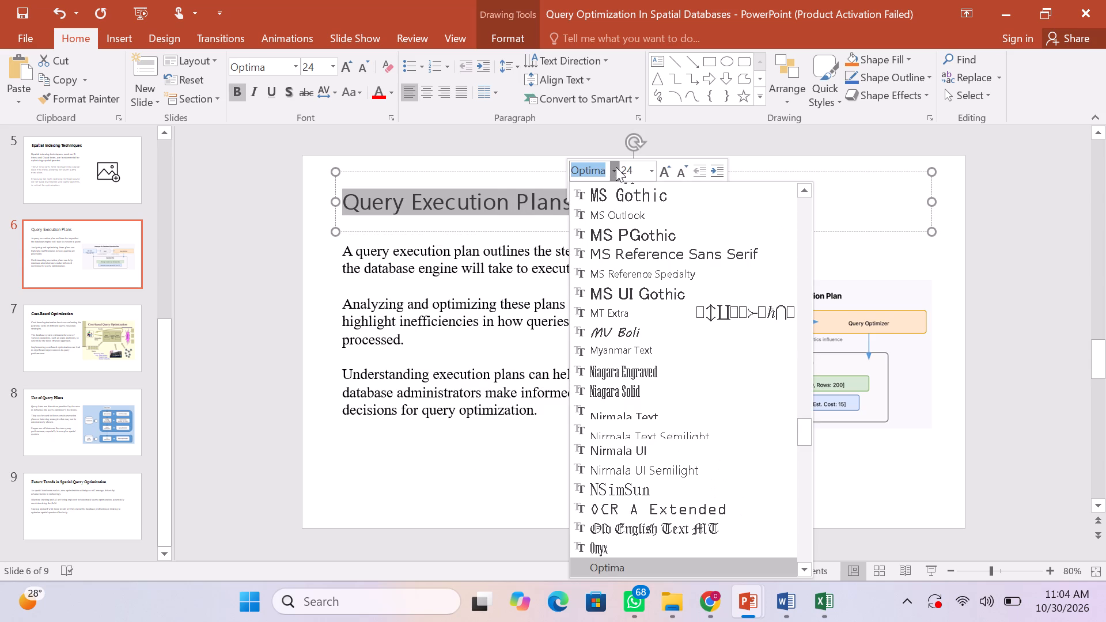
text(time)
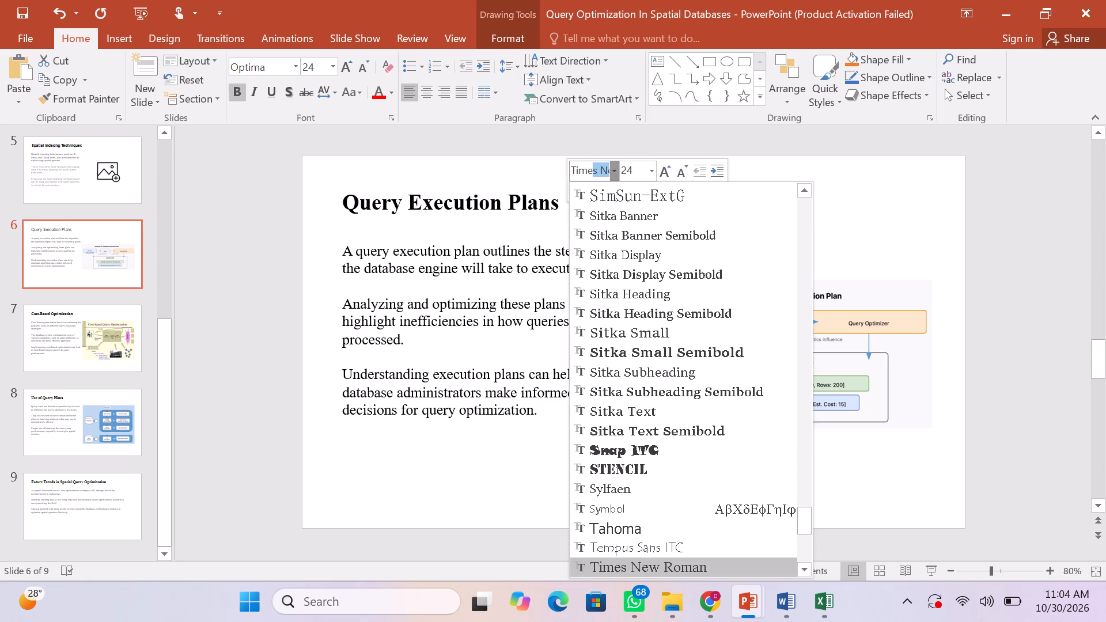
key(Return)
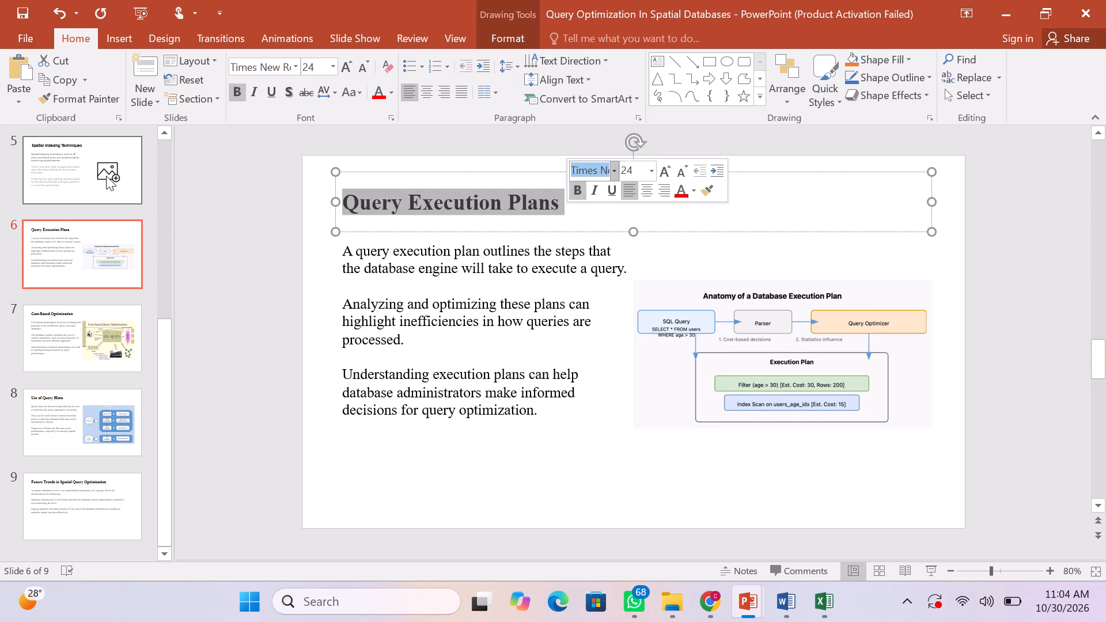
Delete the placeholder picture beside the body text on slide 5, Spatial Indexing Techniques.
click(106, 176)
click(782, 359)
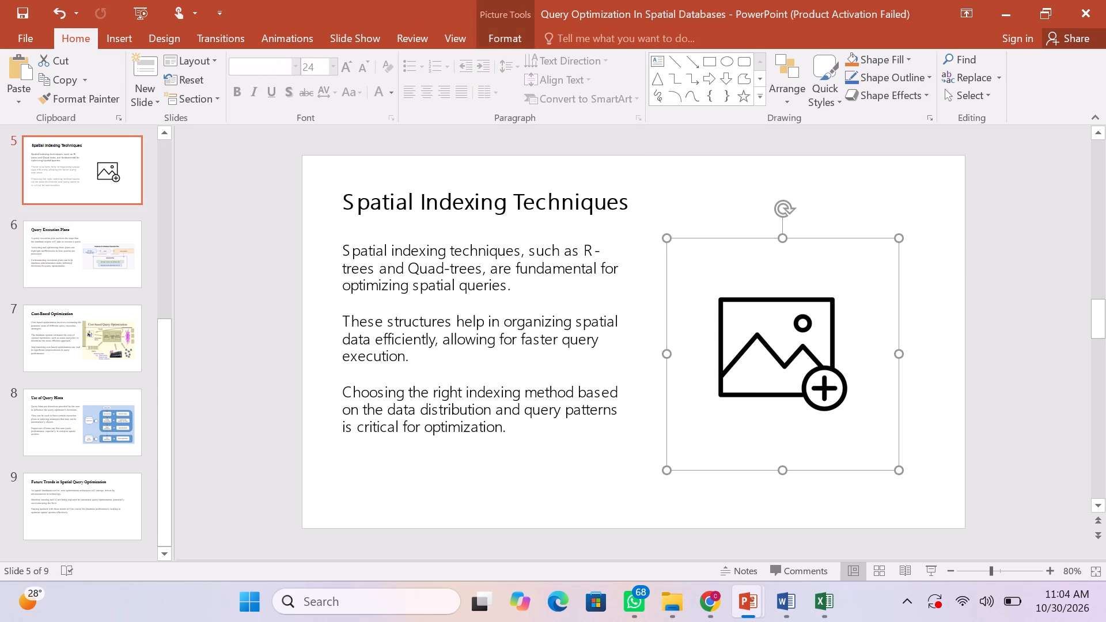
key(BackSpace)
Widen slide 5's body text box across the space beside it and lower its top edge slightly away from the title.
click(554, 305)
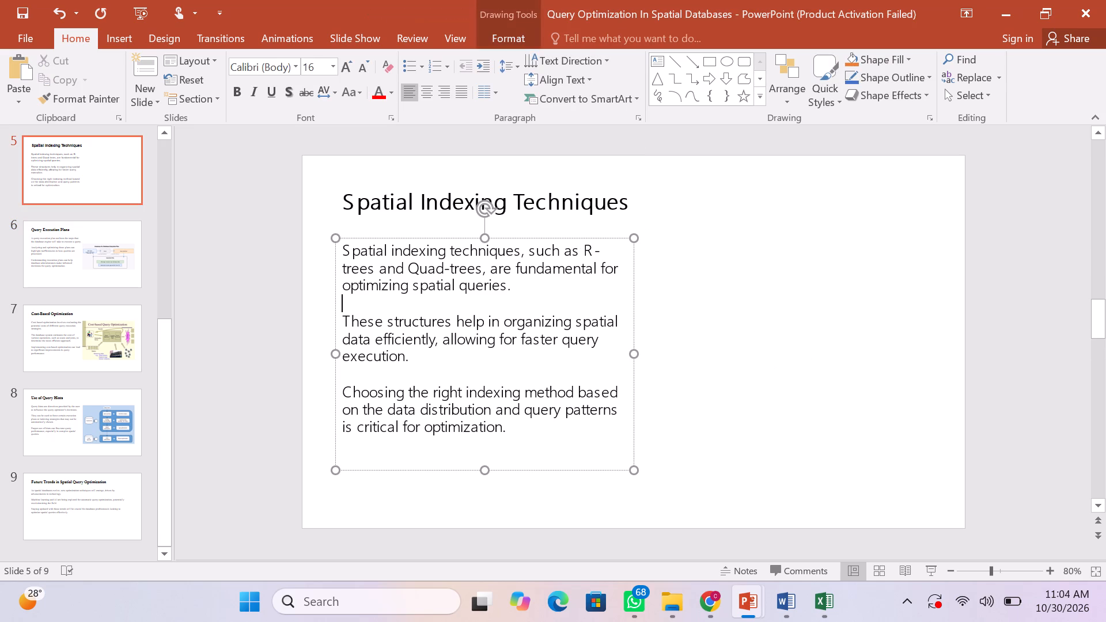
drag(634, 357, 816, 363)
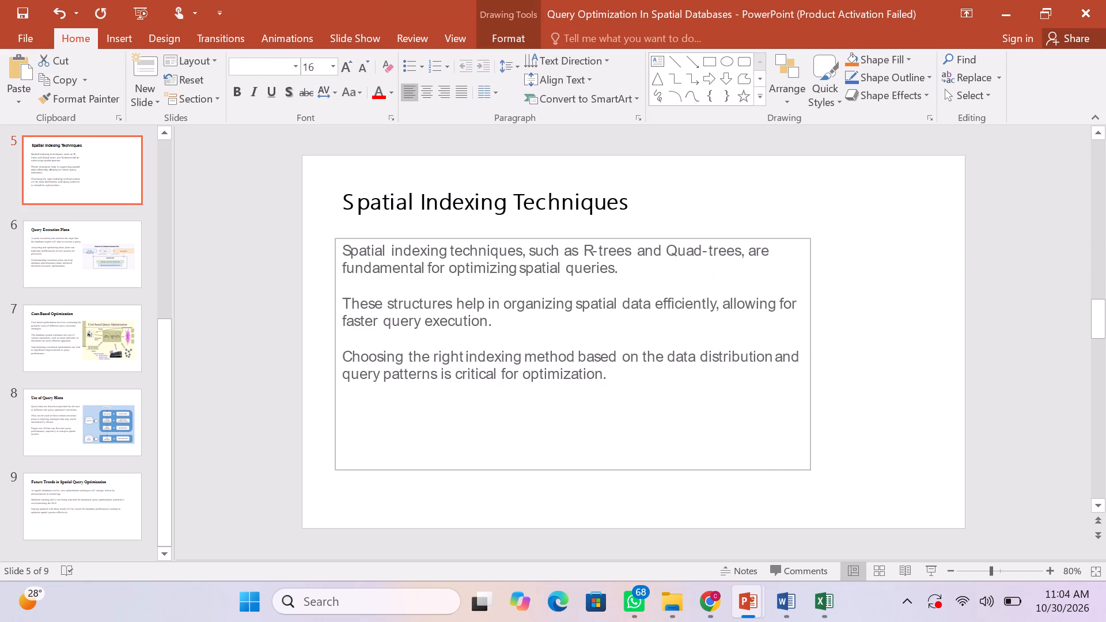
drag(816, 363, 889, 371)
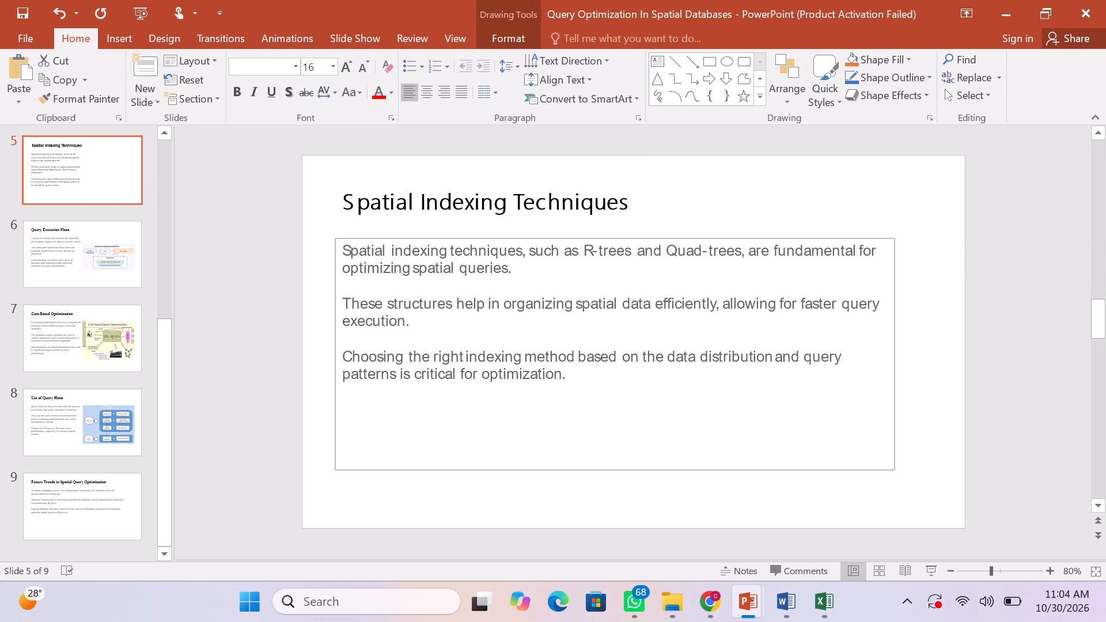
drag(889, 371, 876, 374)
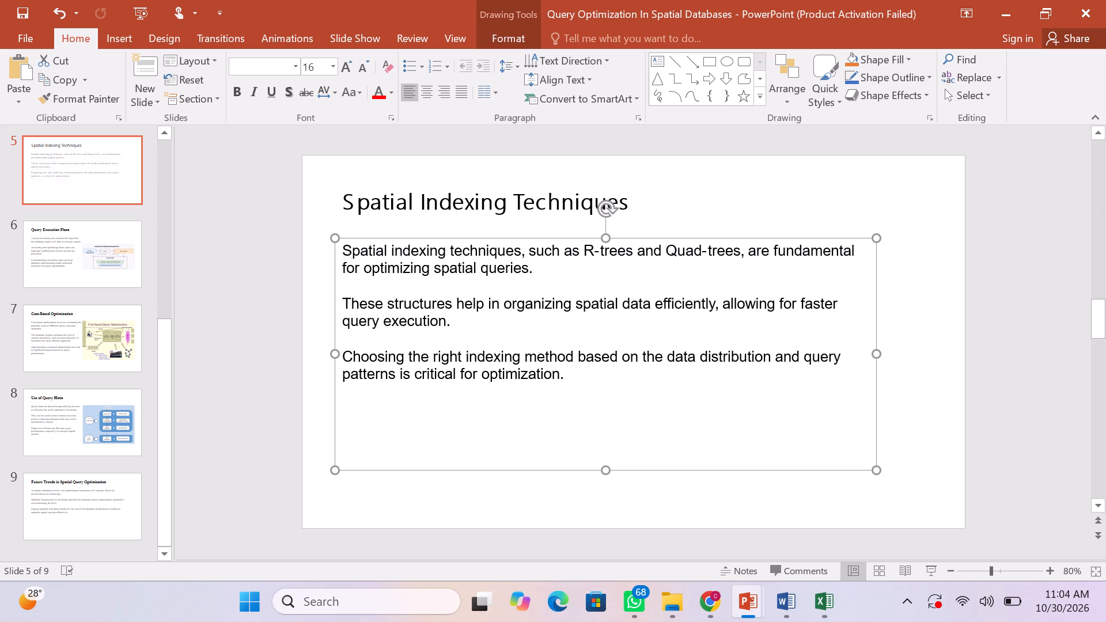
drag(628, 321, 622, 335)
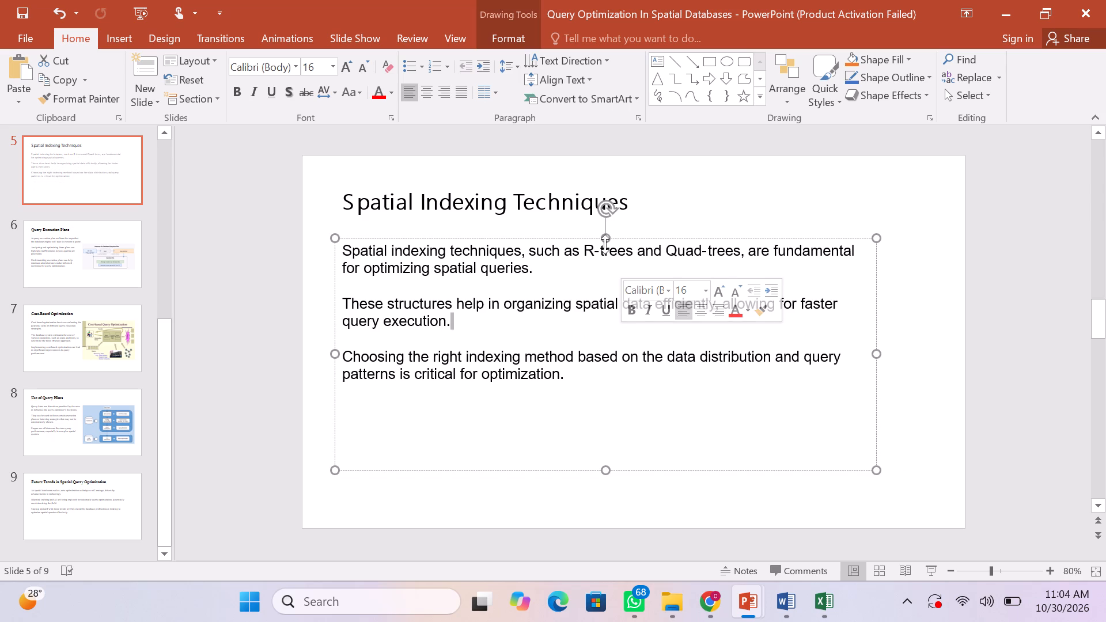
click(604, 245)
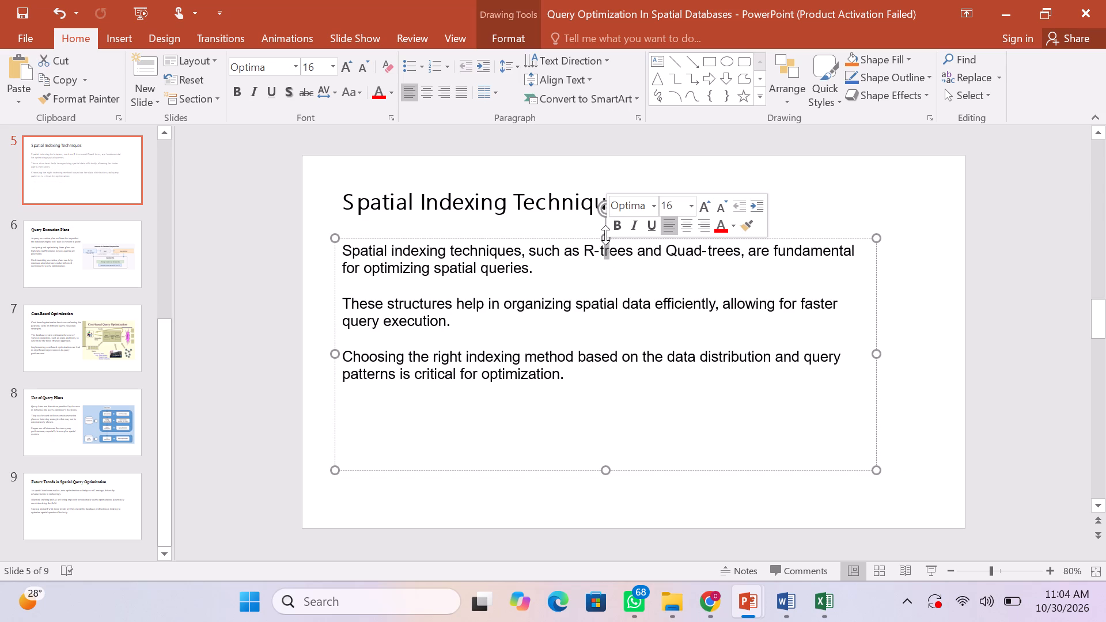
drag(605, 238, 608, 253)
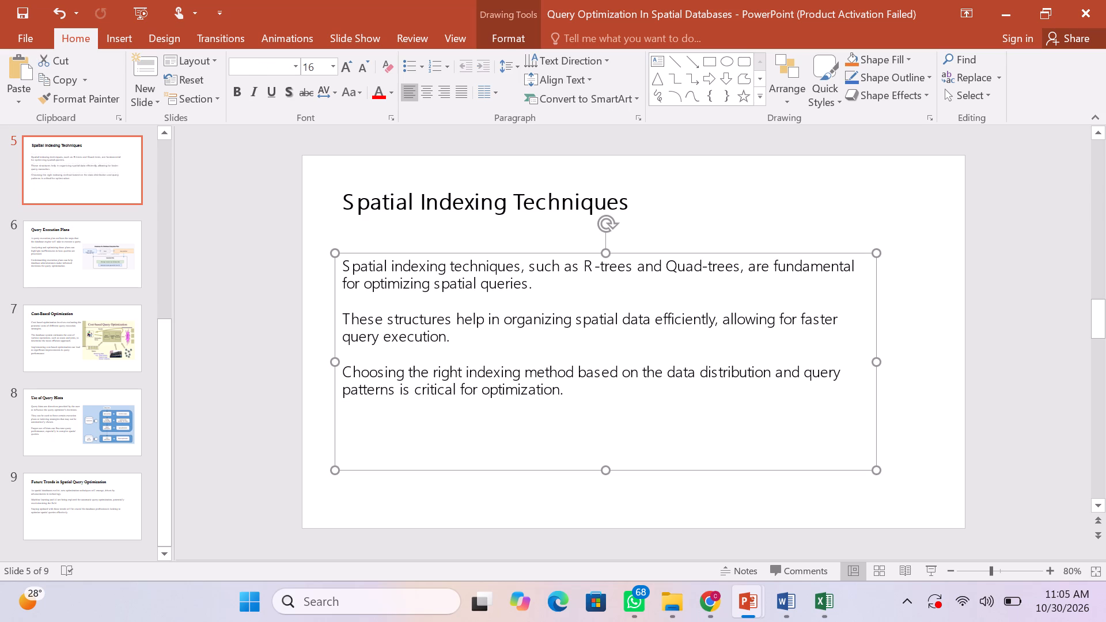
Change the font of slide 5's title, Spatial Indexing Techniques, to Times New Roman.
drag(343, 203, 572, 226)
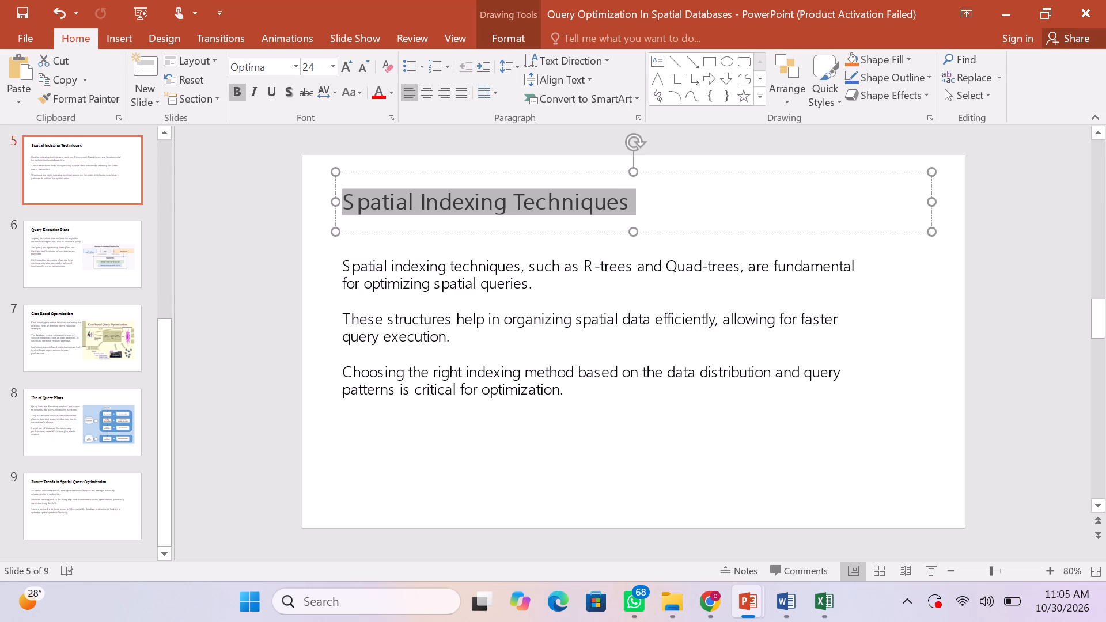
drag(572, 226, 626, 222)
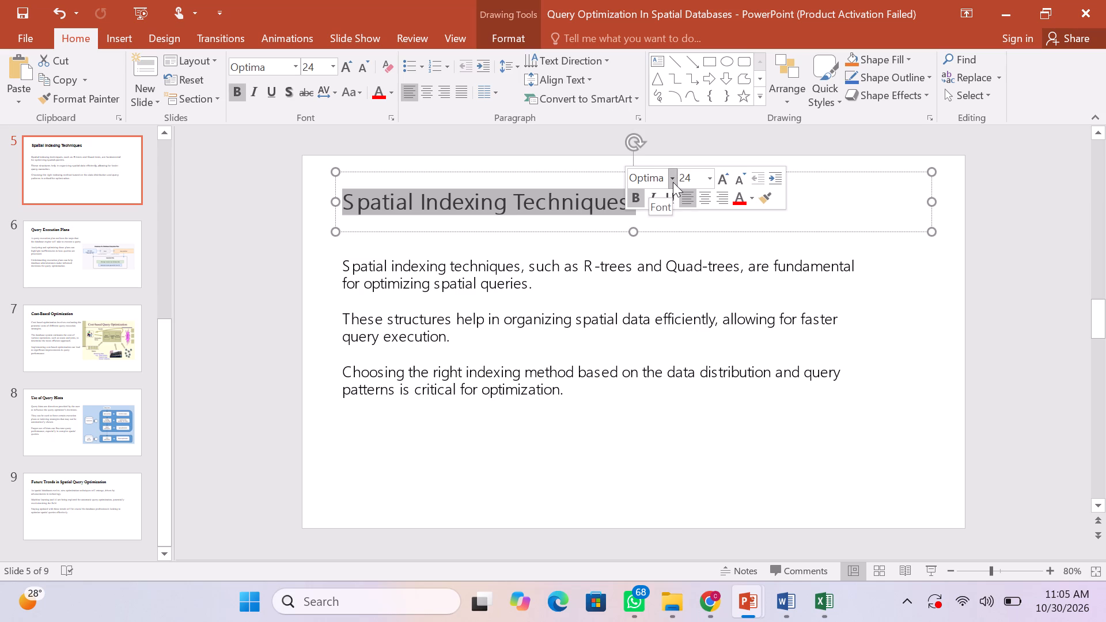
click(673, 182)
text(time)
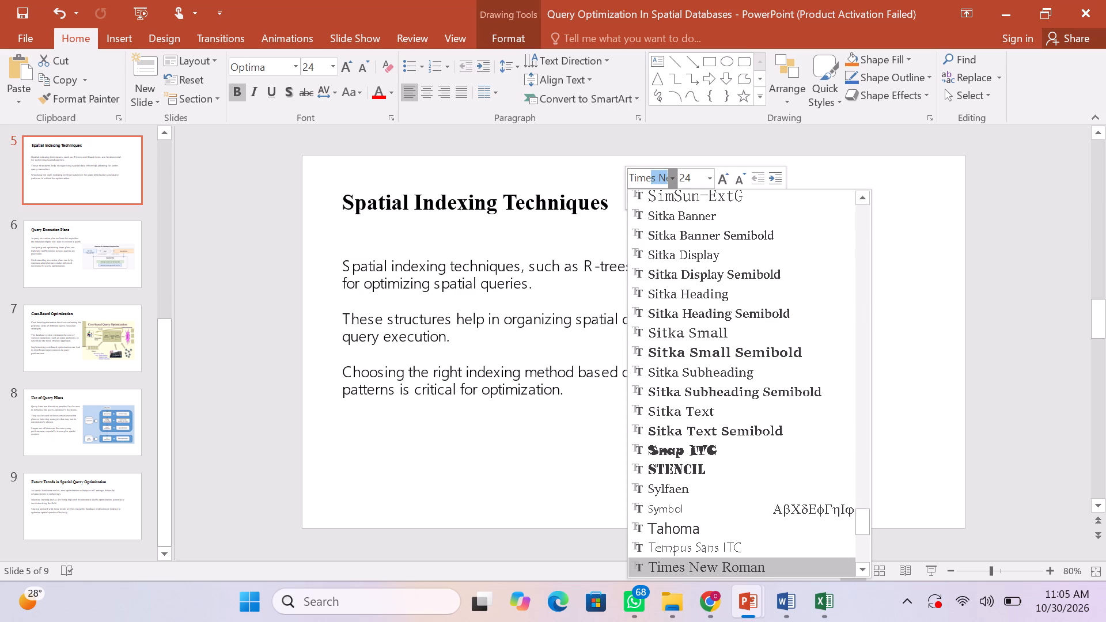
key(Return)
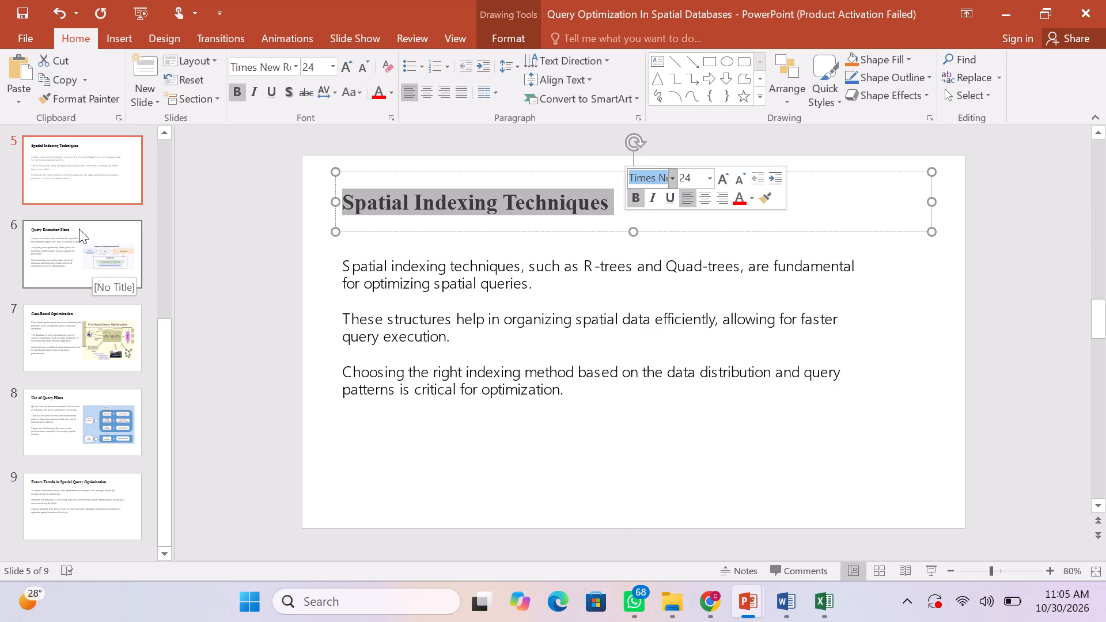
Change the font of the three body paragraphs on slide 4, Types of Spatial Queries, to Times New Roman.
scroll(79, 229, up, 3)
click(80, 229)
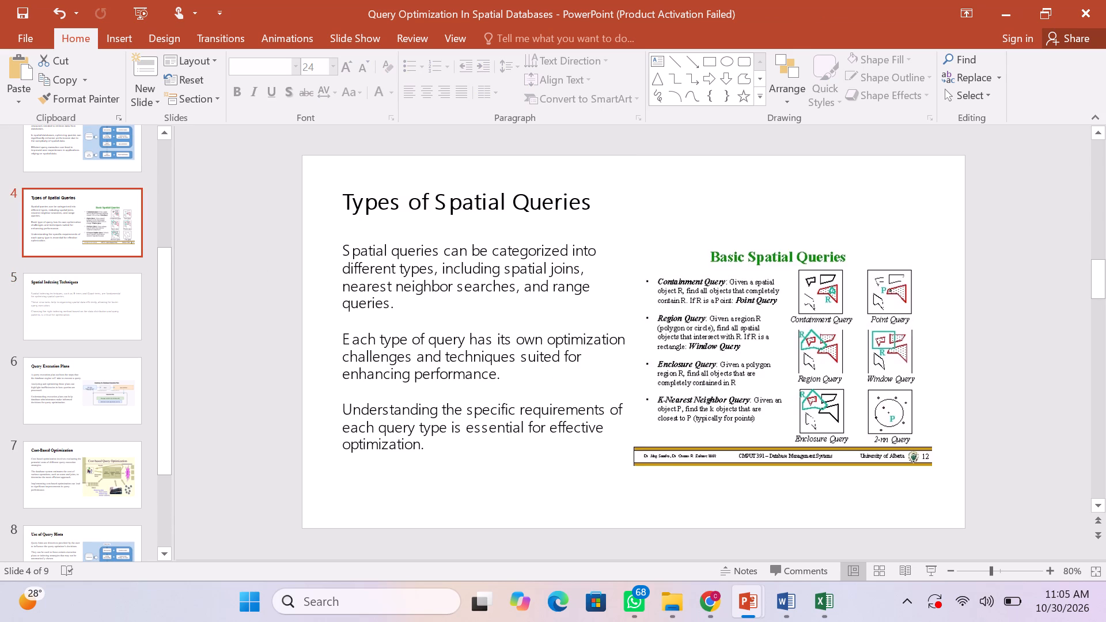
drag(343, 250, 464, 465)
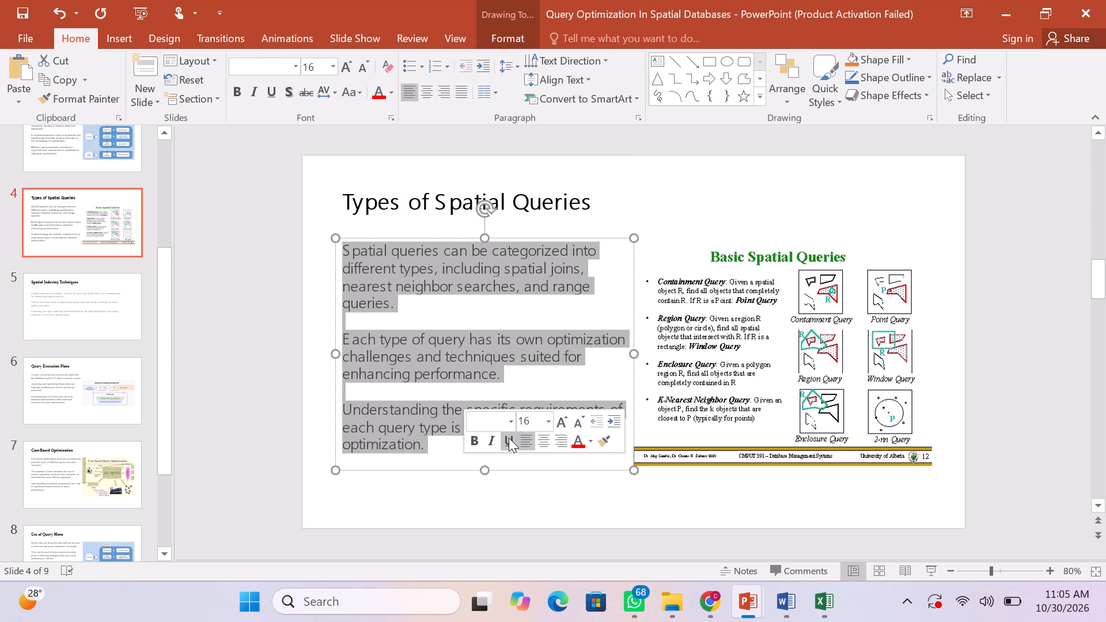
click(509, 425)
text(time)
key(Return)
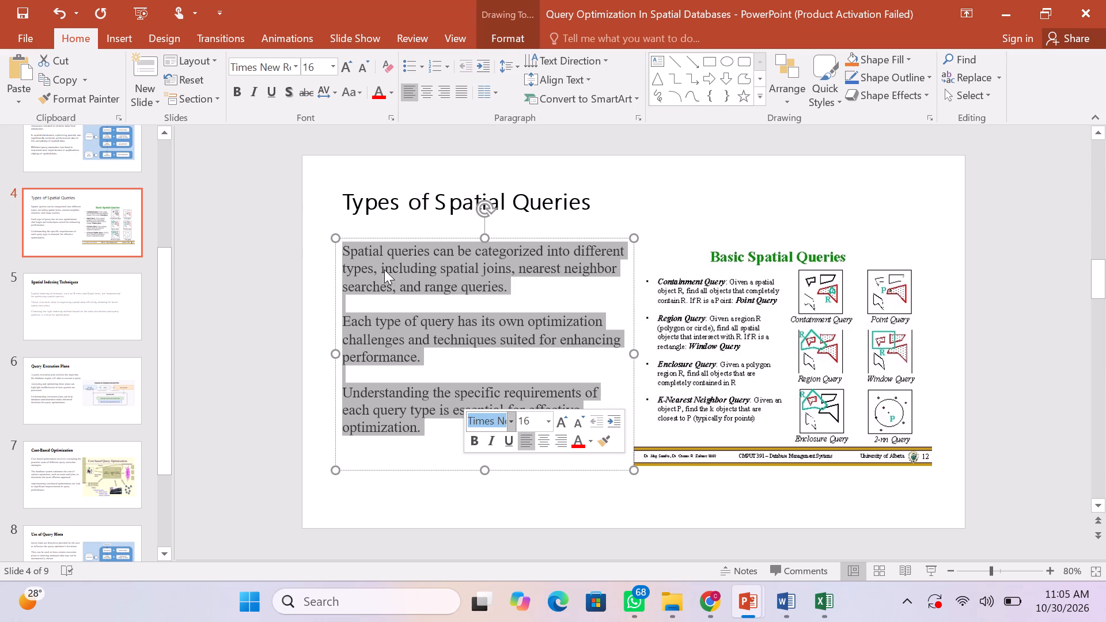
Change the font of slide 4's title, Types of Spatial Queries, to Times New Roman.
drag(342, 196, 579, 215)
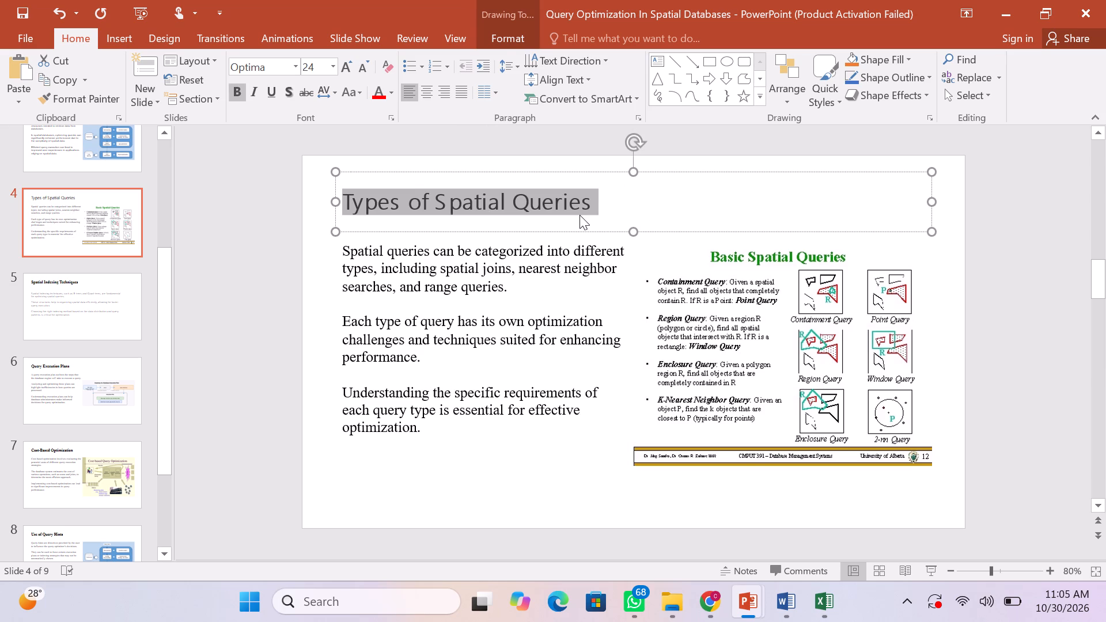
drag(579, 215, 581, 215)
click(626, 169)
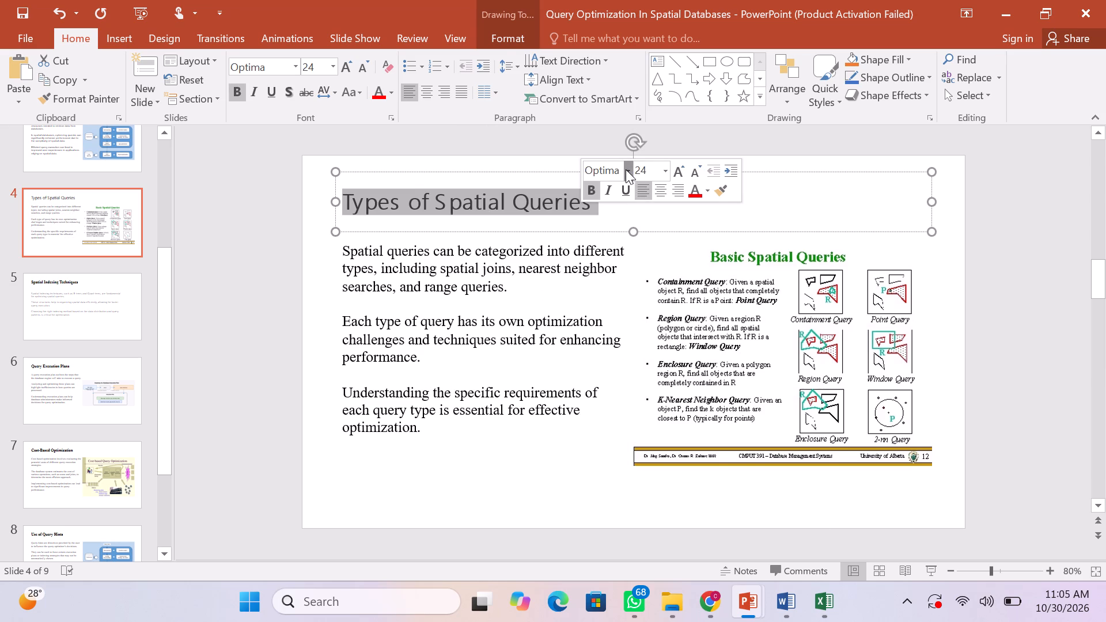
text(time)
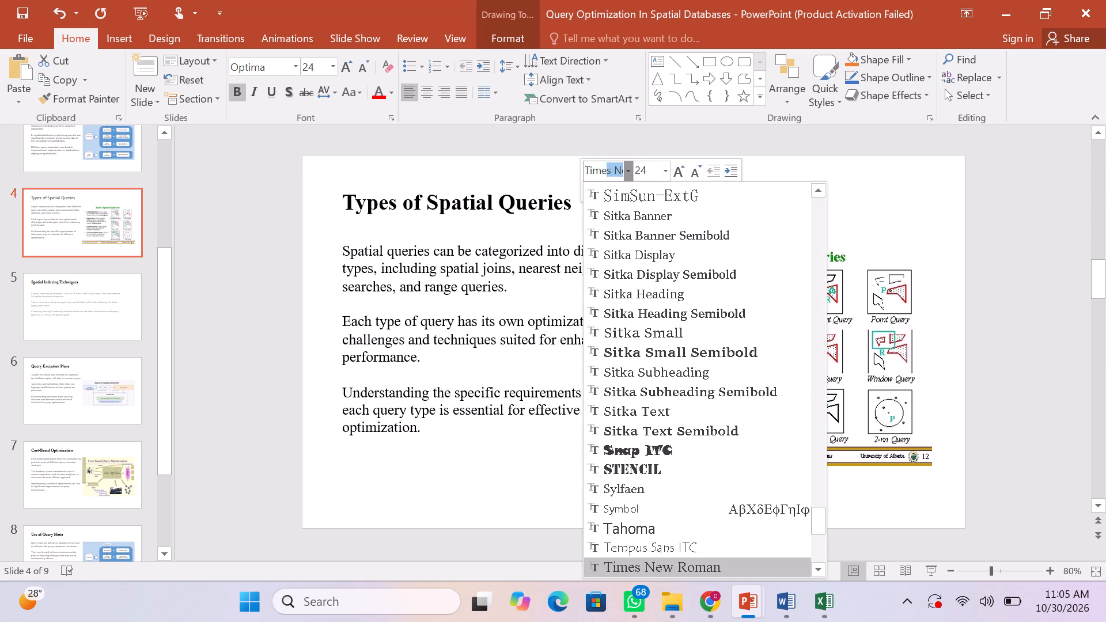
key(Return)
Change the font of the three body paragraphs on slide 3, Importance of Query Optimization, to Times New Roman.
scroll(86, 252, up, 1)
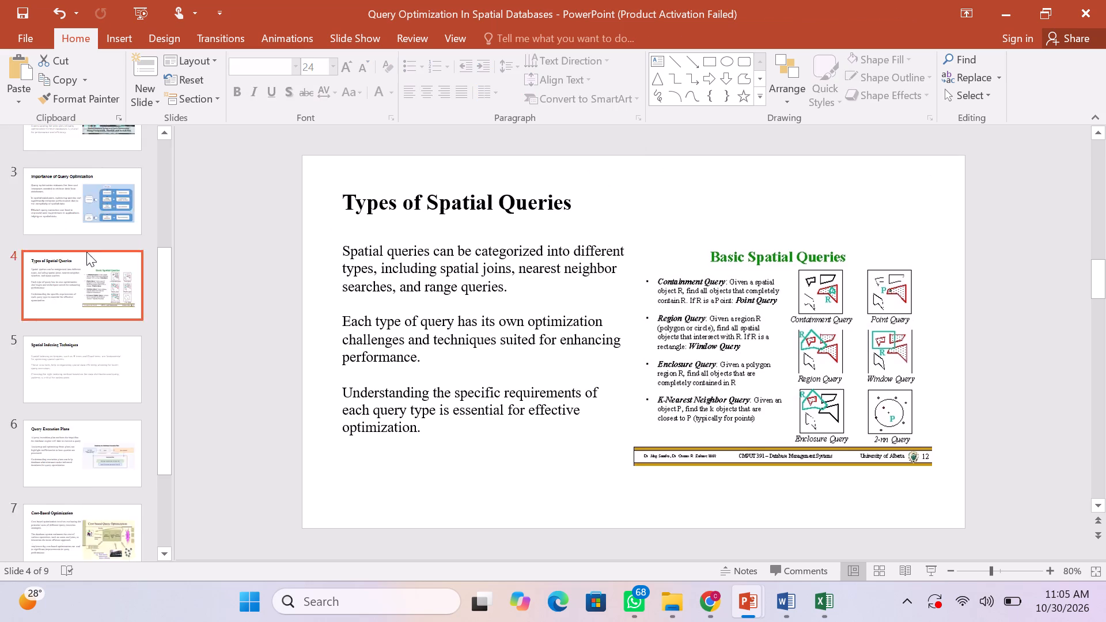
scroll(86, 252, up, 1)
click(79, 253)
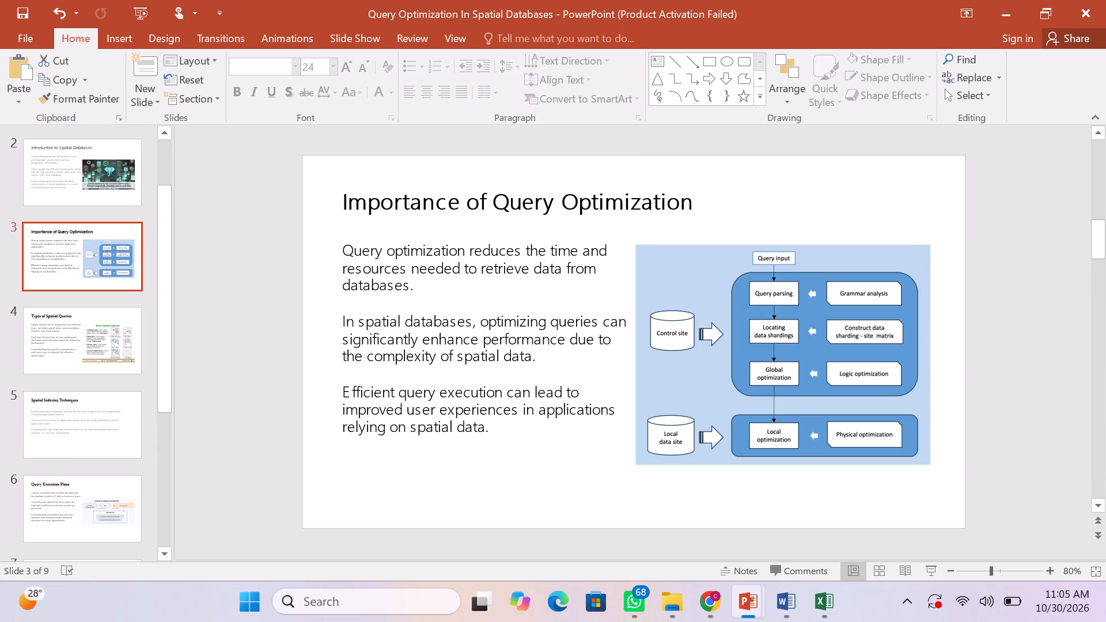
drag(343, 248, 504, 430)
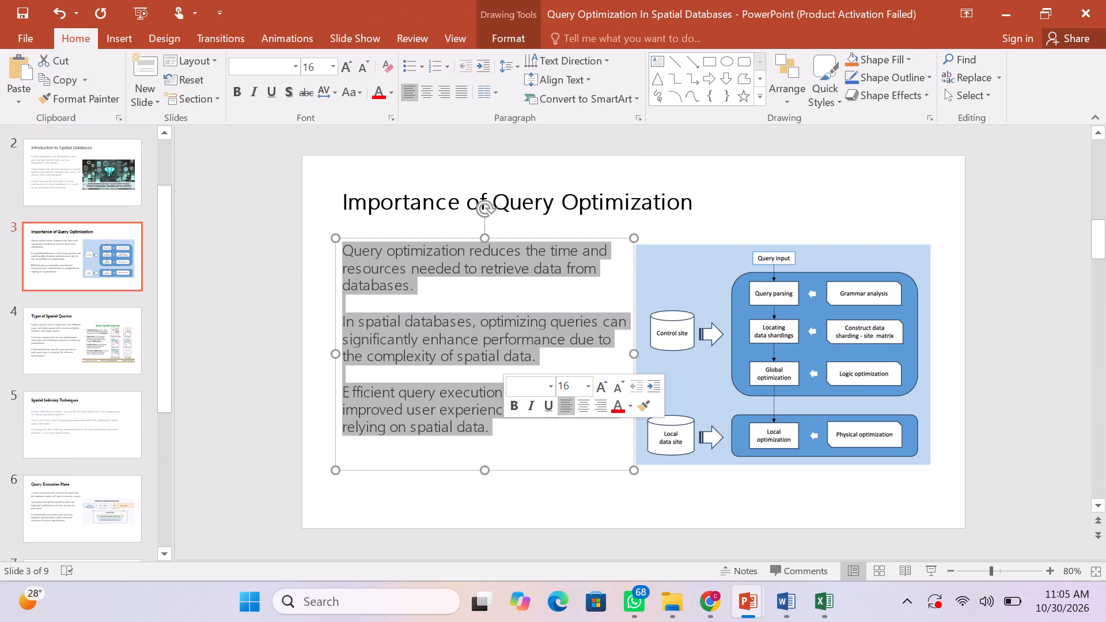
click(550, 390)
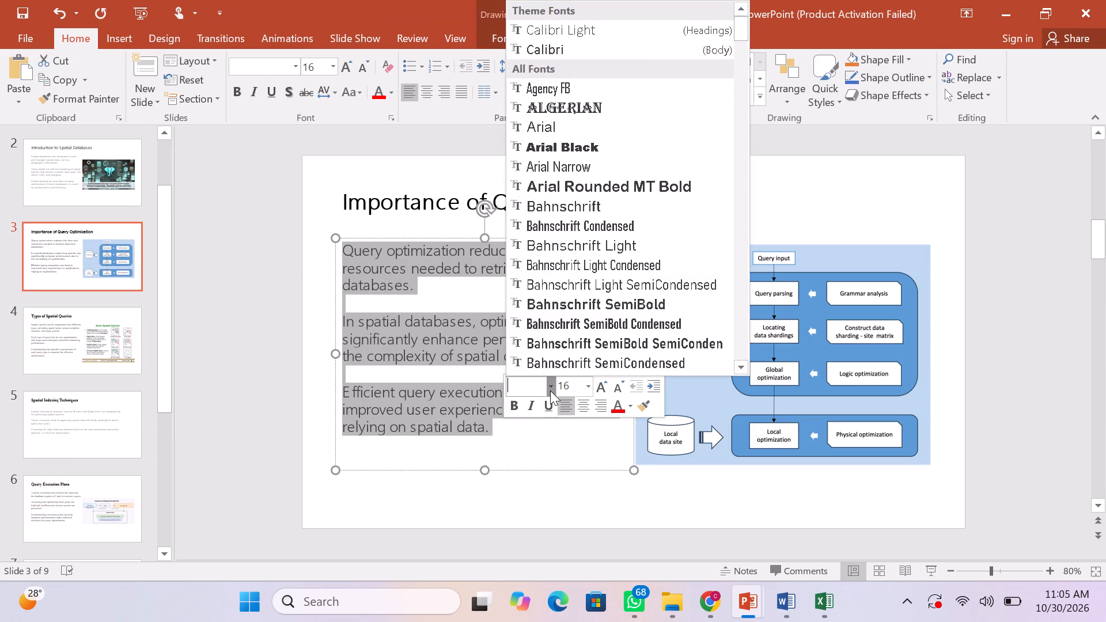
text(time)
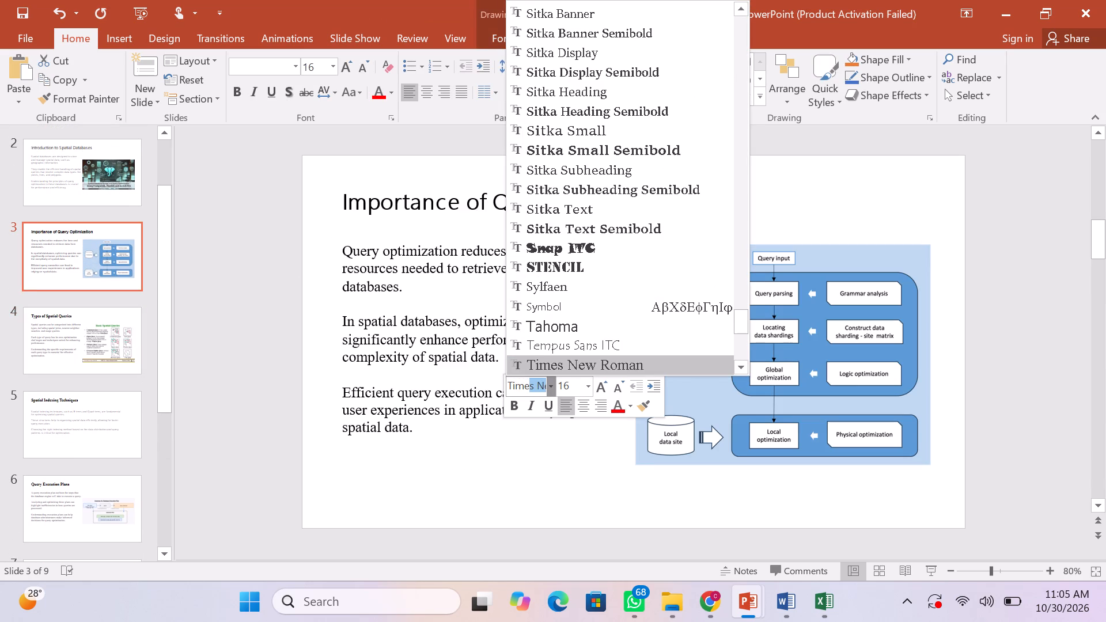
key(Return)
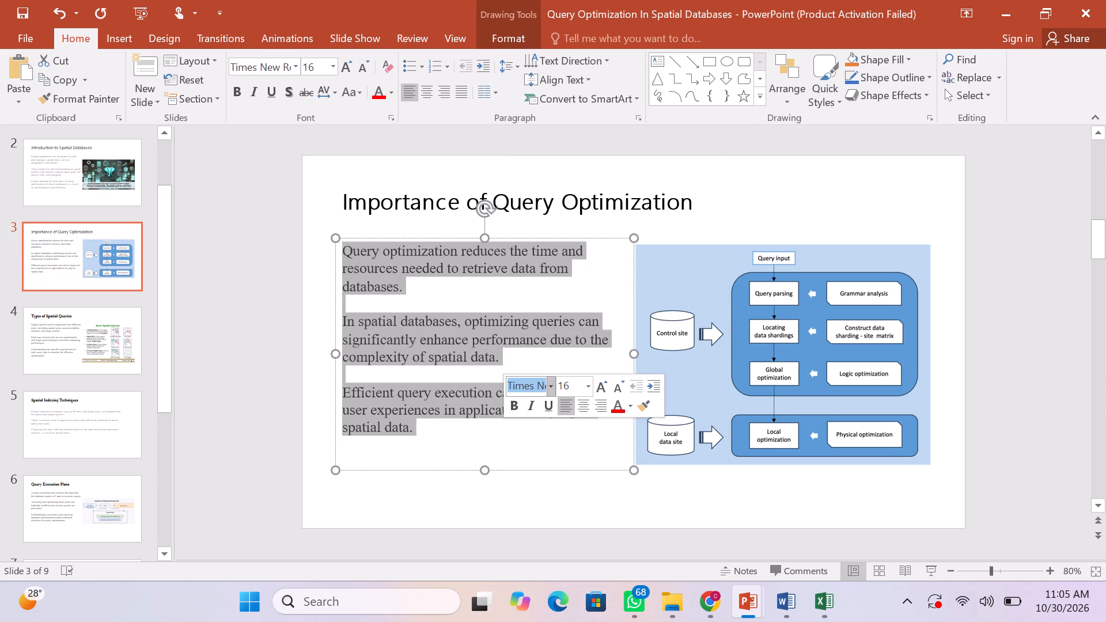
Change the font of slide 3's title, Importance of Query Optimization, to Times New Roman.
drag(345, 201, 687, 213)
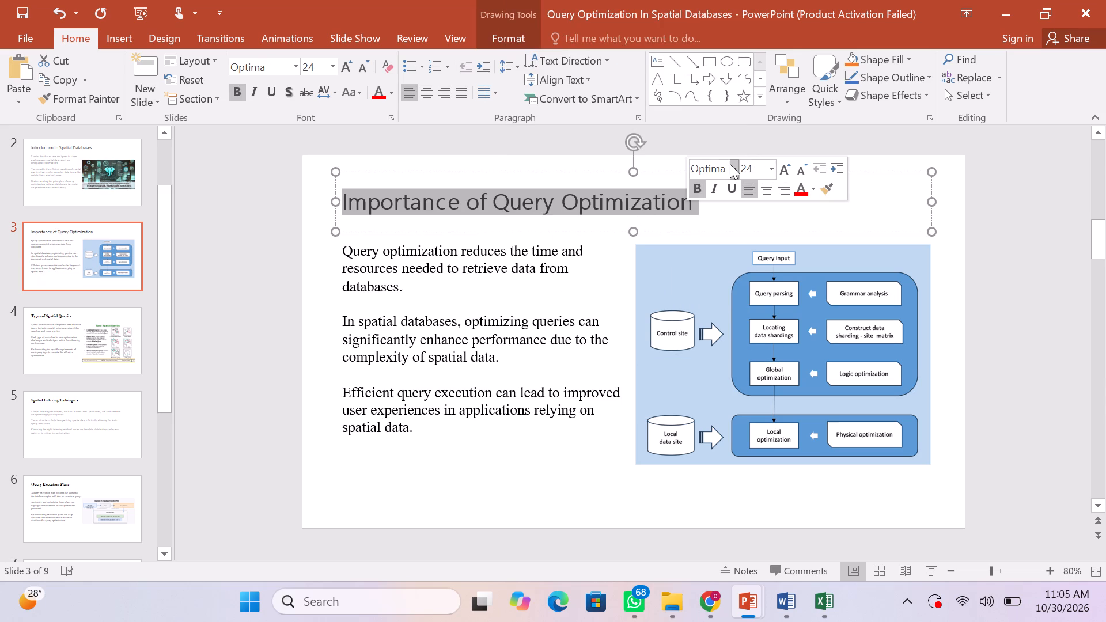
click(730, 164)
text(time)
key(Return)
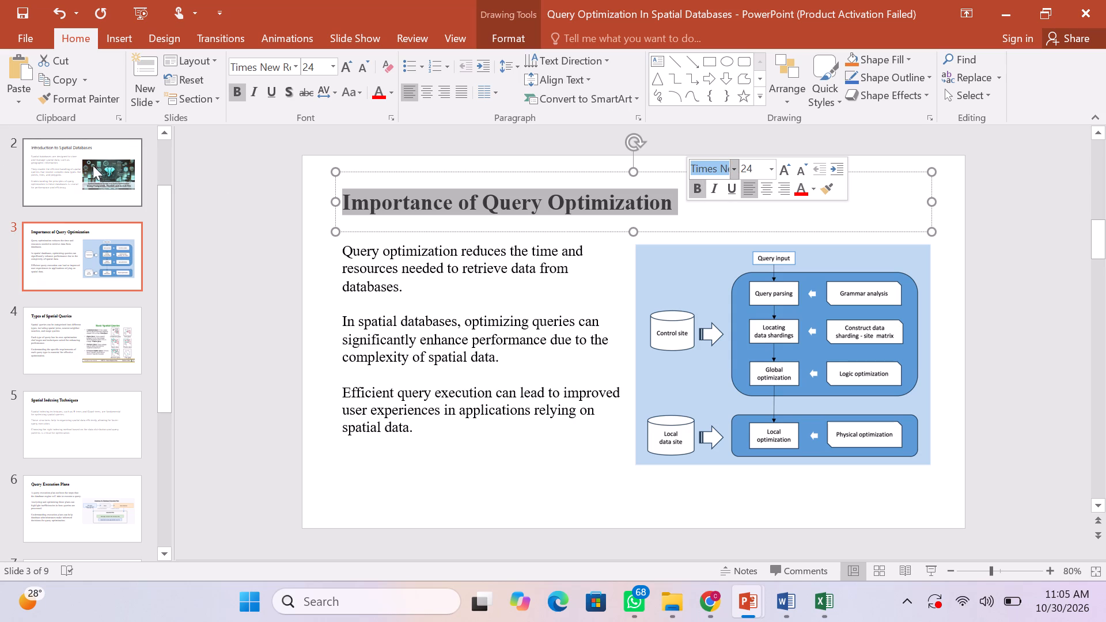
Change the font of the three body paragraphs on slide 2, Introduction to Spatial Databases, to Times New Roman.
click(75, 162)
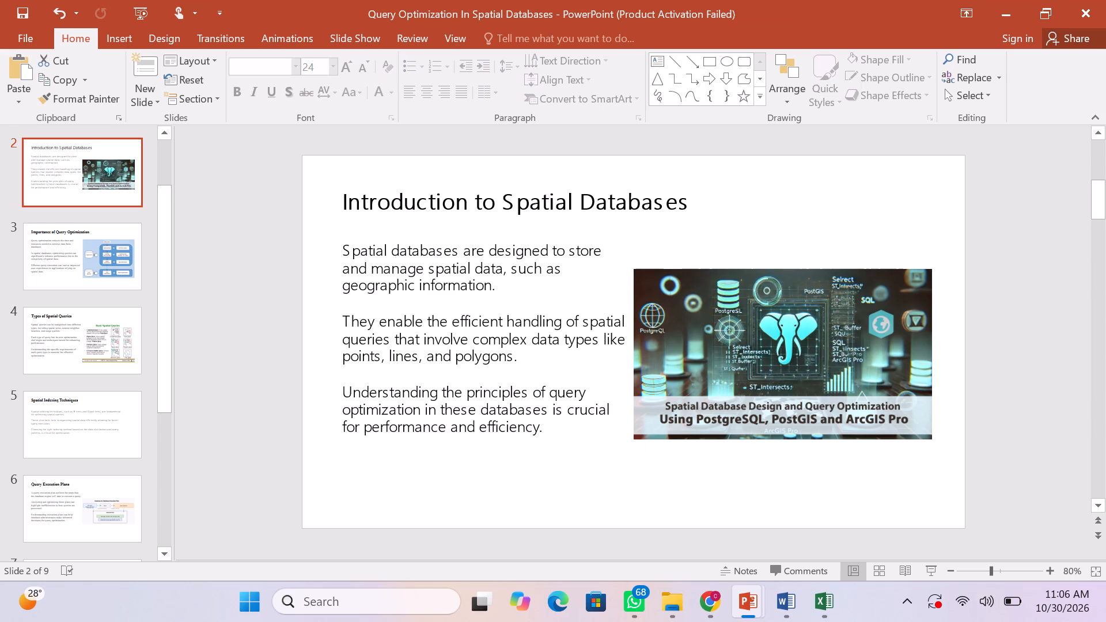
drag(346, 249, 386, 281)
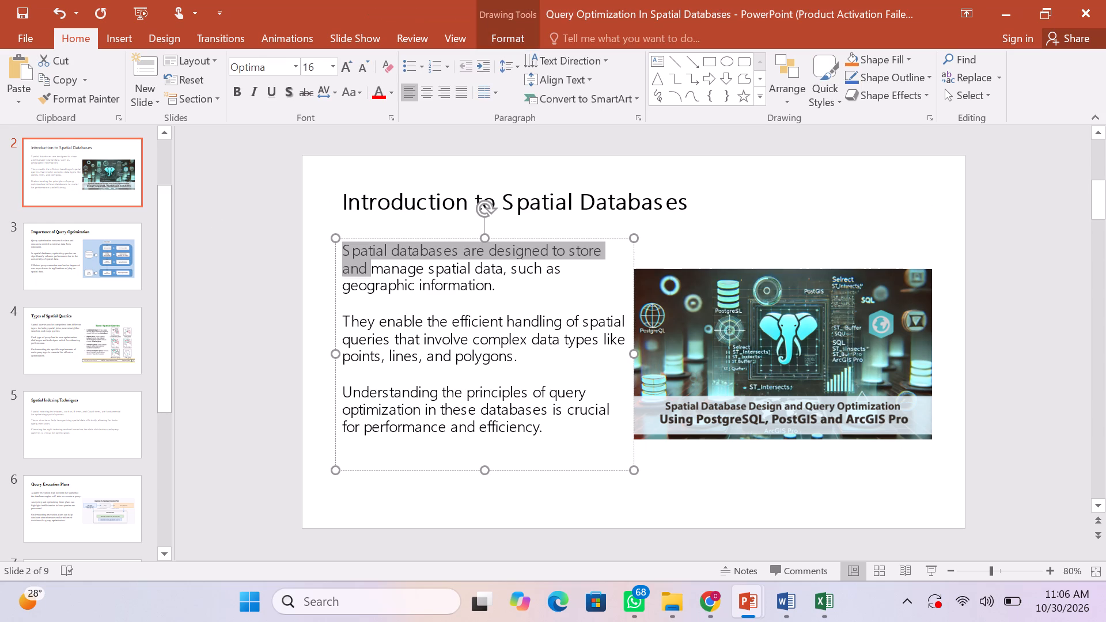
drag(386, 281, 543, 434)
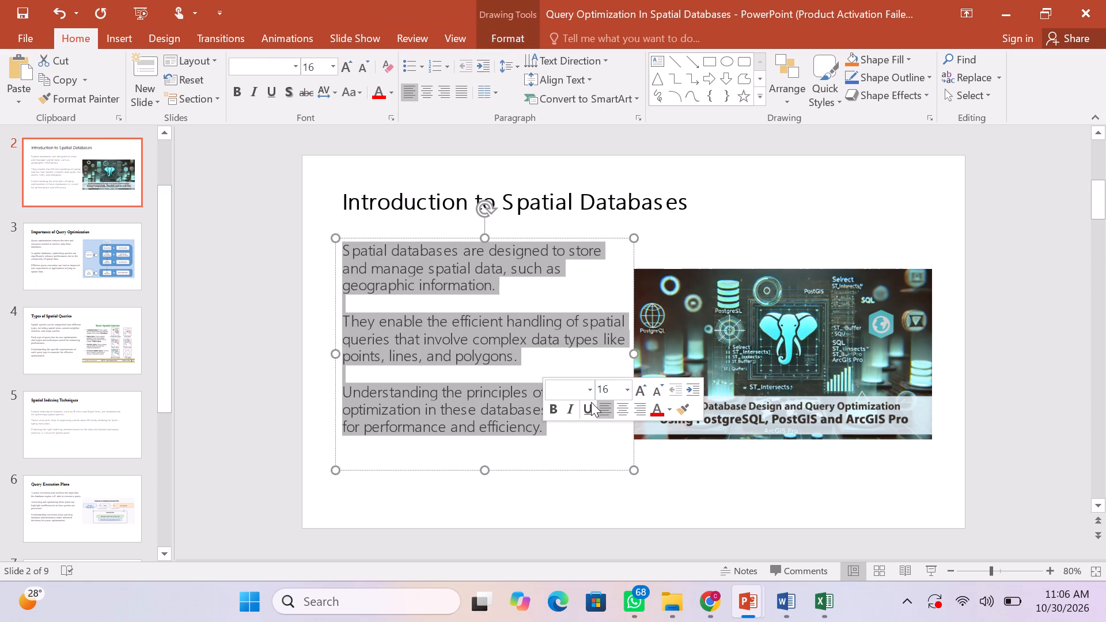
click(589, 391)
text(time)
key(Return)
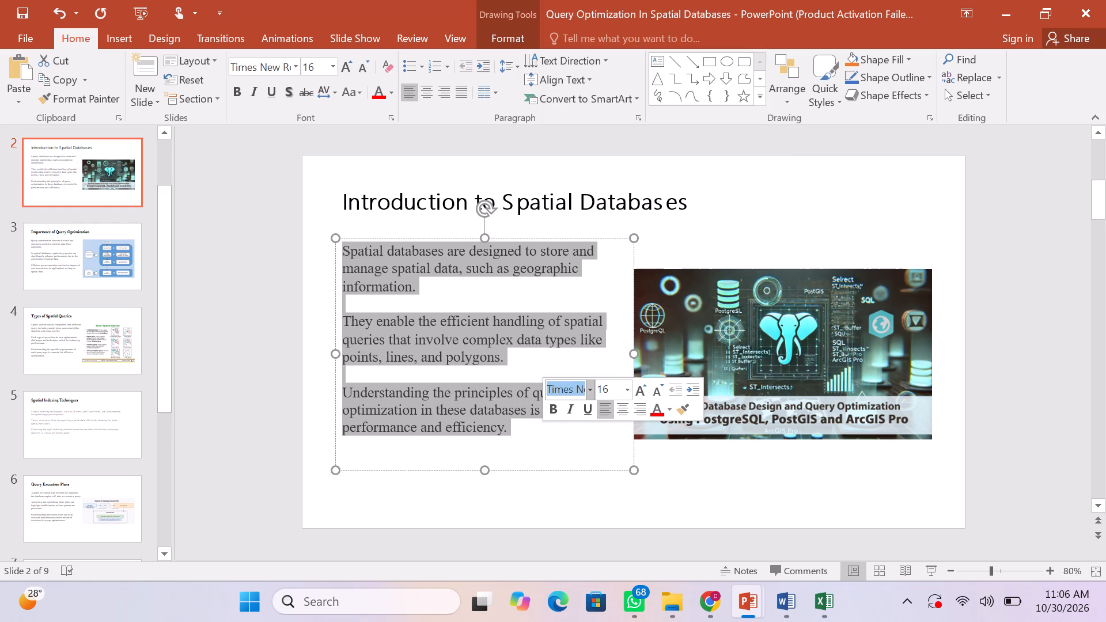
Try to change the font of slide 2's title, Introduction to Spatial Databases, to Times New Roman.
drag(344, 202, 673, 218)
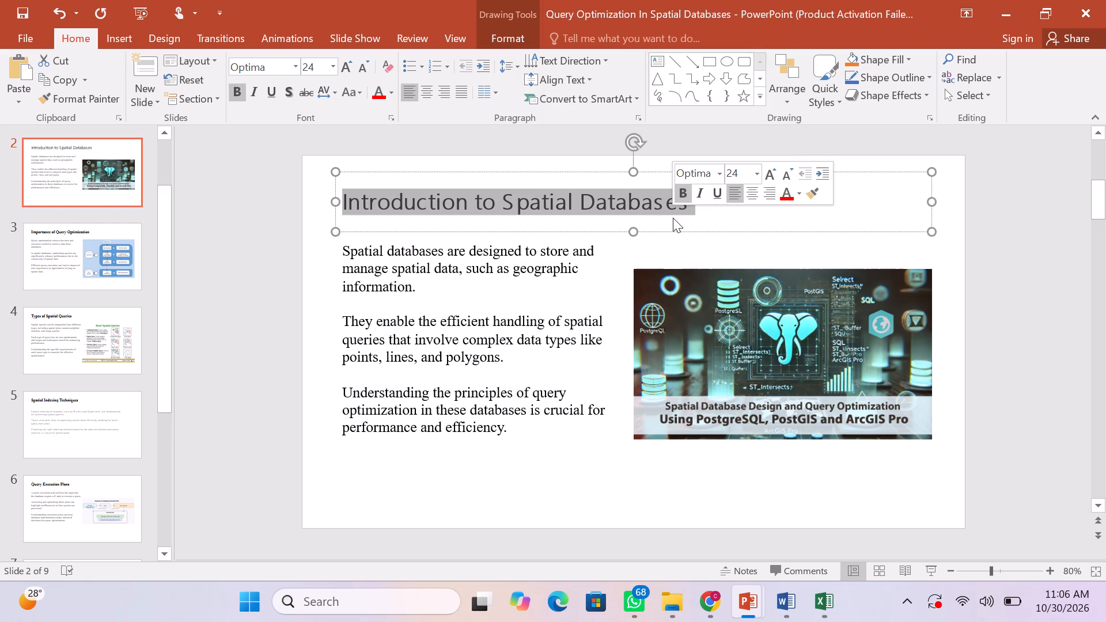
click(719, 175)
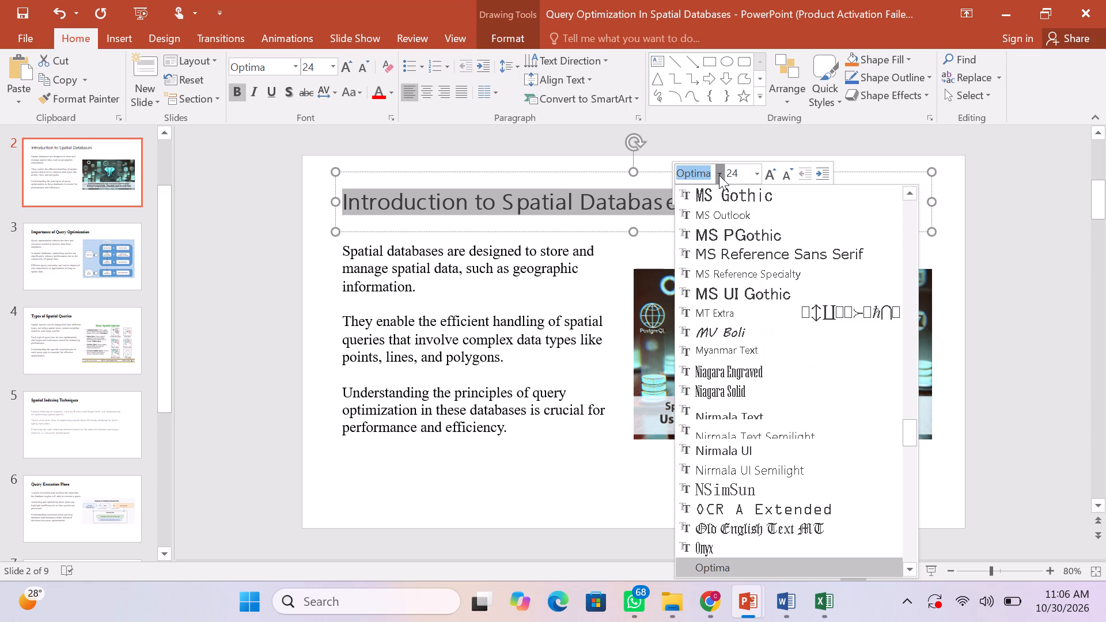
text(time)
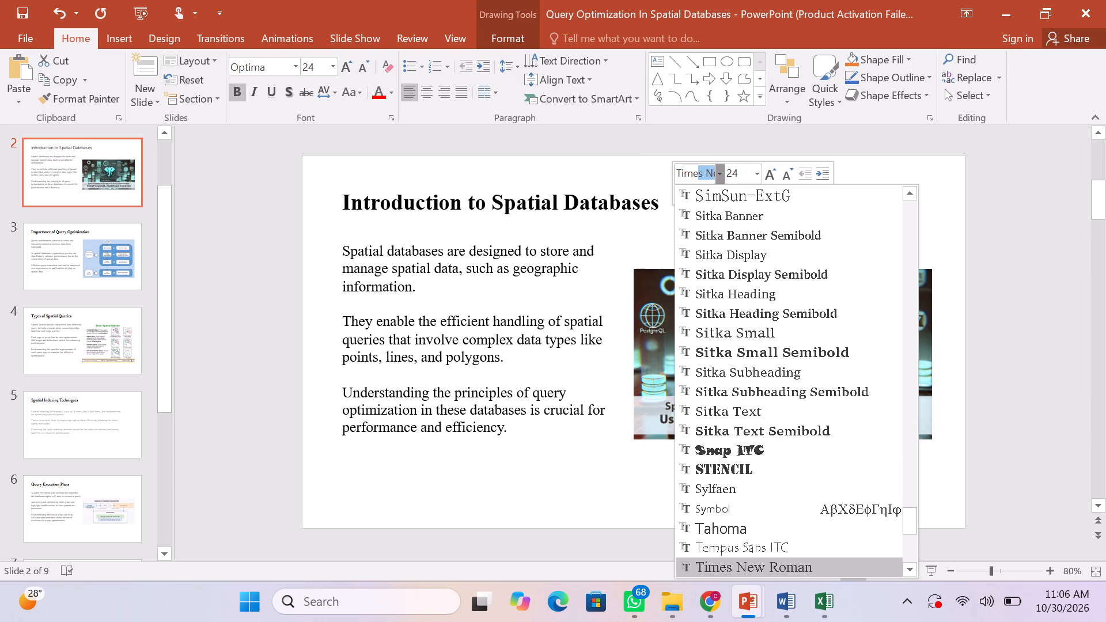
scroll(103, 179, up, 2)
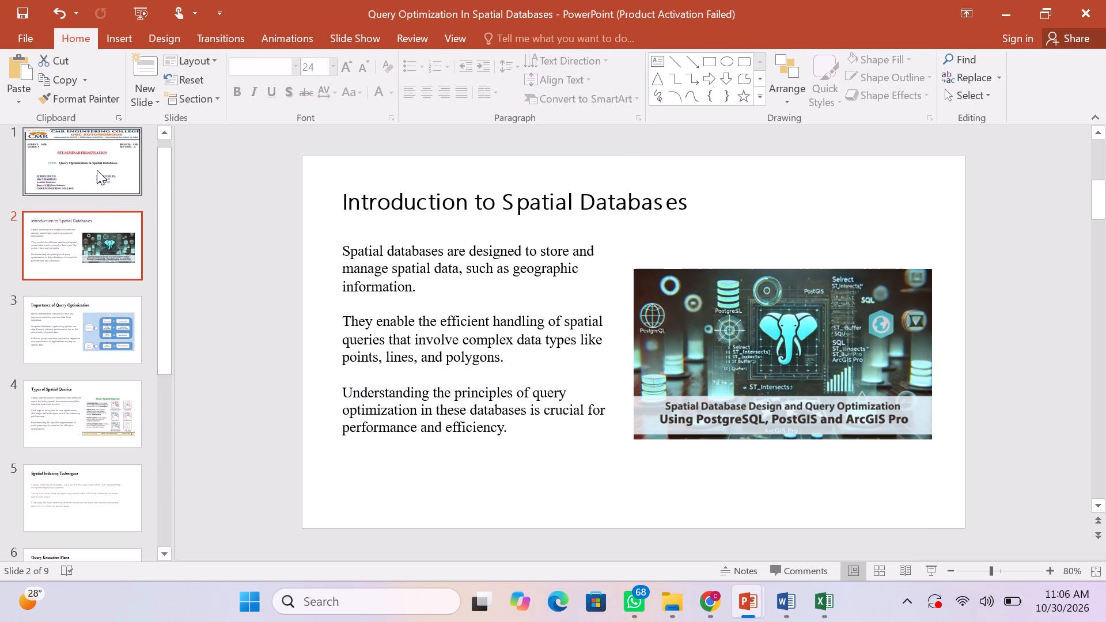
click(98, 170)
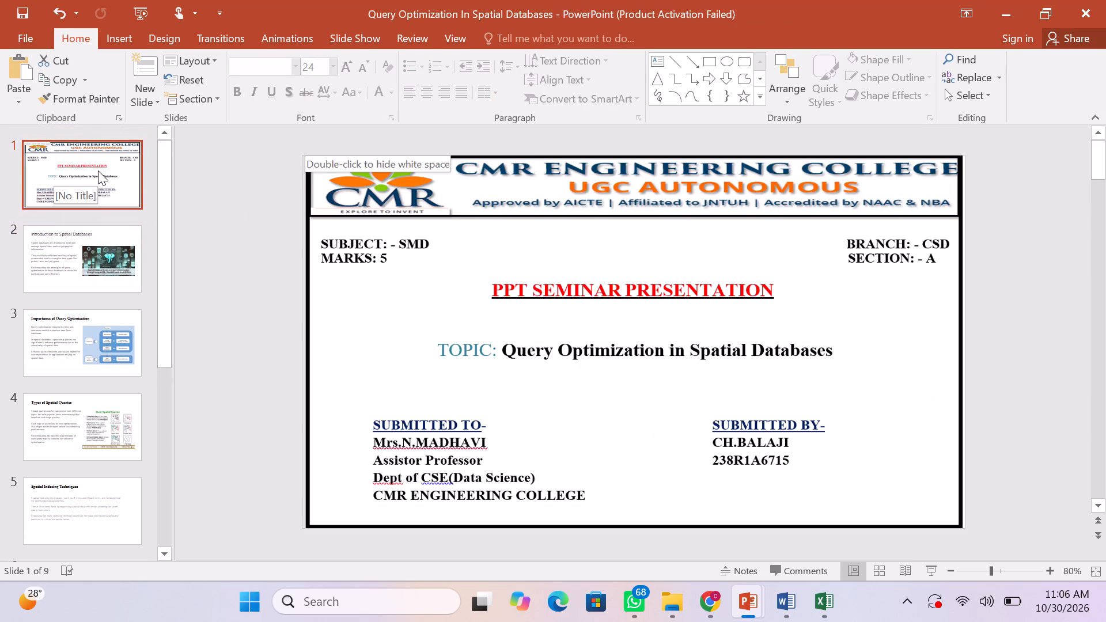
scroll(98, 170, up, 1)
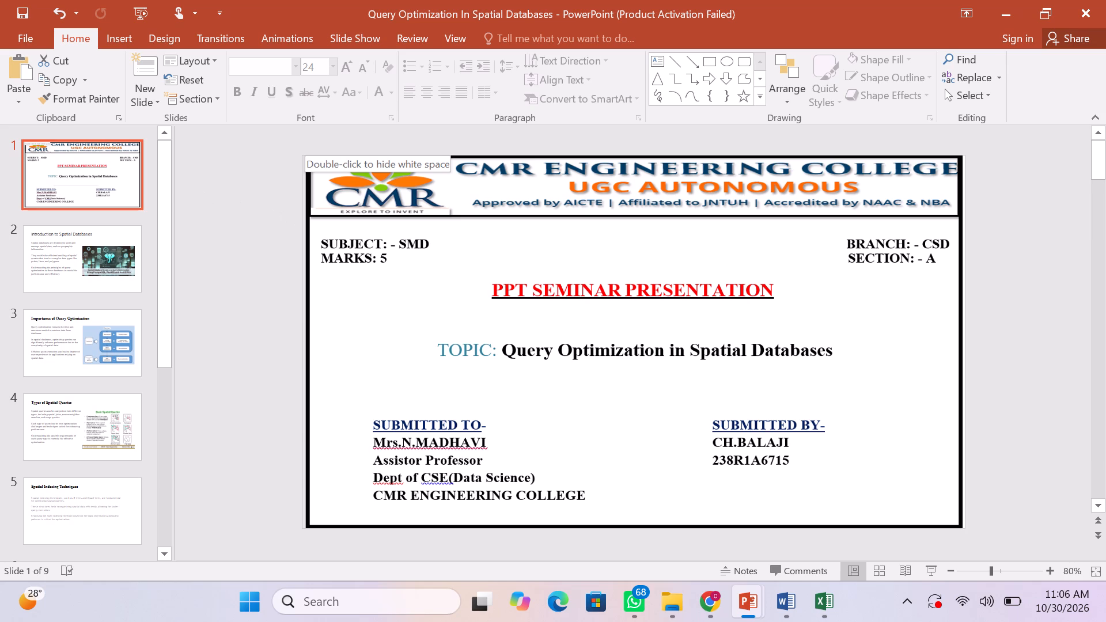
click(27, 35)
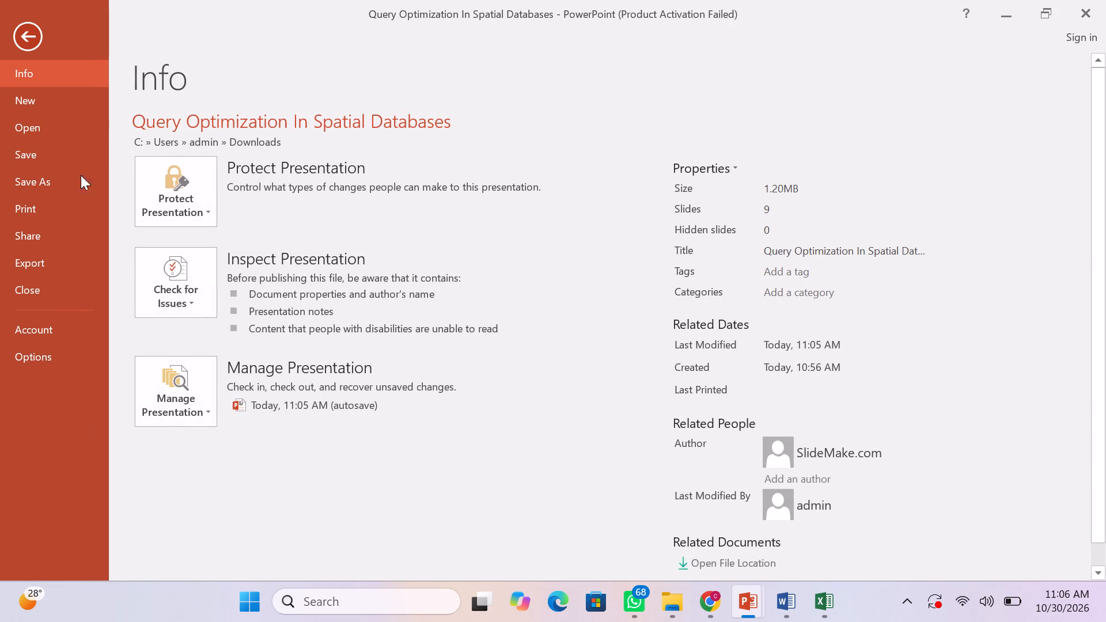
click(41, 183)
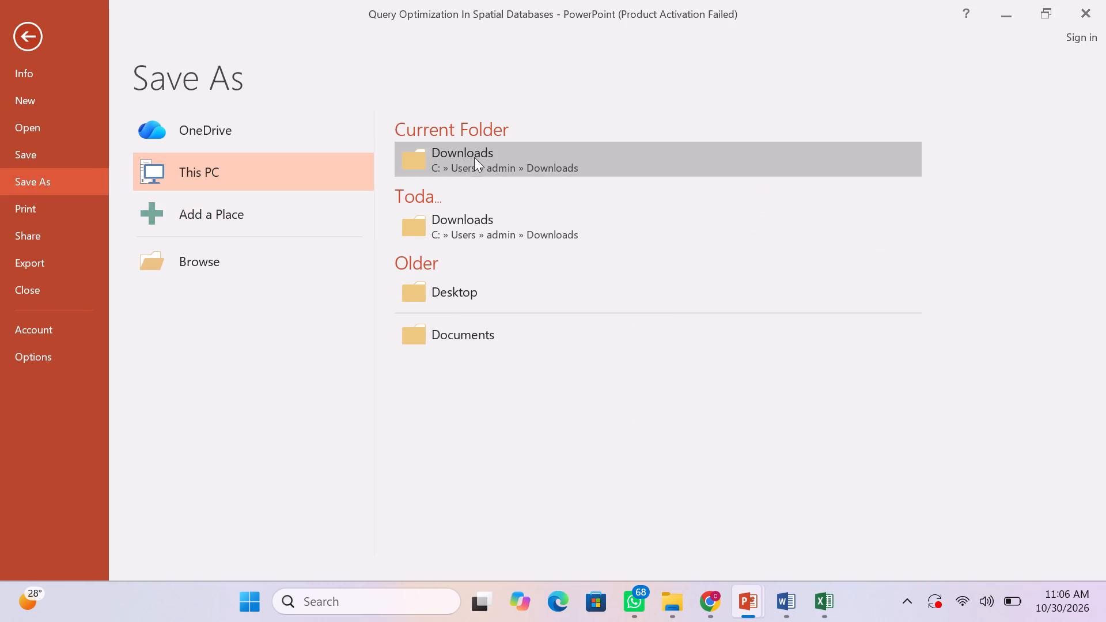
click(474, 157)
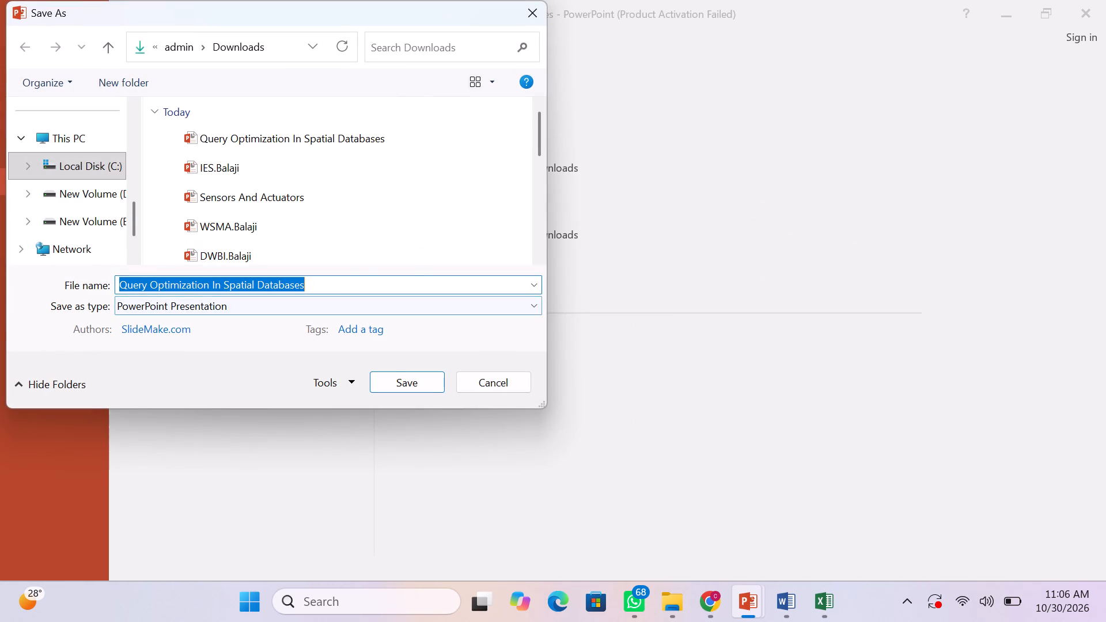
key(BackSpace)
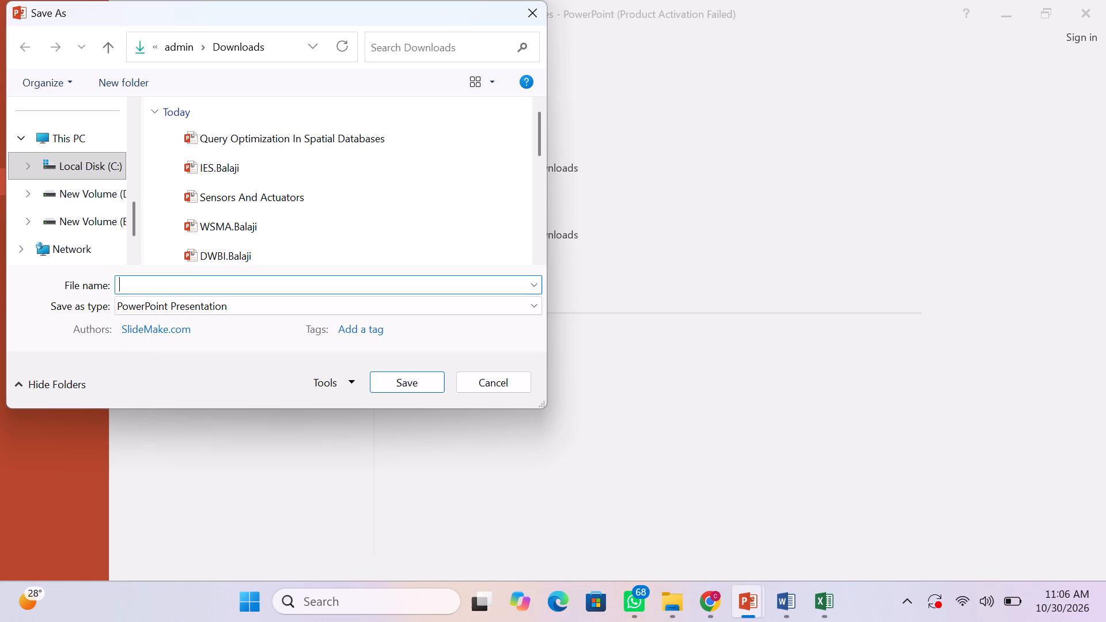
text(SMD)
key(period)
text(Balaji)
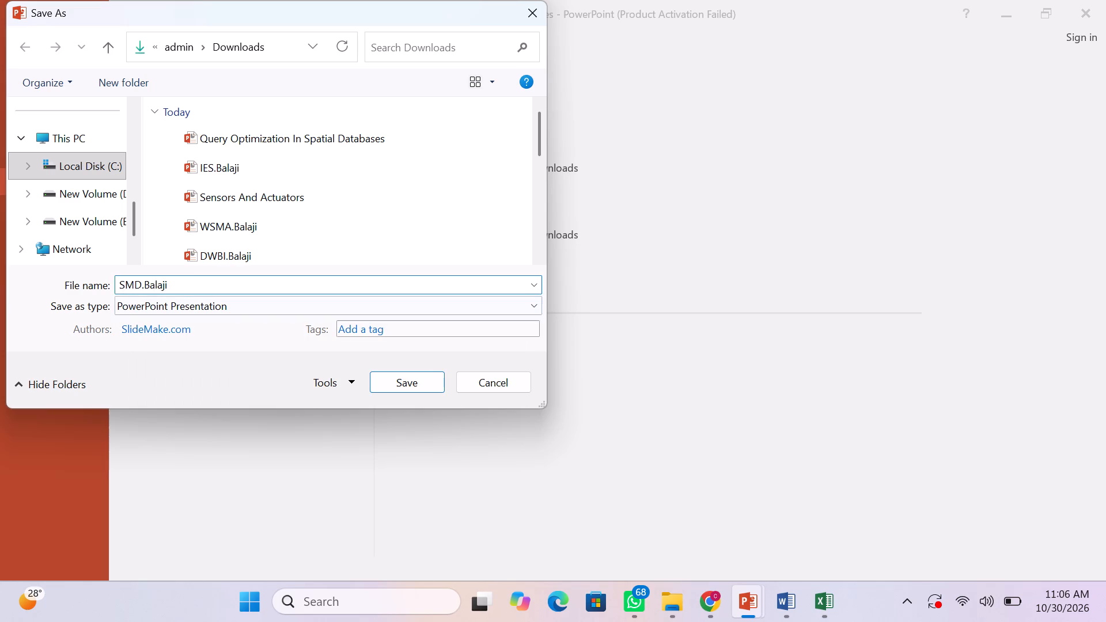
click(415, 384)
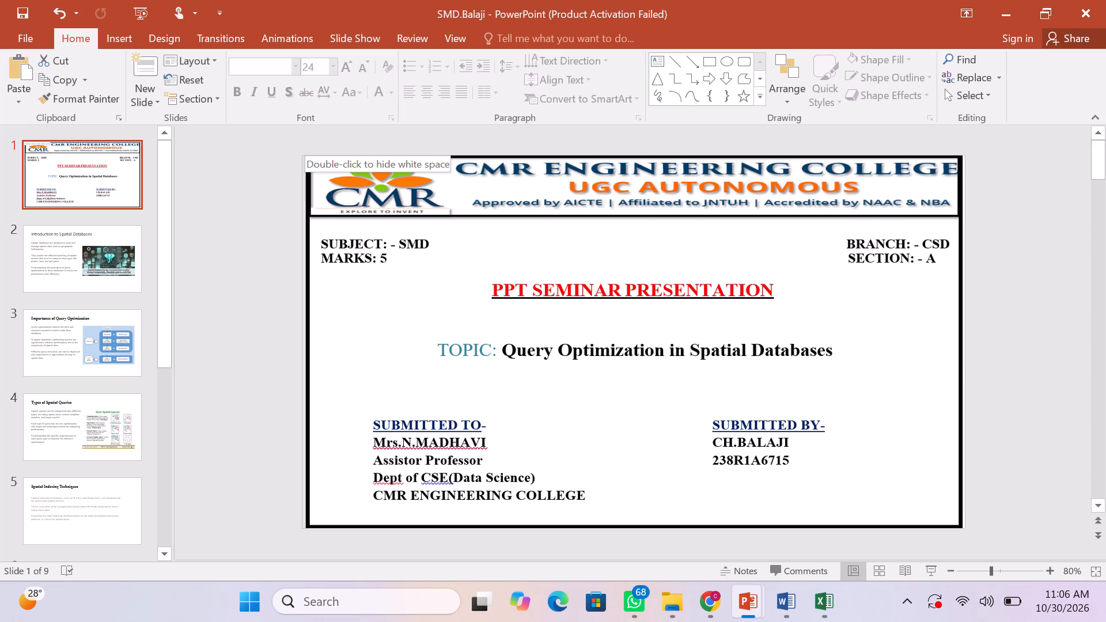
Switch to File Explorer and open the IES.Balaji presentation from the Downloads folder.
click(677, 602)
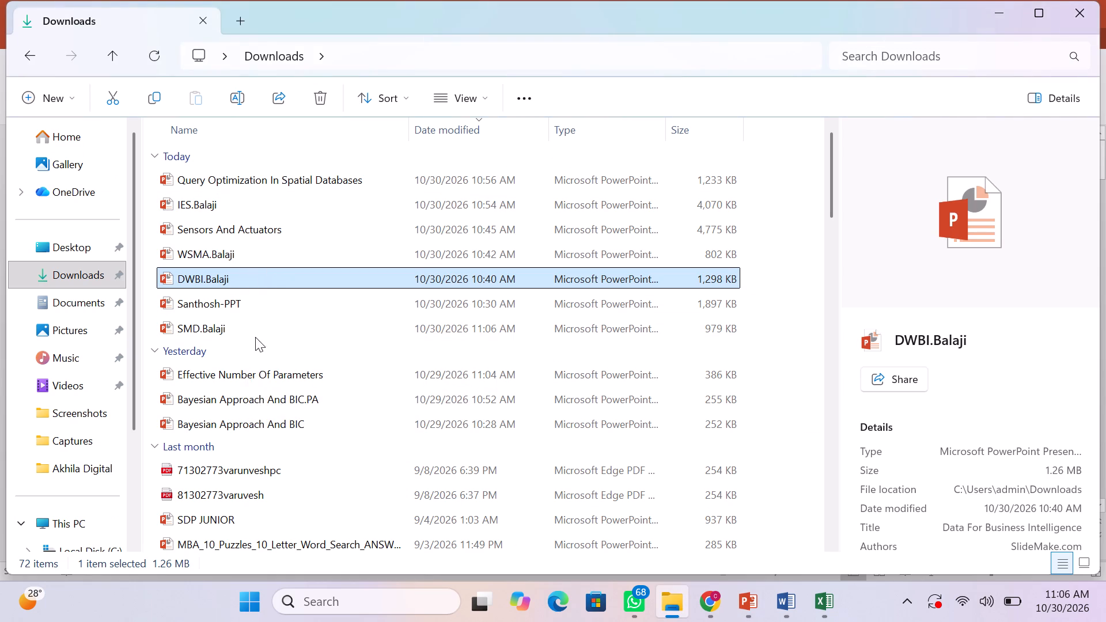
double_click(282, 209)
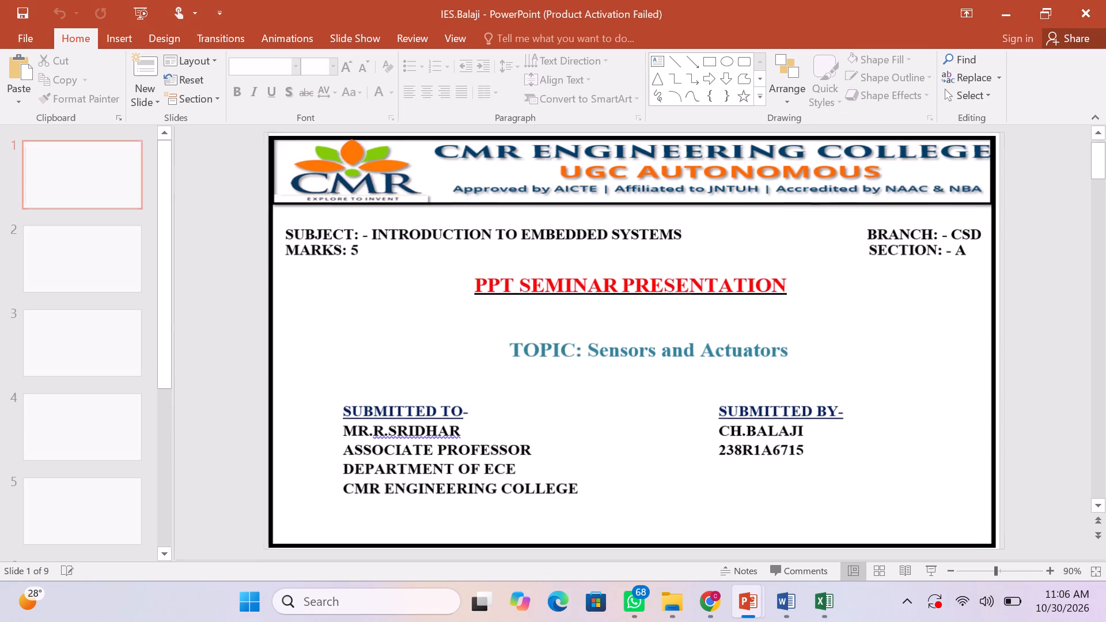
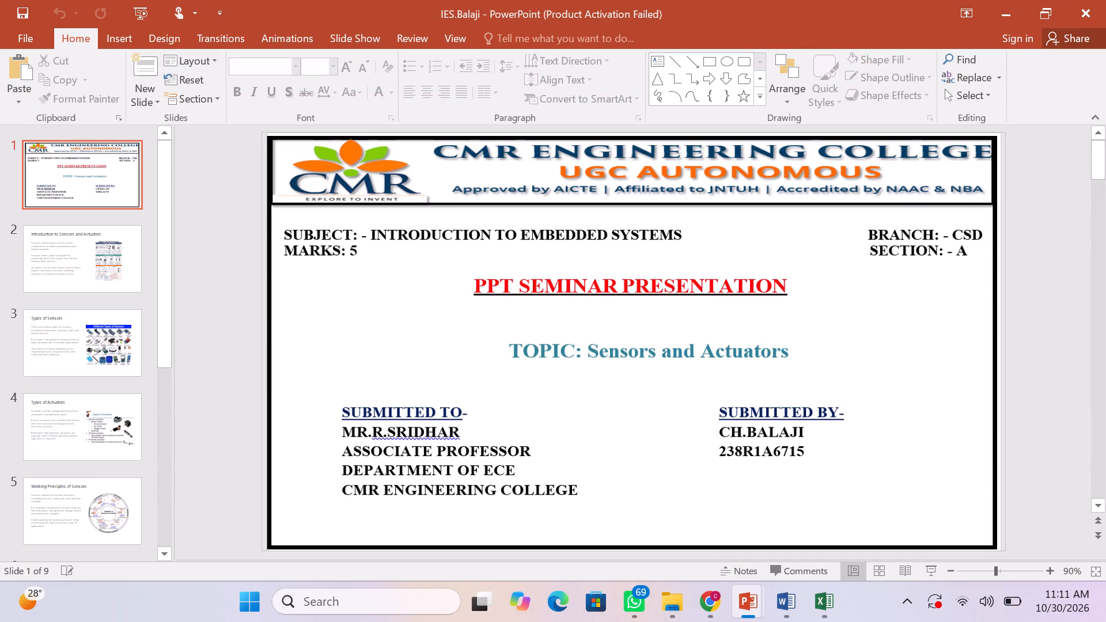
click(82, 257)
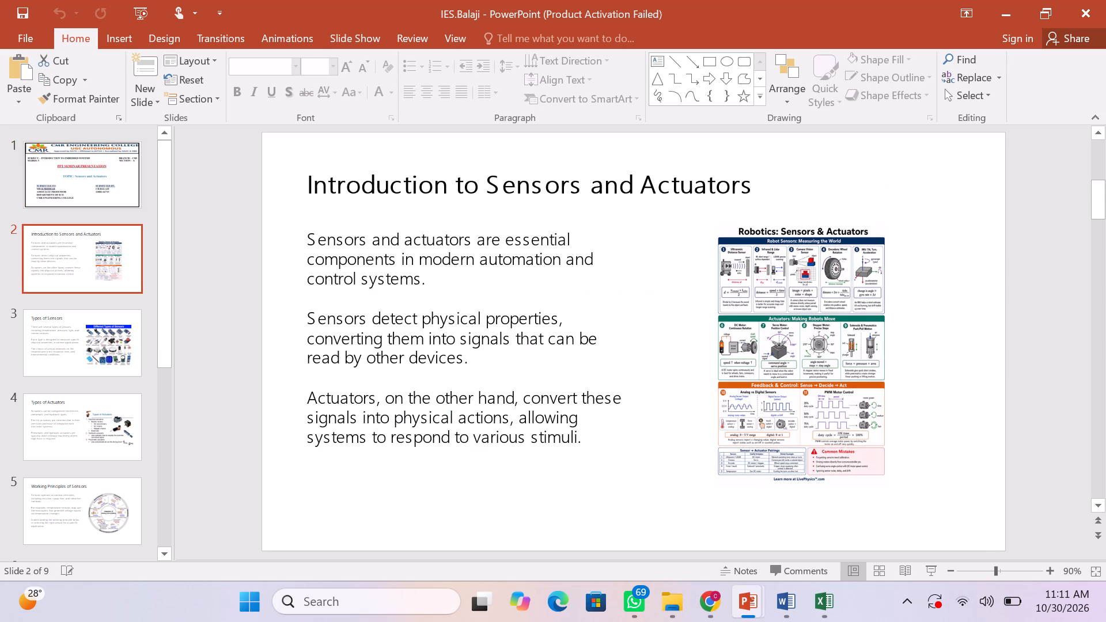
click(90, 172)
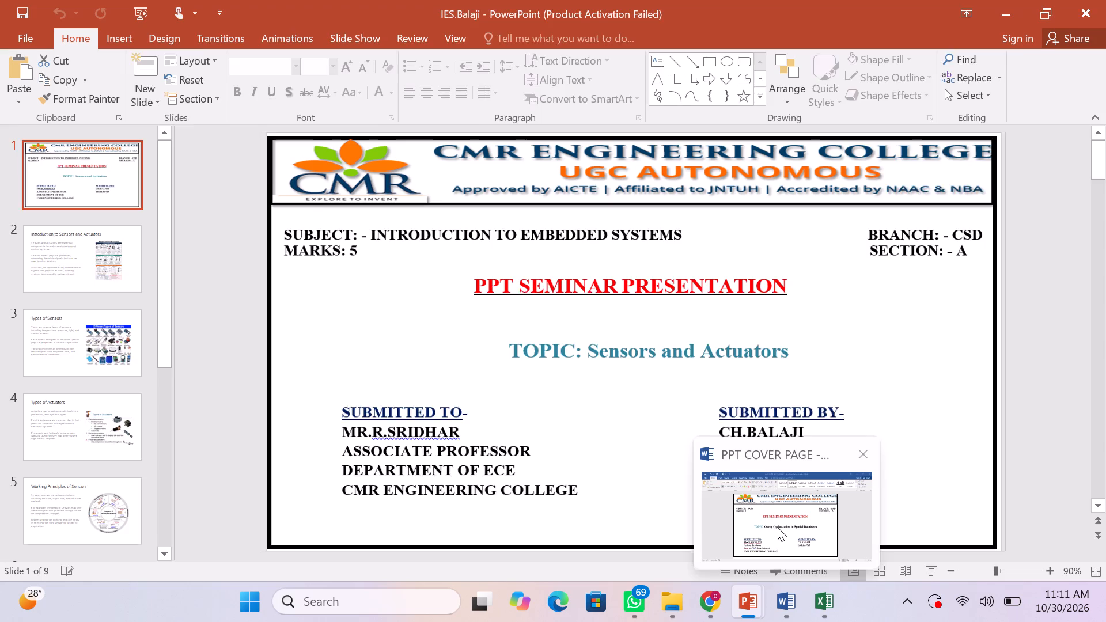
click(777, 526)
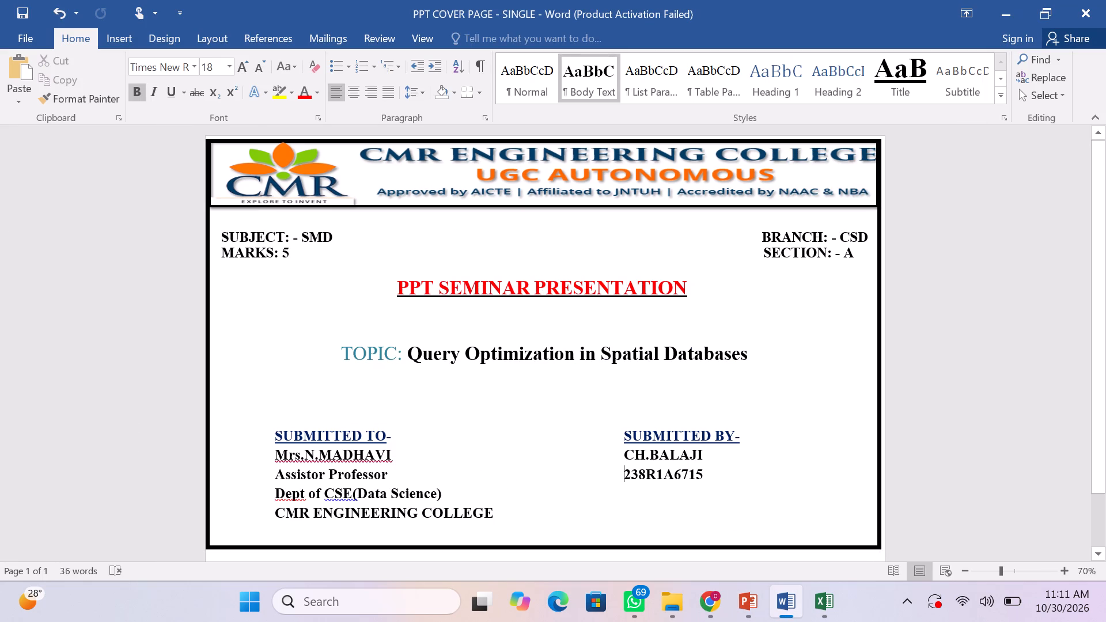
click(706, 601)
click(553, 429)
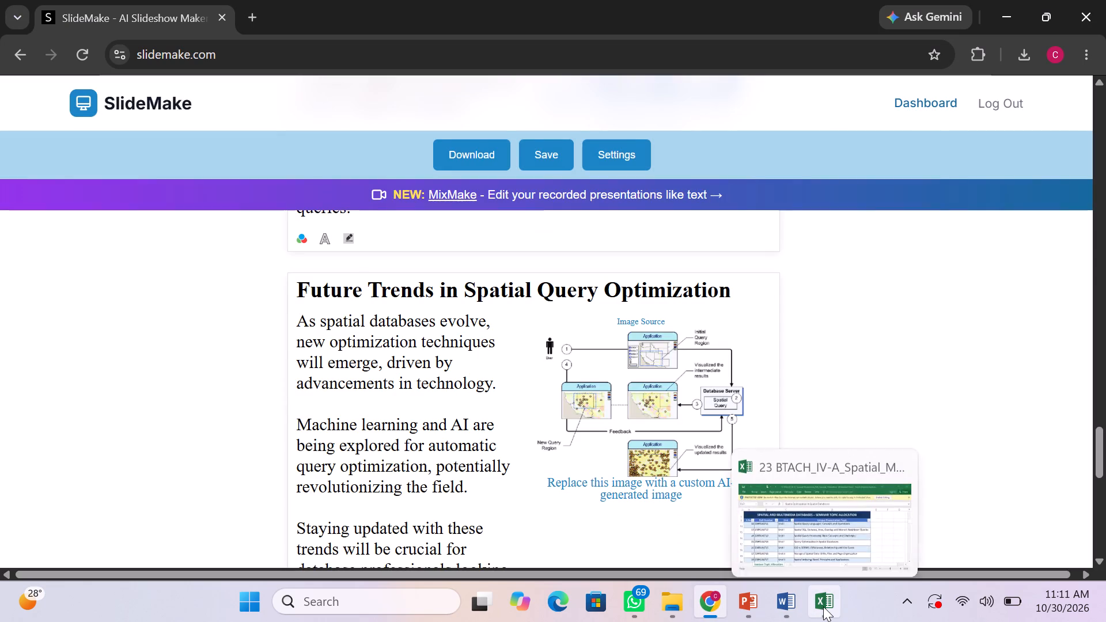
Switch to the Excel seminar topic allocation sheet and copy the Unit IV topic Video Segmentation: Shot, Scene and Keyframe Detection.
click(823, 606)
scroll(518, 409, down, 3)
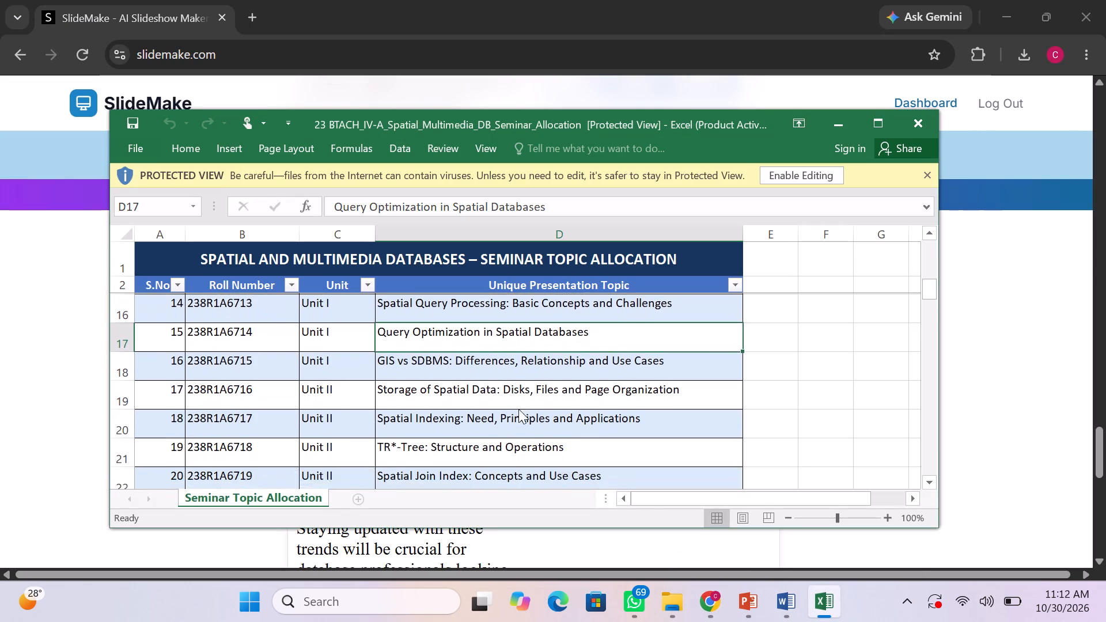
scroll(518, 409, down, 8)
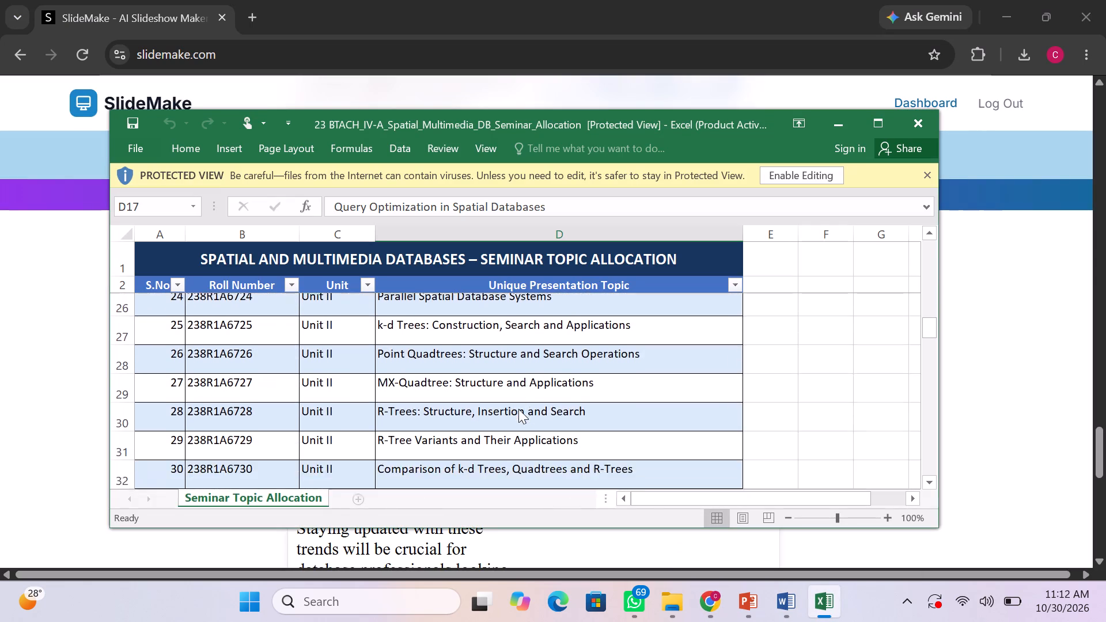
scroll(518, 409, down, 10)
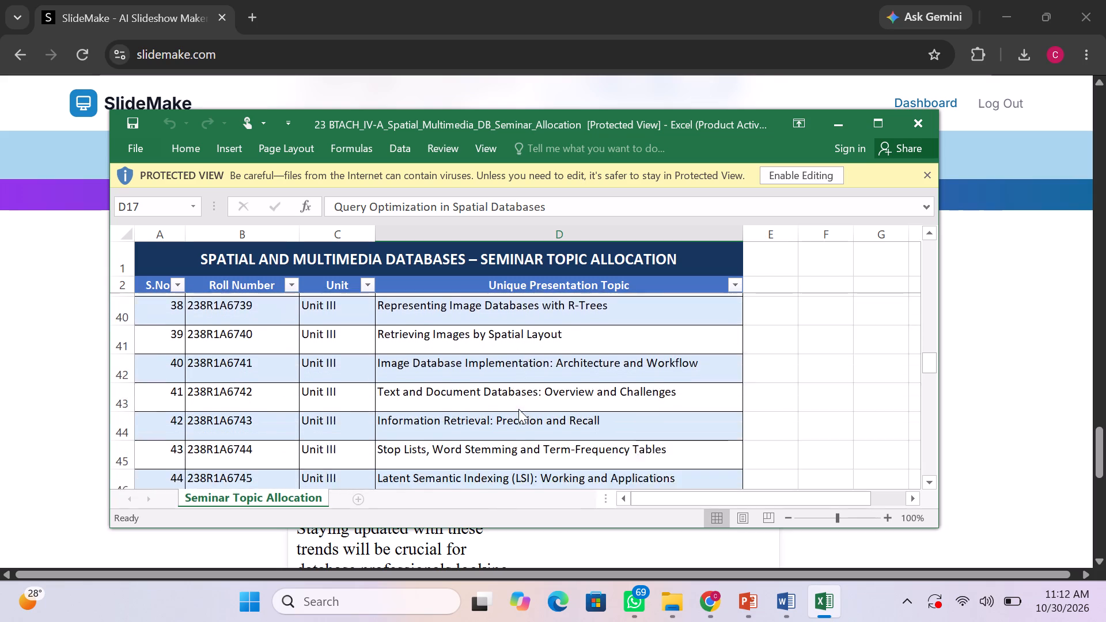
scroll(518, 409, down, 6)
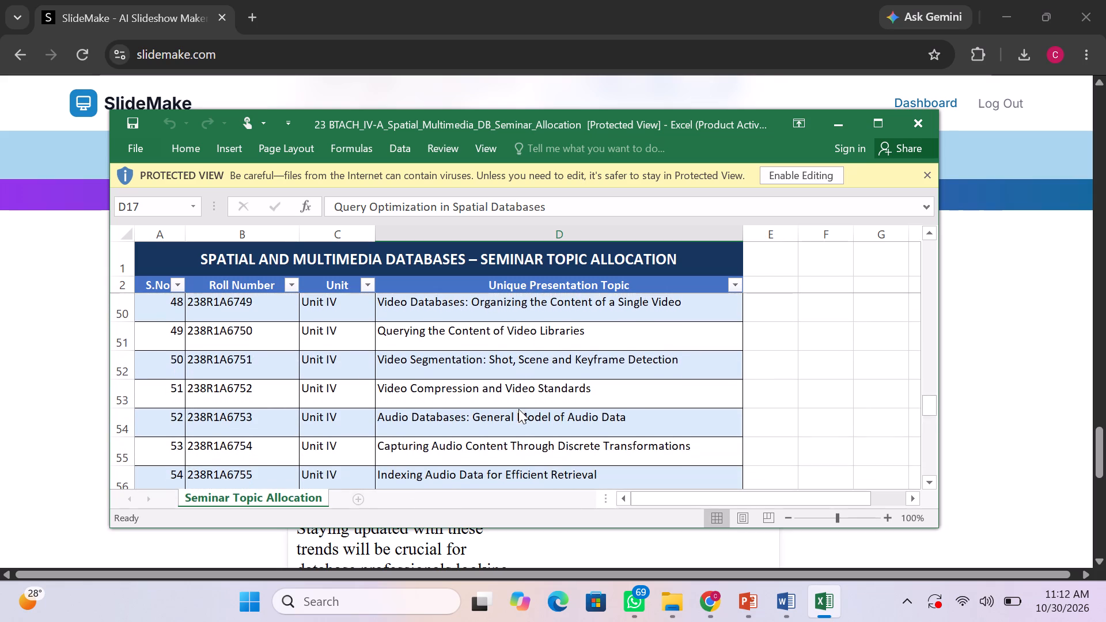
click(431, 365)
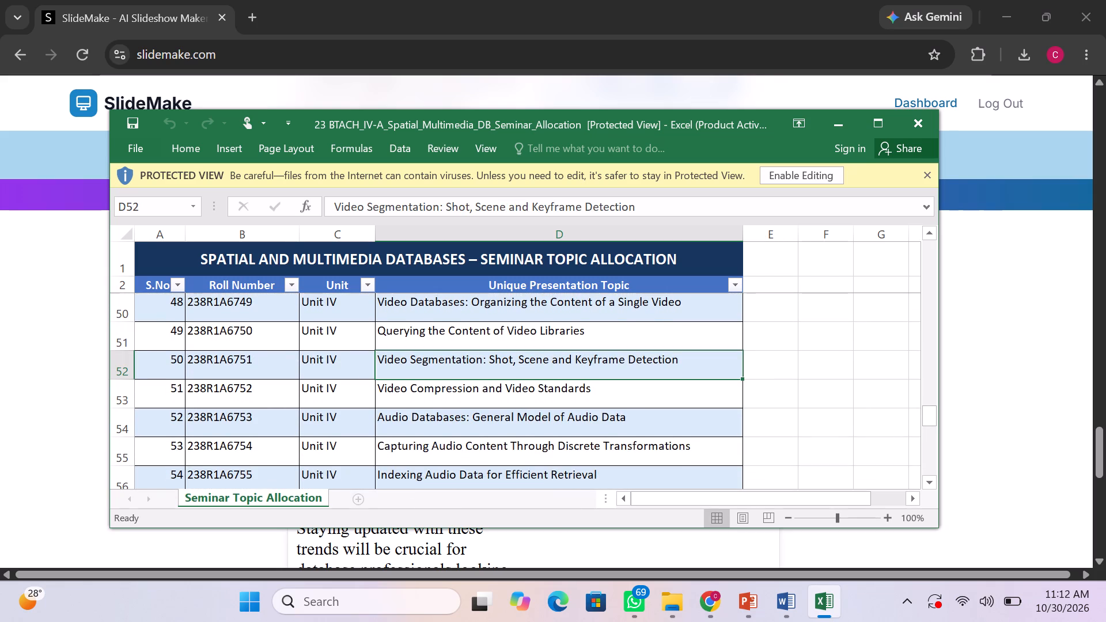
key(ctrl+c)
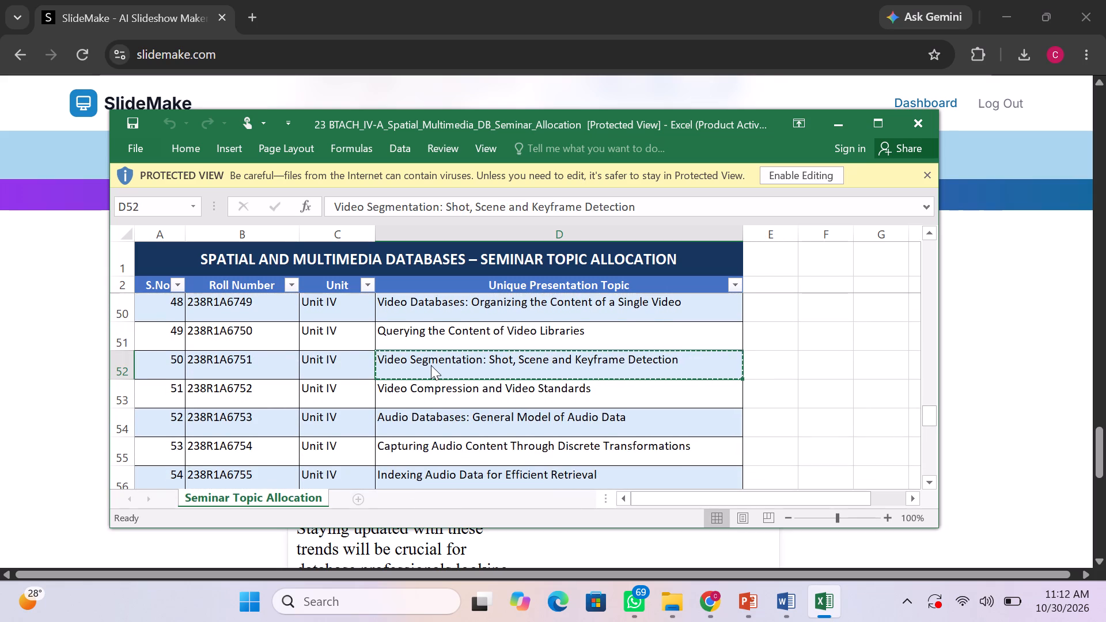
key(ctrl+c)
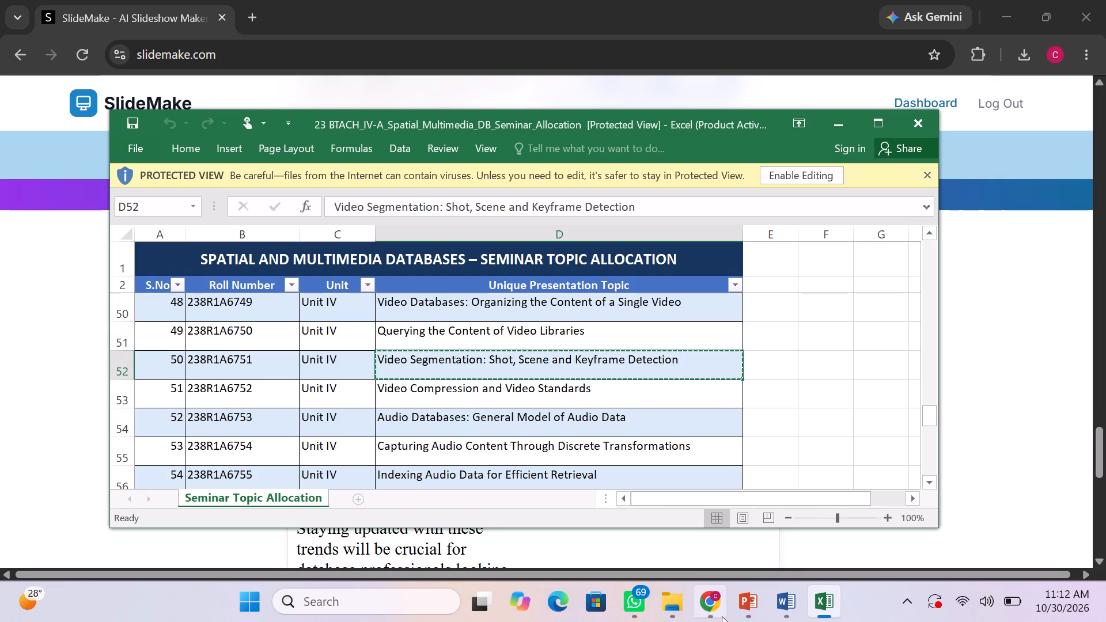
Switch to SlideMake in Chrome, replace the topic with Video Segmentation: Shot, Scene and Keyframe Detection, and make the presentation.
click(722, 616)
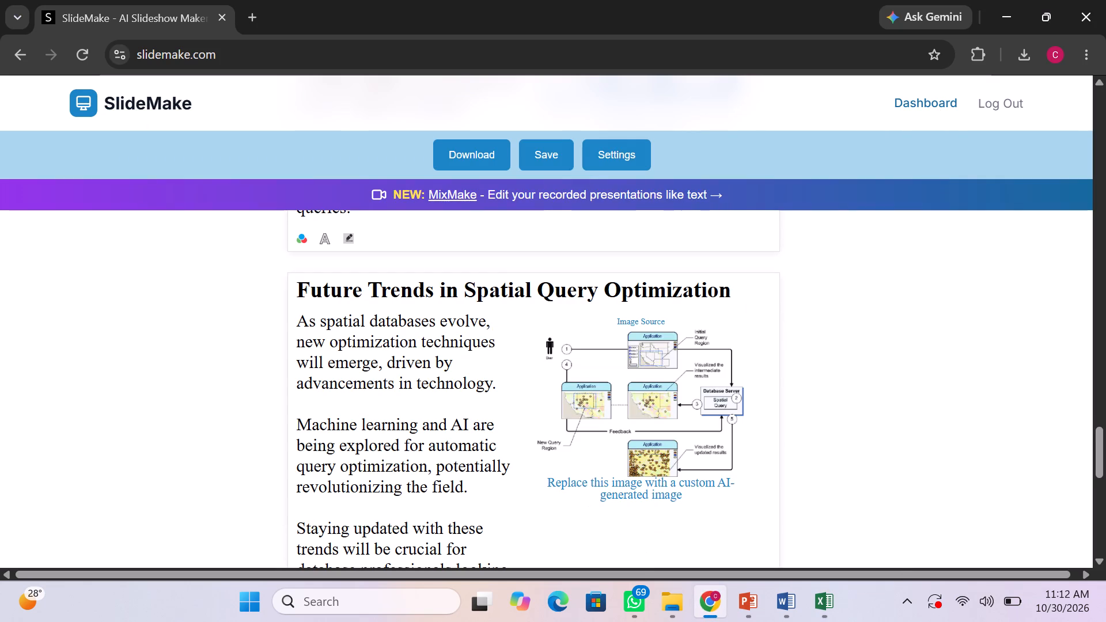
scroll(567, 293, up, 16)
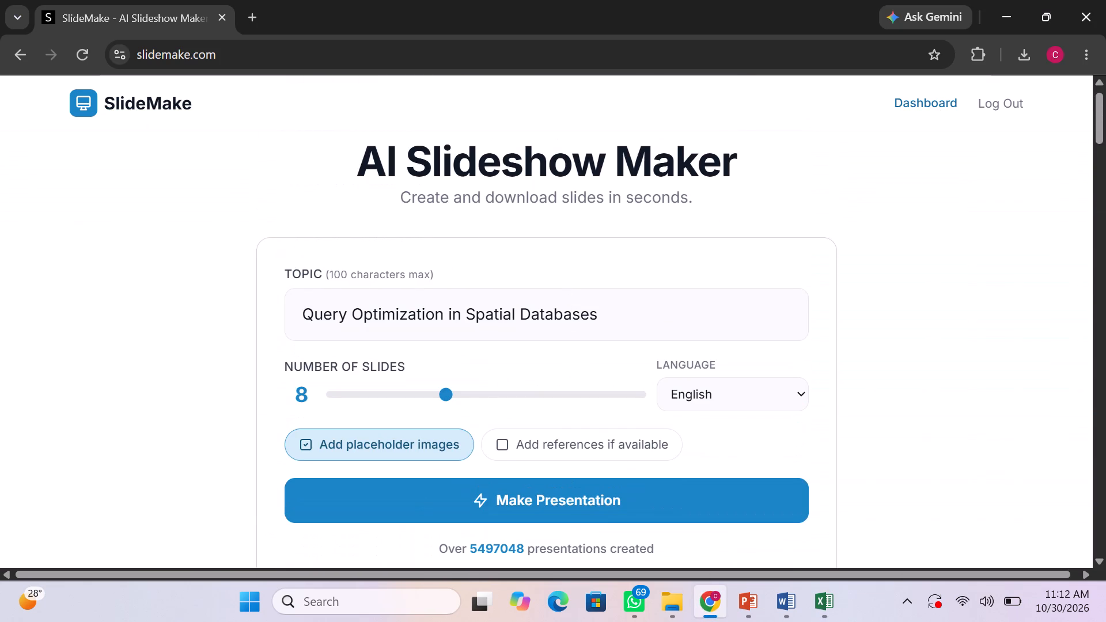
click(608, 341)
key(BackSpace)
key(BackSpace)
key(BackSpace)
key(BackSpace)
key(BackSpace)
key(BackSpace)
key(BackSpace)
key(BackSpace)
key(BackSpace)
key(BackSpace)
key(BackSpace)
key(BackSpace)
key(BackSpace)
key(BackSpace)
key(BackSpace)
key(BackSpace)
key(BackSpace)
key(BackSpace)
key(BackSpace)
key(BackSpace)
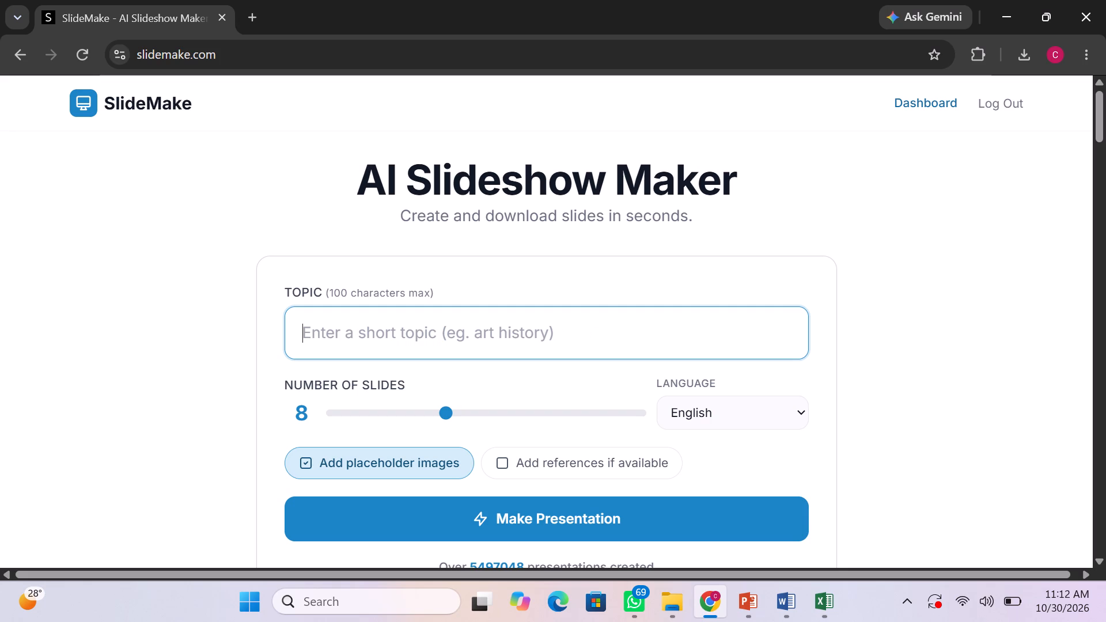
key(ctrl+v)
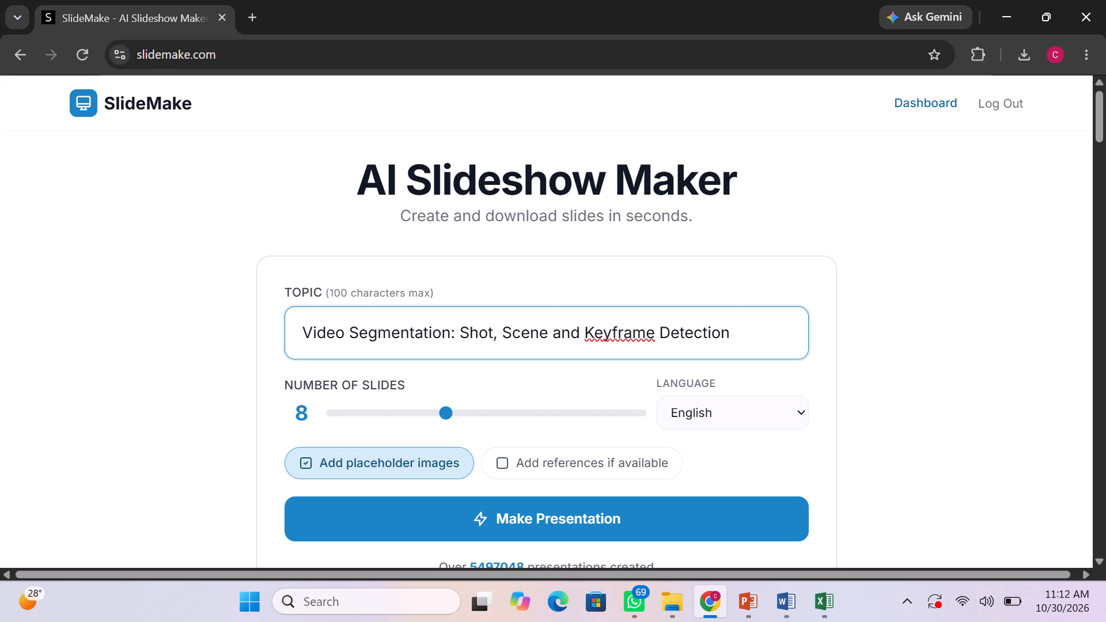
click(564, 521)
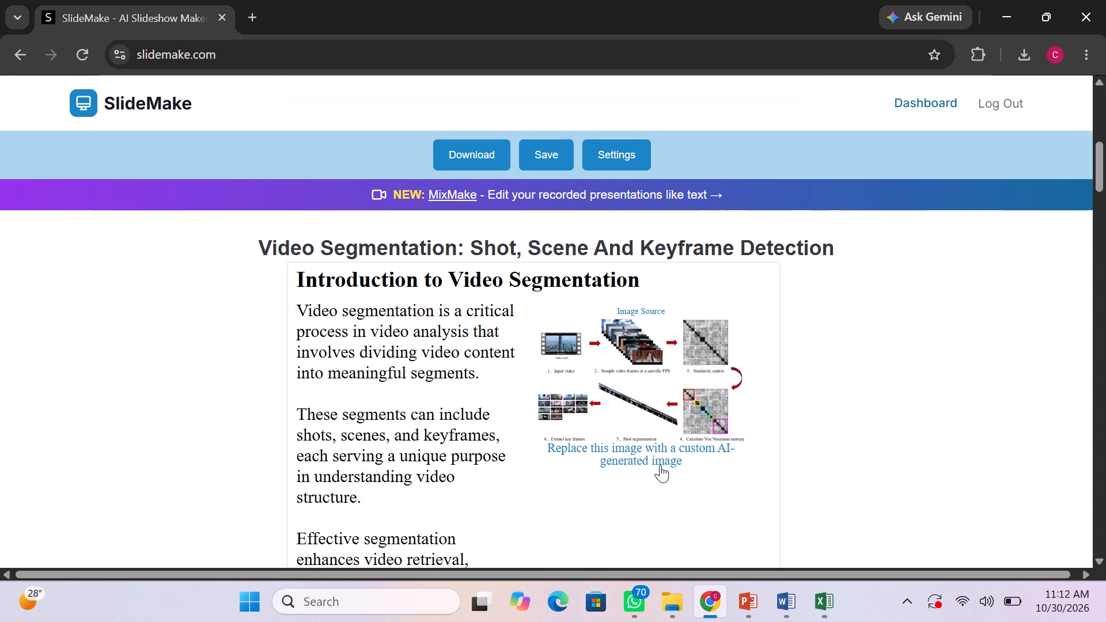
Download the generated Video Segmentation presentation as a PPTX file and open it in PowerPoint.
scroll(660, 465, down, 19)
scroll(660, 465, down, 3)
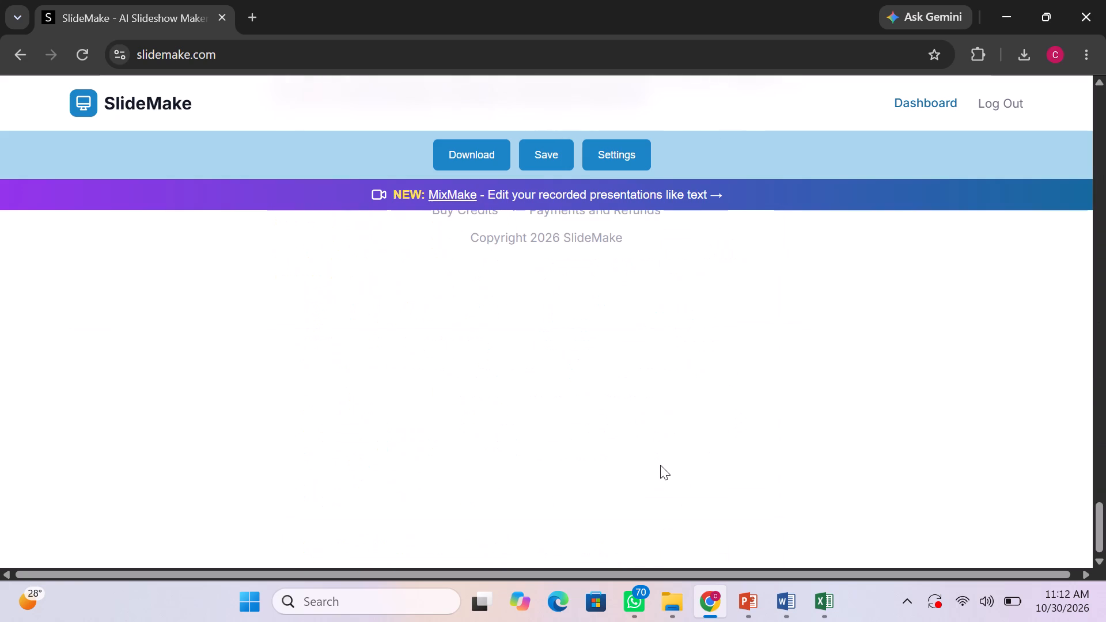
click(483, 154)
click(472, 330)
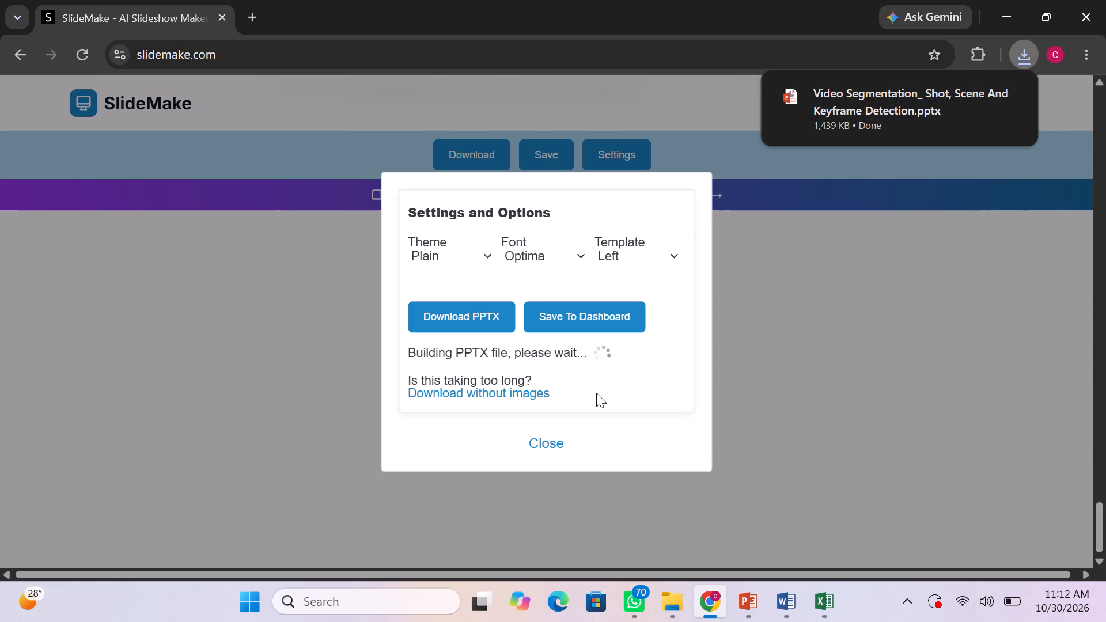
click(875, 103)
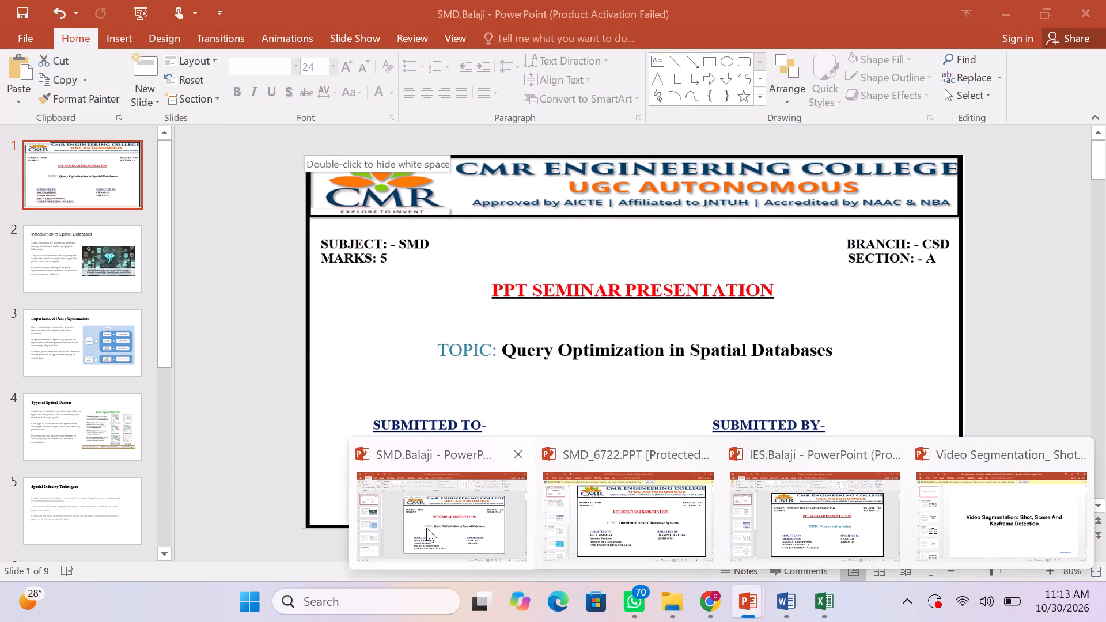
Close the SMD.Balaji presentation and try to close the SMD_6722.PPT presentation.
click(519, 451)
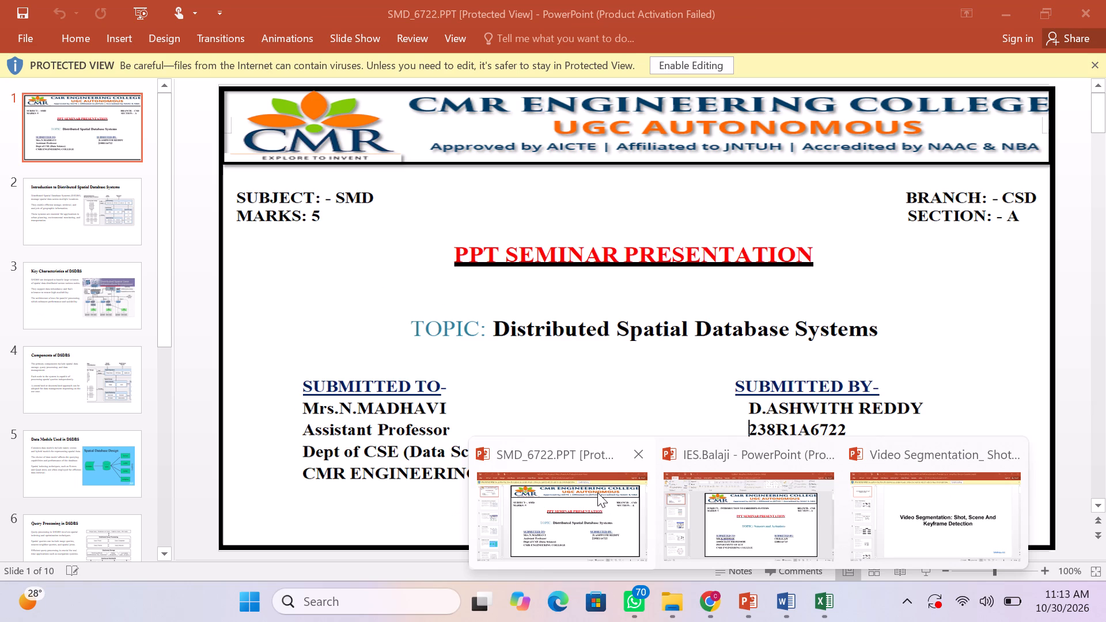
click(635, 455)
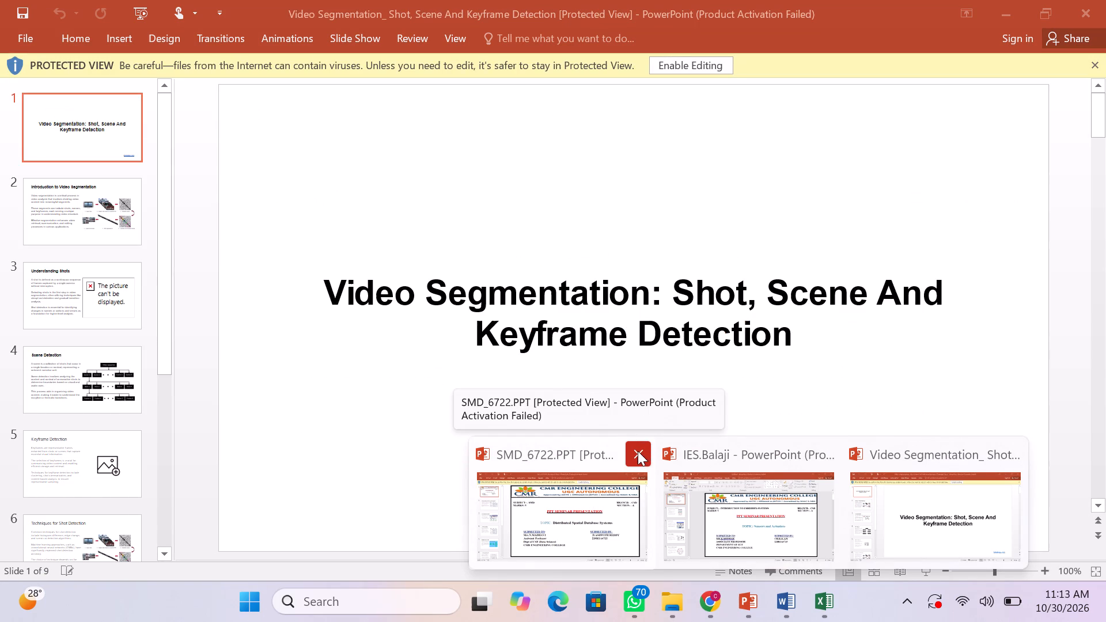
click(638, 451)
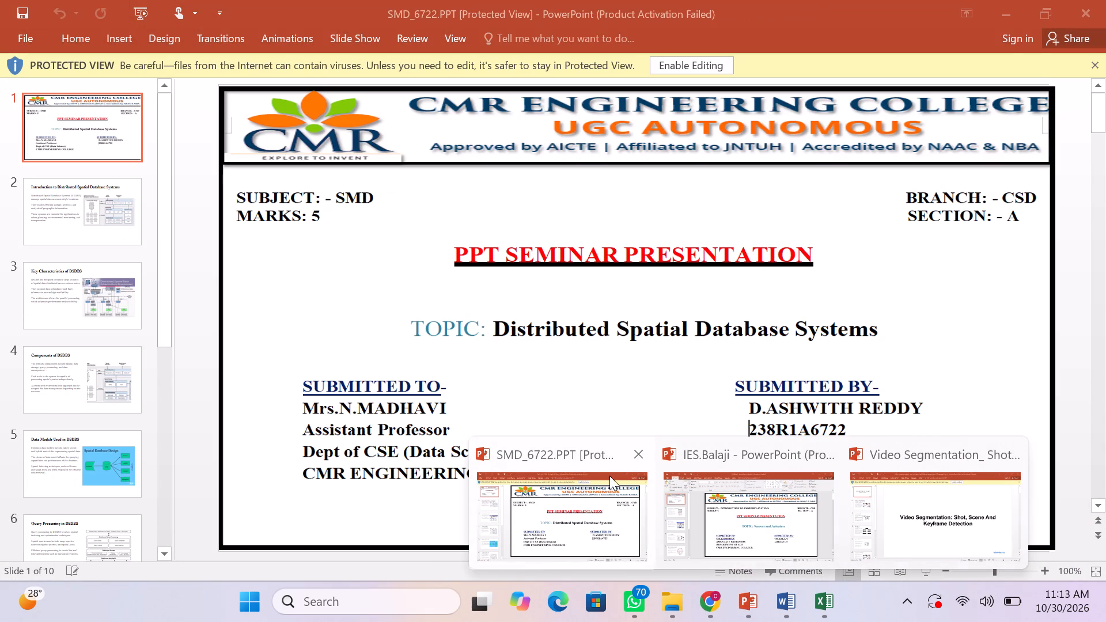
click(638, 454)
click(638, 454)
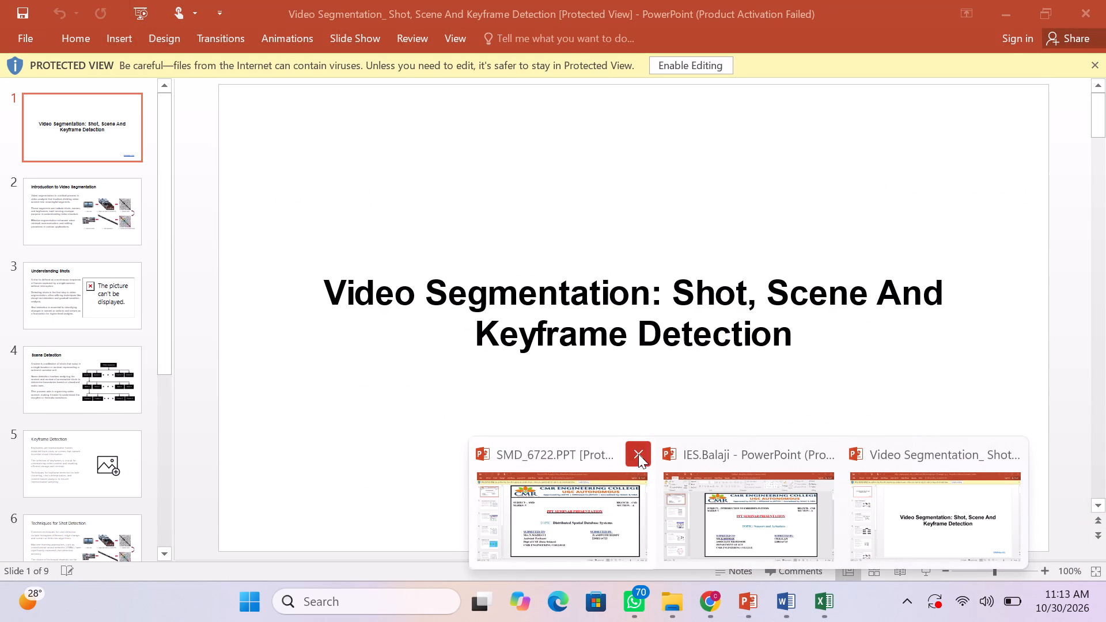
Switch to the Video Segmentation deck, enable editing, and delete the SlideMake.com link from the title slide.
click(918, 514)
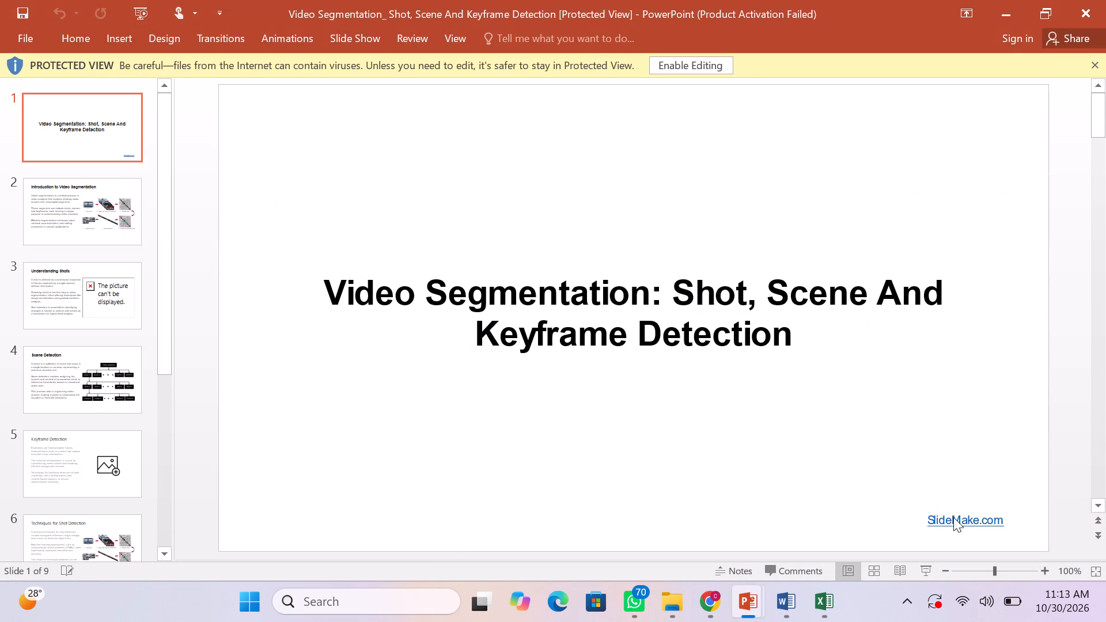
click(697, 63)
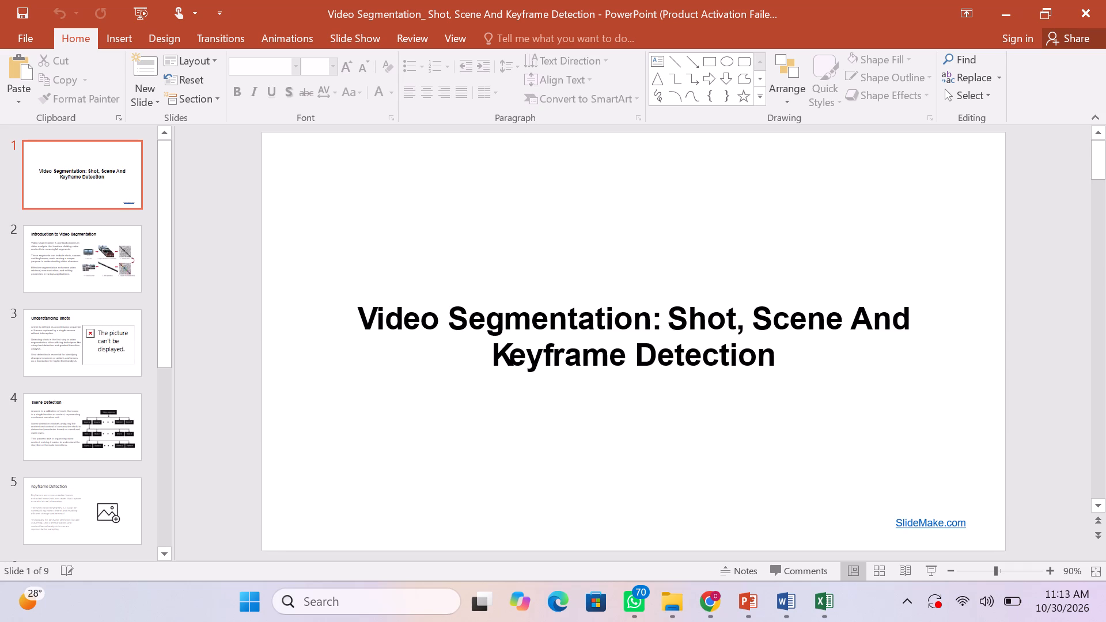
drag(896, 521, 970, 519)
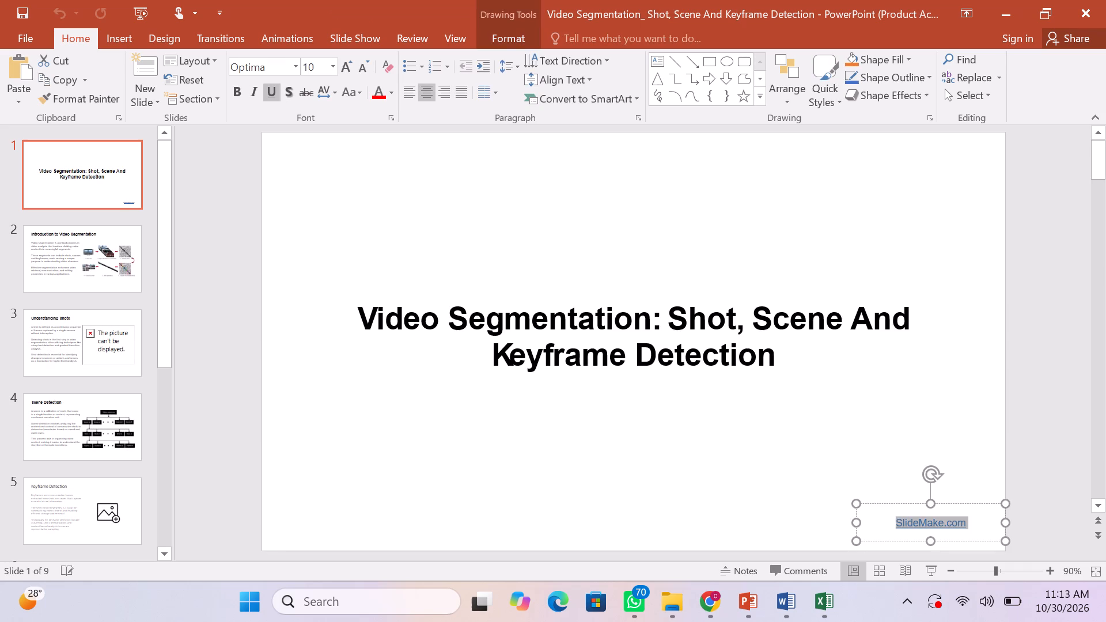
drag(970, 519, 971, 519)
key(BackSpace)
click(626, 471)
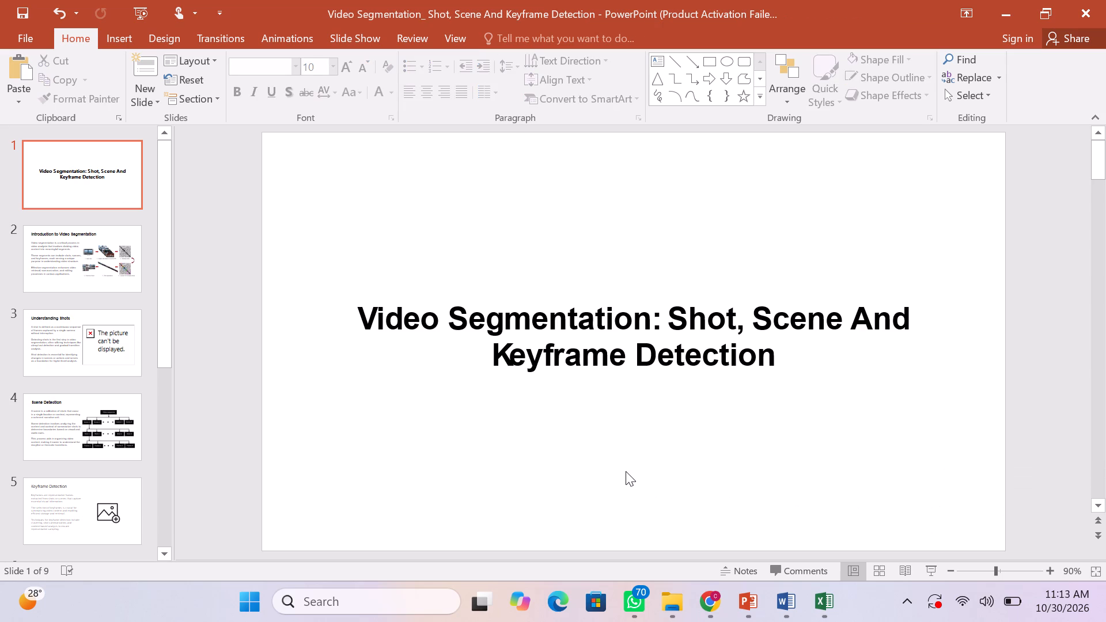
Delete the picture that can't be displayed from slide 3, Understanding Shots.
click(97, 344)
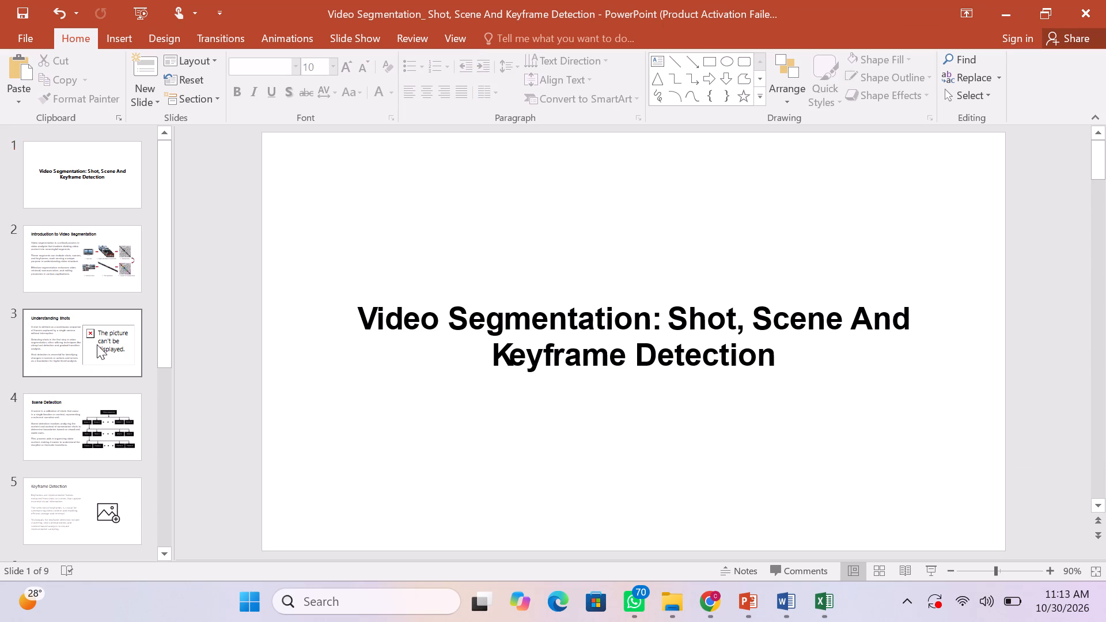
click(725, 321)
key(BackSpace)
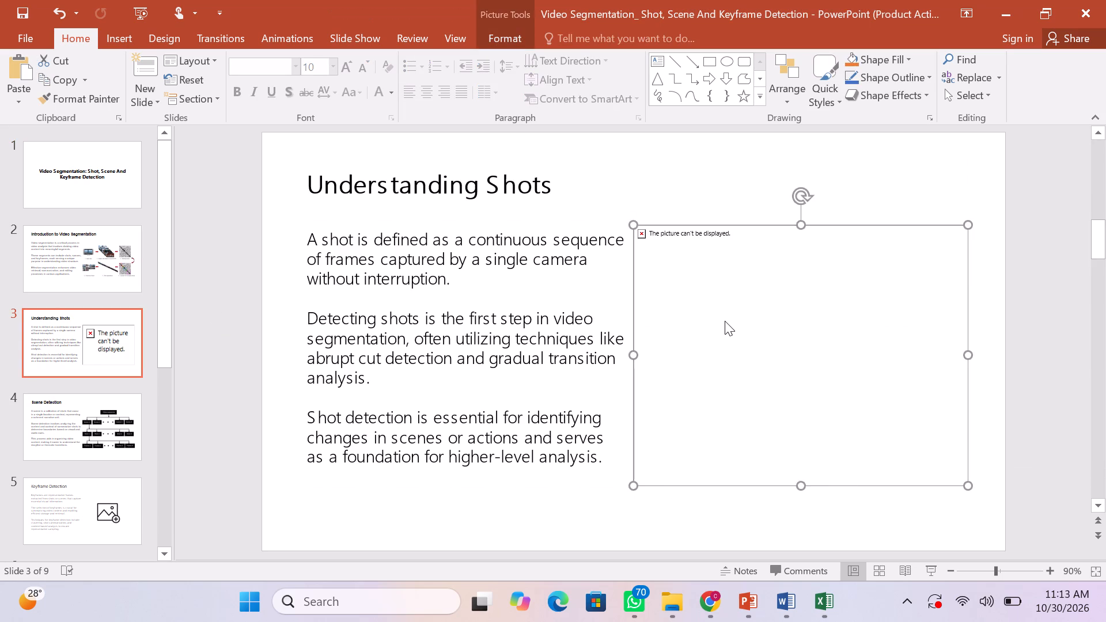
Widen the body text box on slide 3, Understanding Shots, across the space beside the text.
click(525, 283)
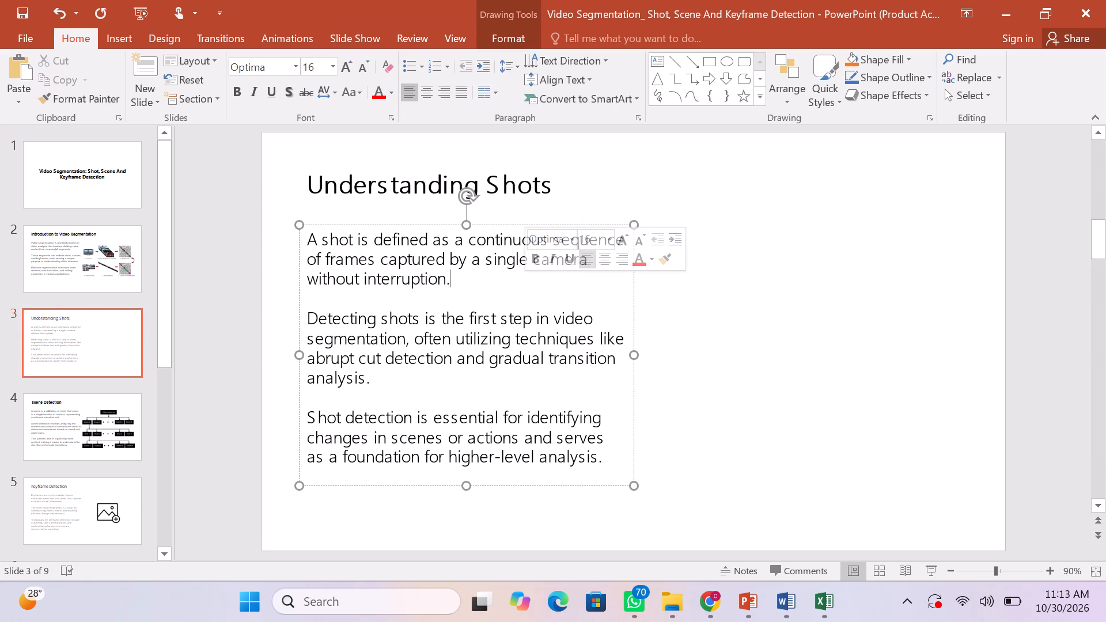
drag(635, 353, 805, 370)
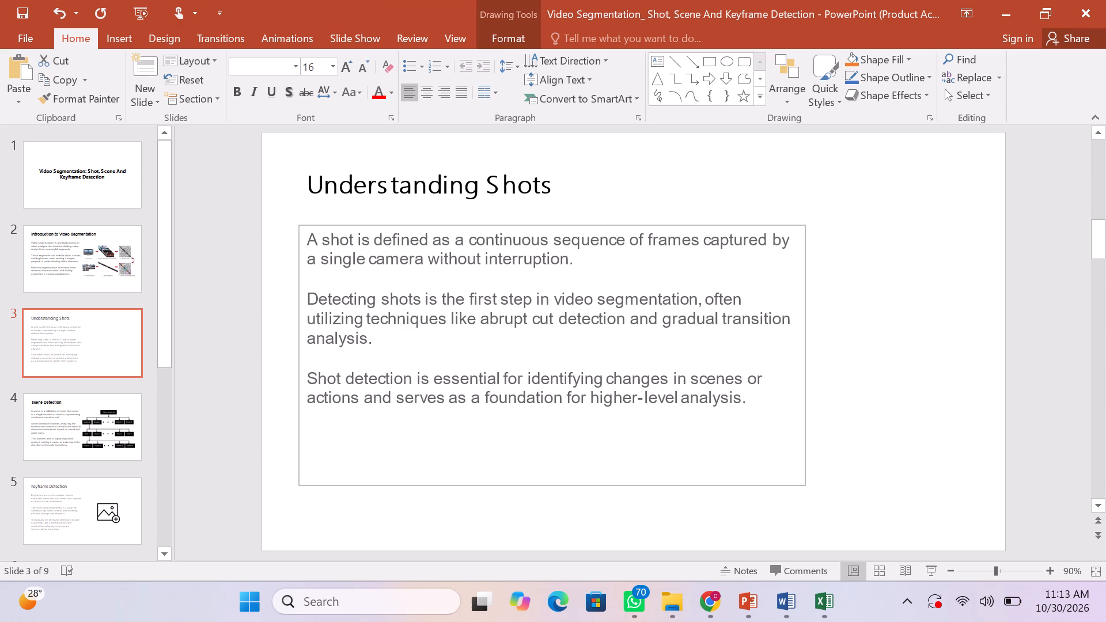
drag(805, 370, 876, 388)
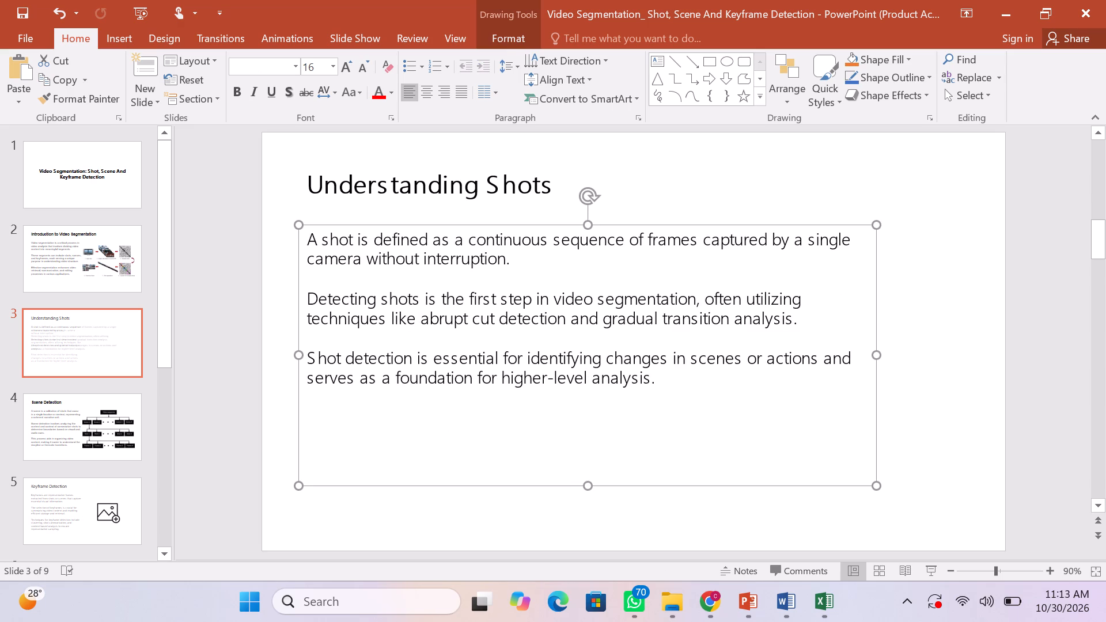
Lower the top edge of the body text box on slide 3, Understanding Shots, to widen the gap below the title.
click(611, 272)
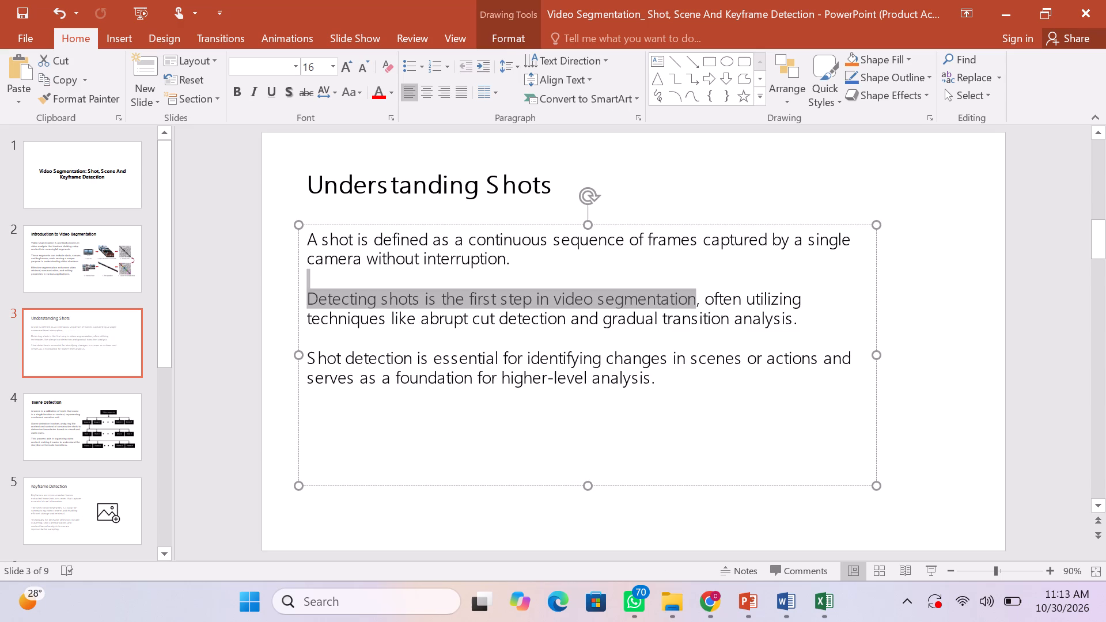
click(612, 268)
drag(612, 268, 588, 233)
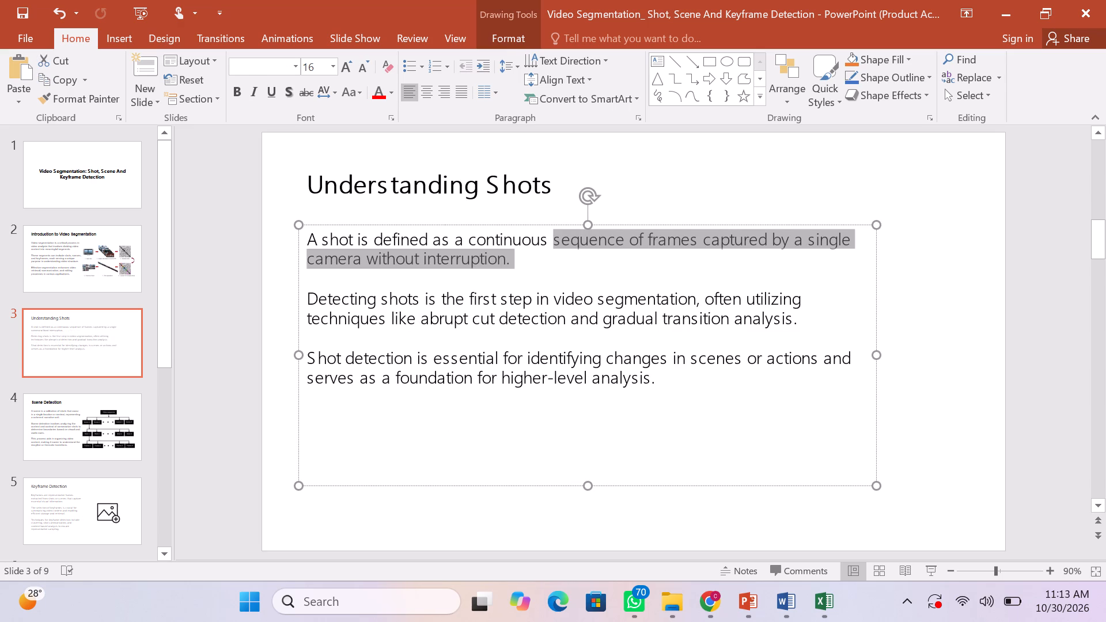
drag(588, 233, 584, 222)
click(584, 222)
drag(588, 223, 593, 246)
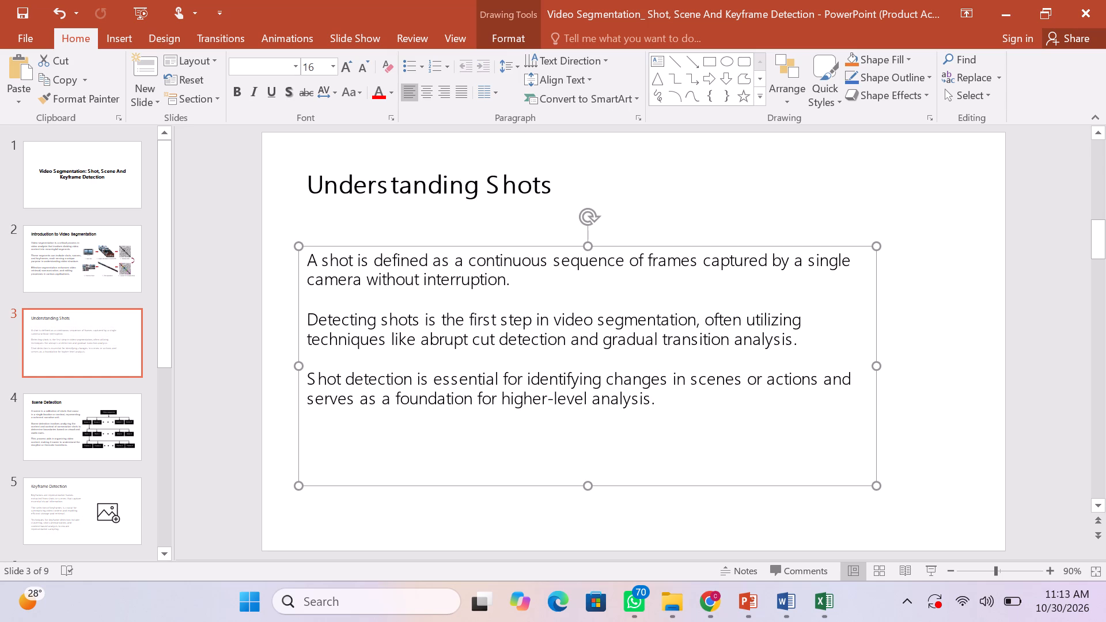
Set the body text and the title on slide 3, Understanding Shots, to Times New Roman.
drag(308, 258, 710, 441)
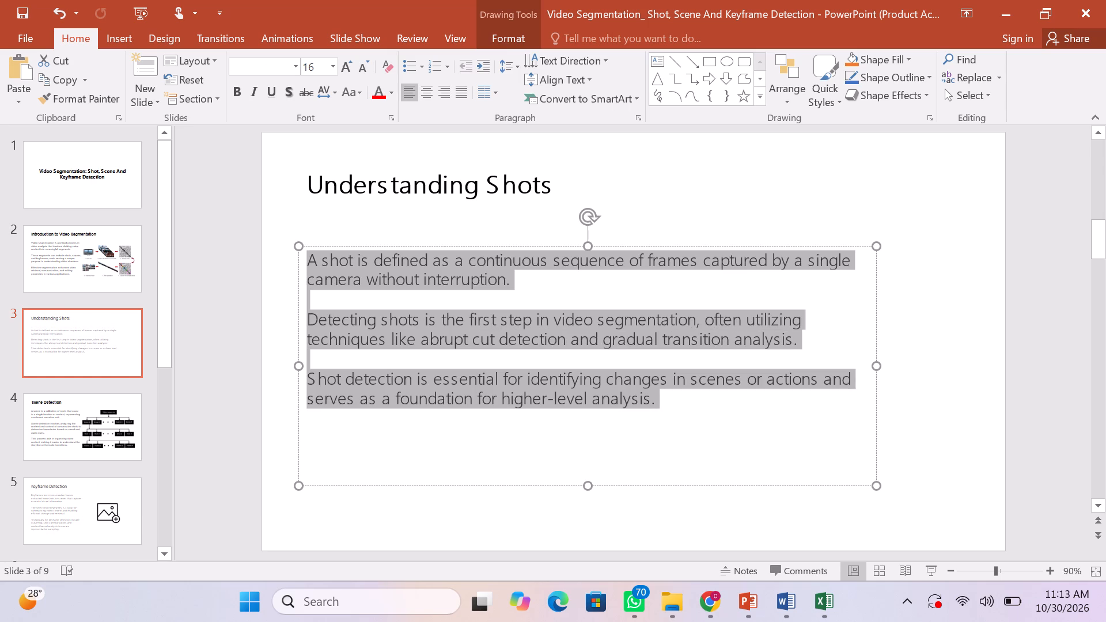
drag(710, 441, 718, 436)
click(766, 393)
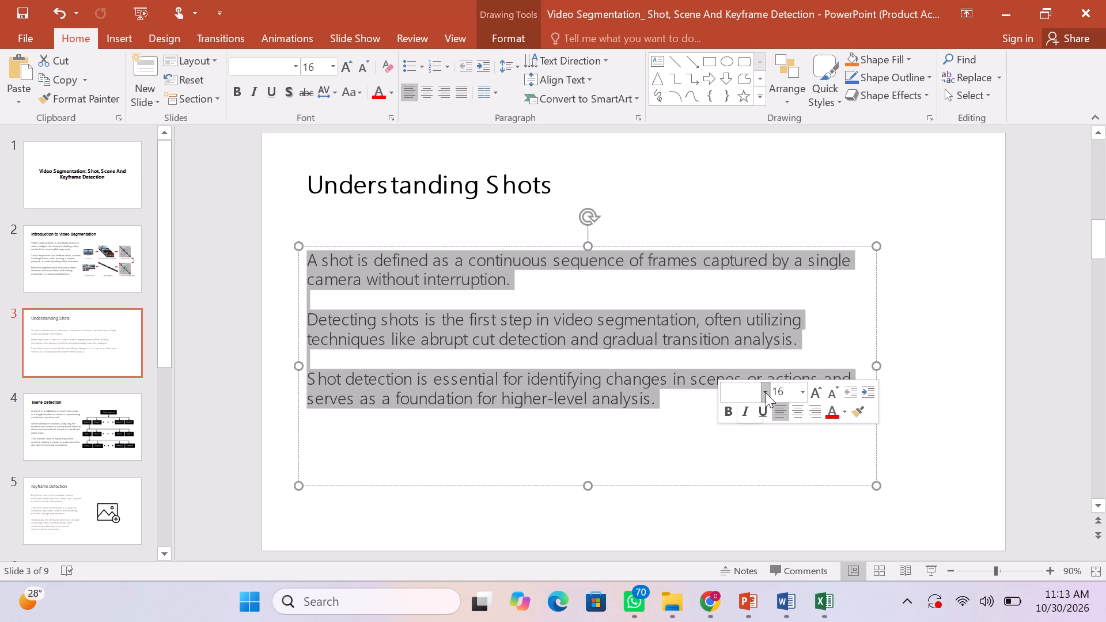
text(time)
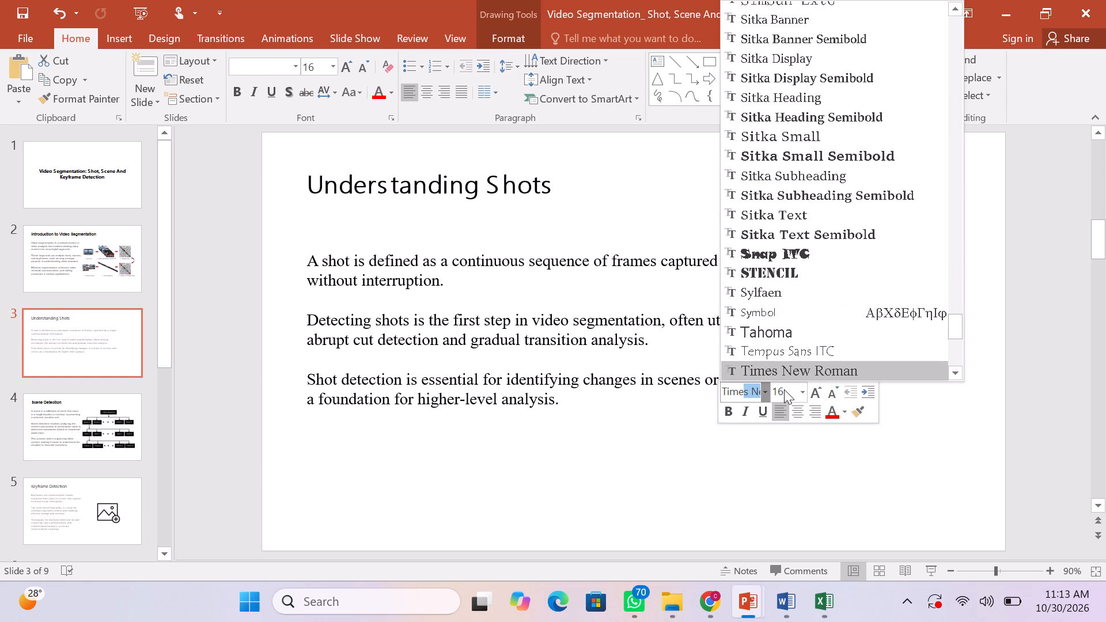
key(Return)
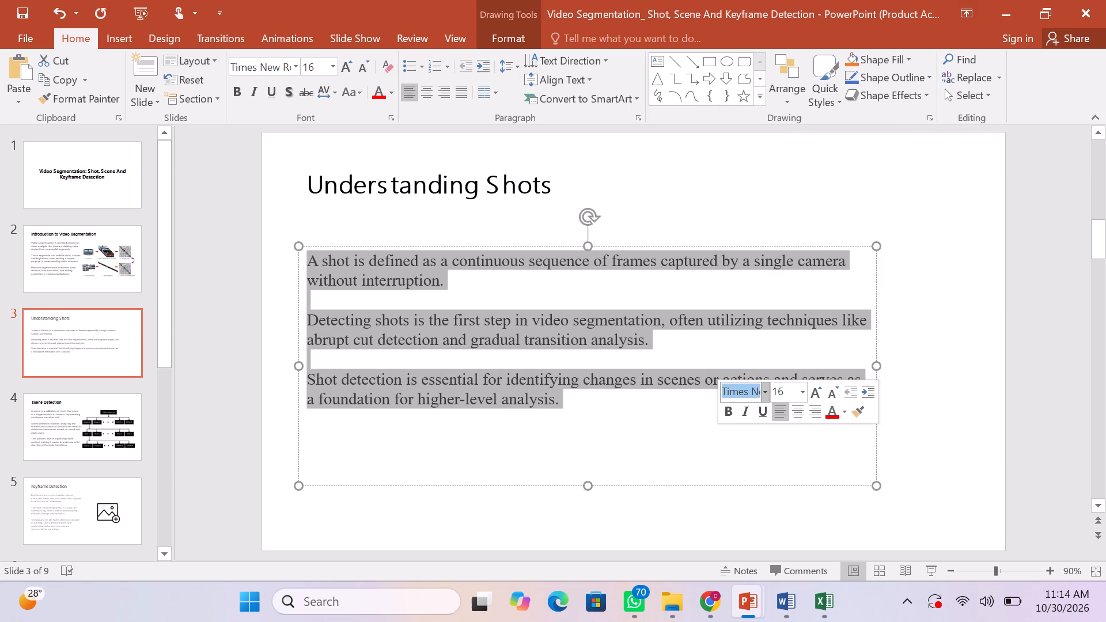
click(305, 183)
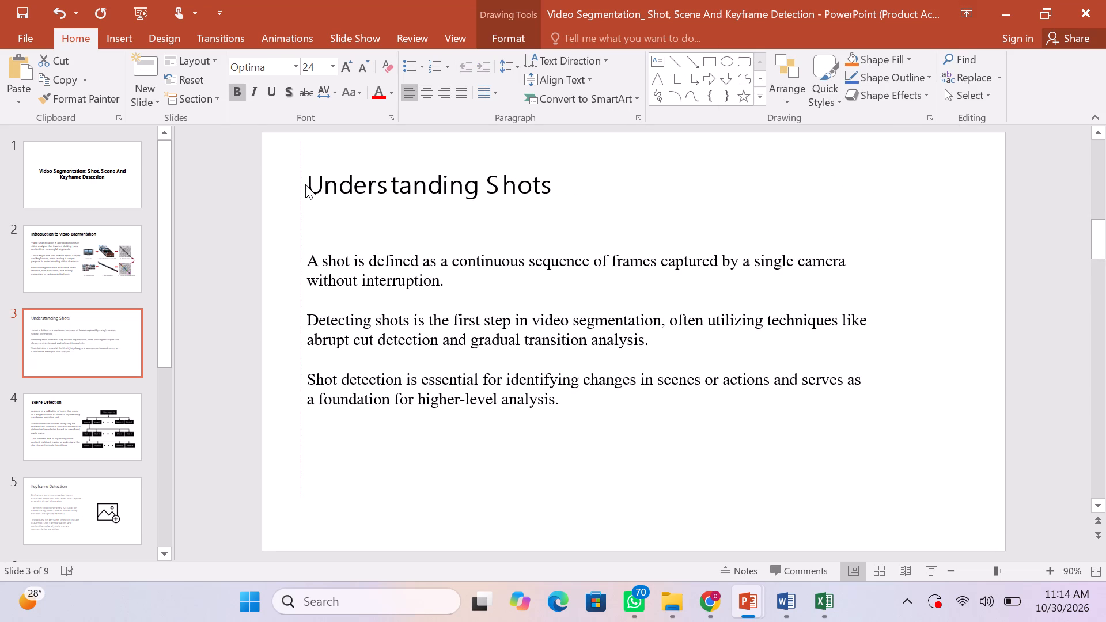
drag(312, 185, 534, 191)
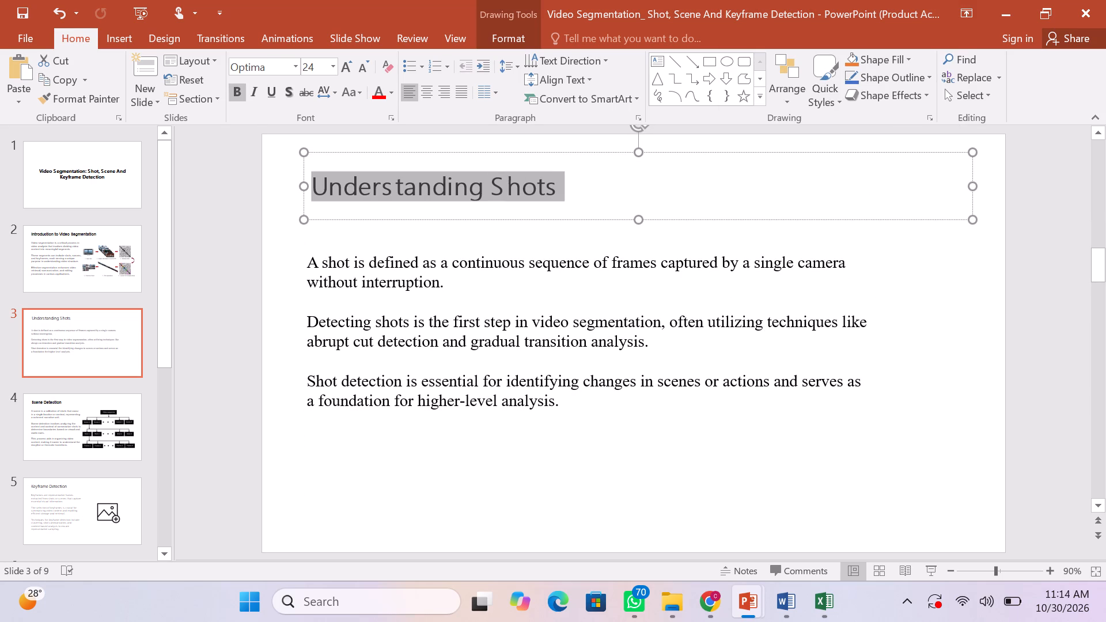
drag(534, 191, 558, 201)
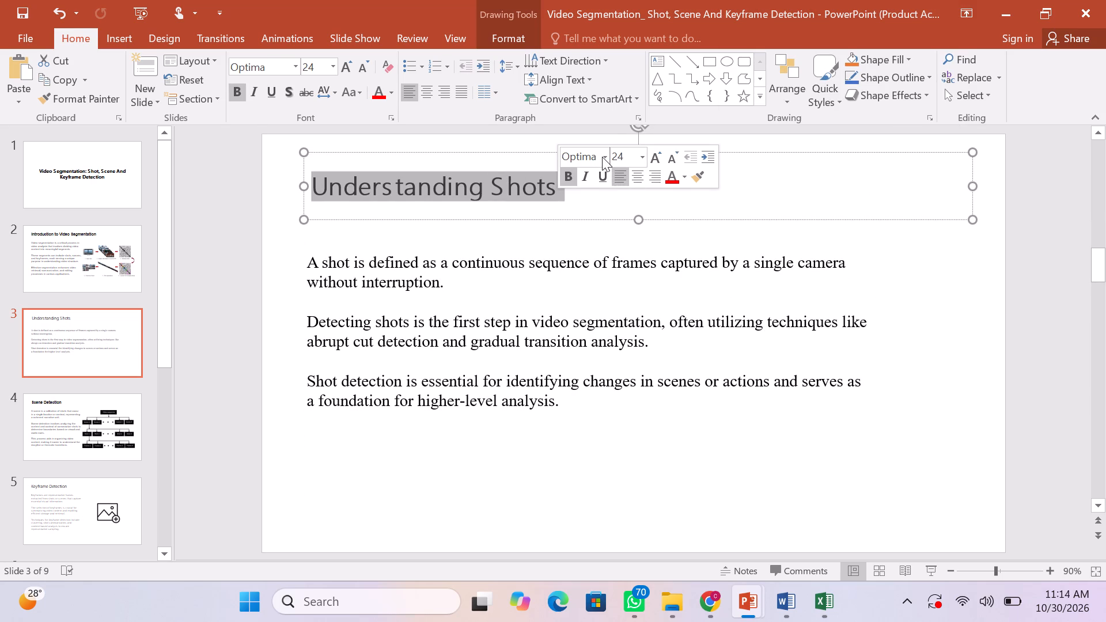
click(602, 157)
text(time)
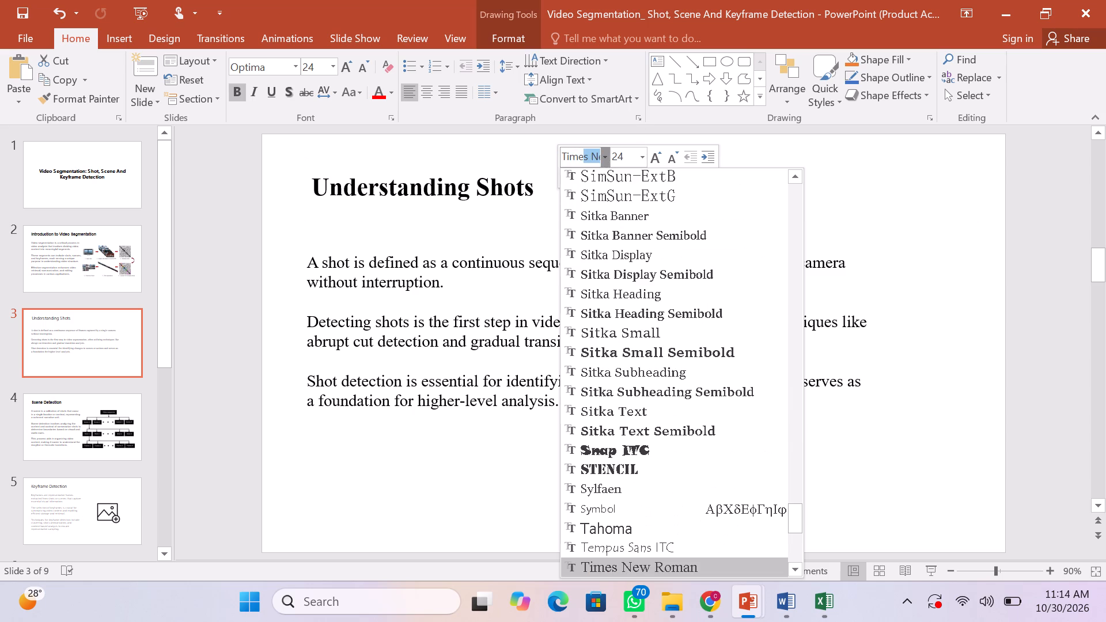
key(Return)
Set the body text and the title on slide 2, Introduction to Video Segmentation, to Times New Roman.
click(79, 263)
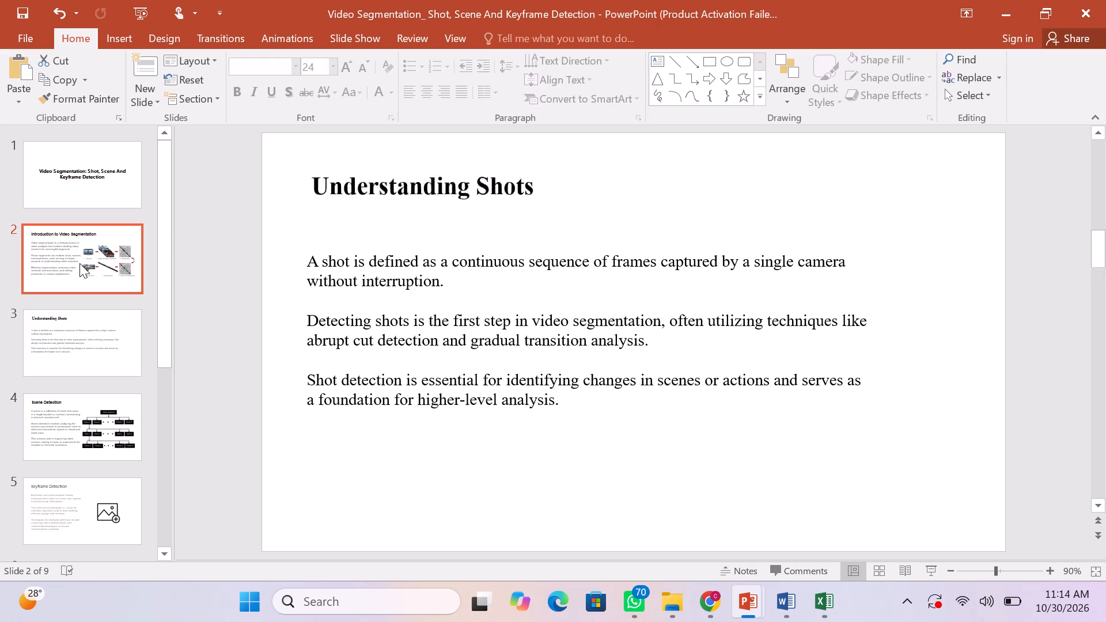
drag(308, 235, 388, 308)
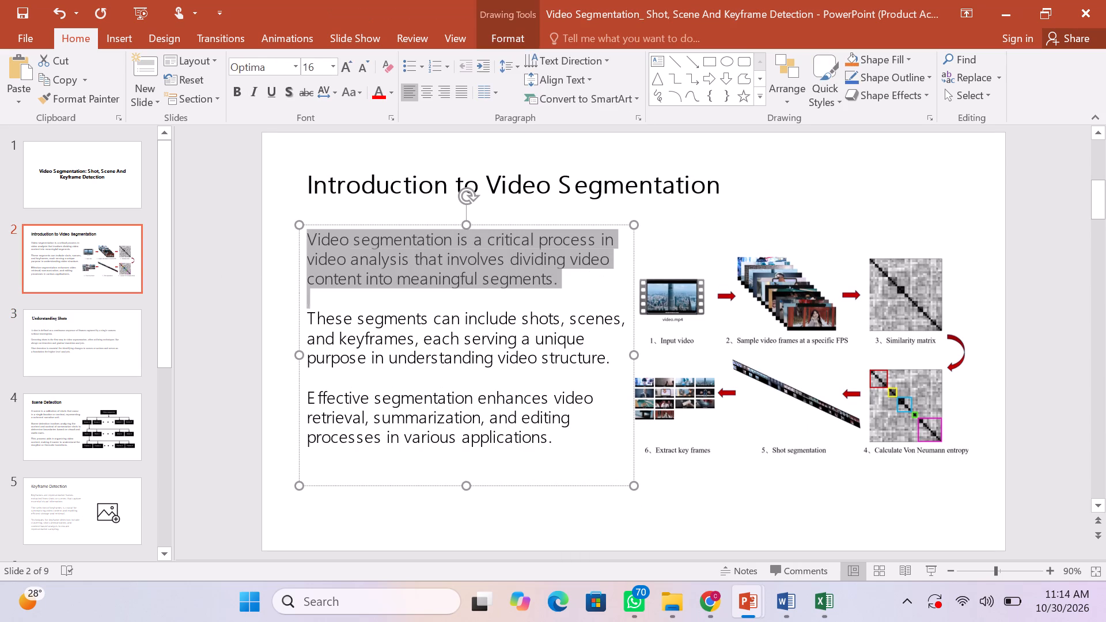
drag(388, 308, 601, 445)
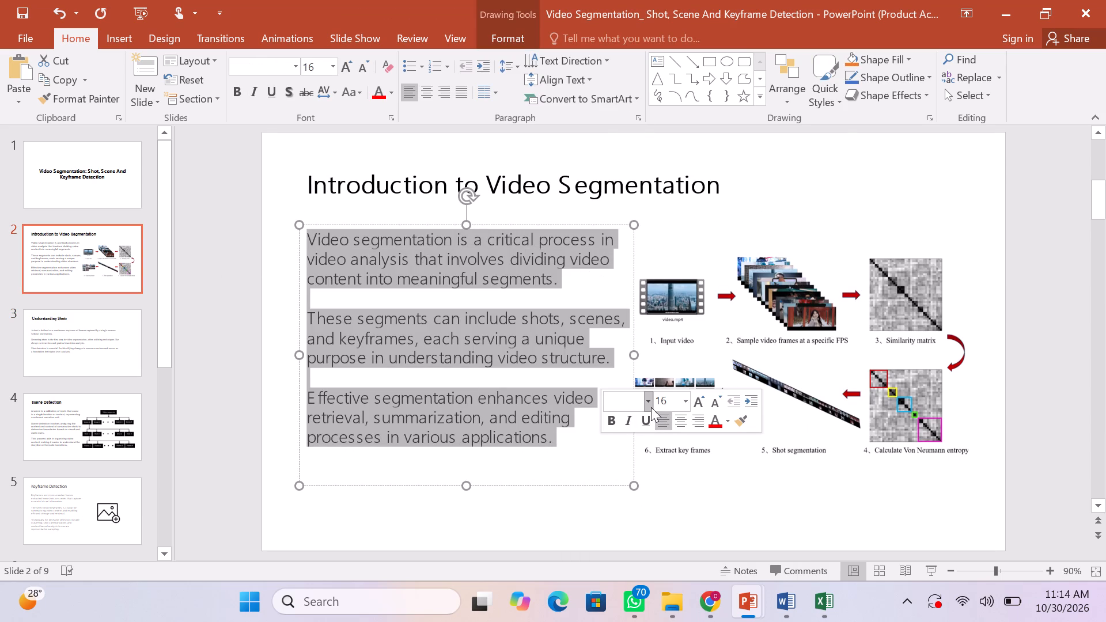
click(650, 407)
text(time)
key(Return)
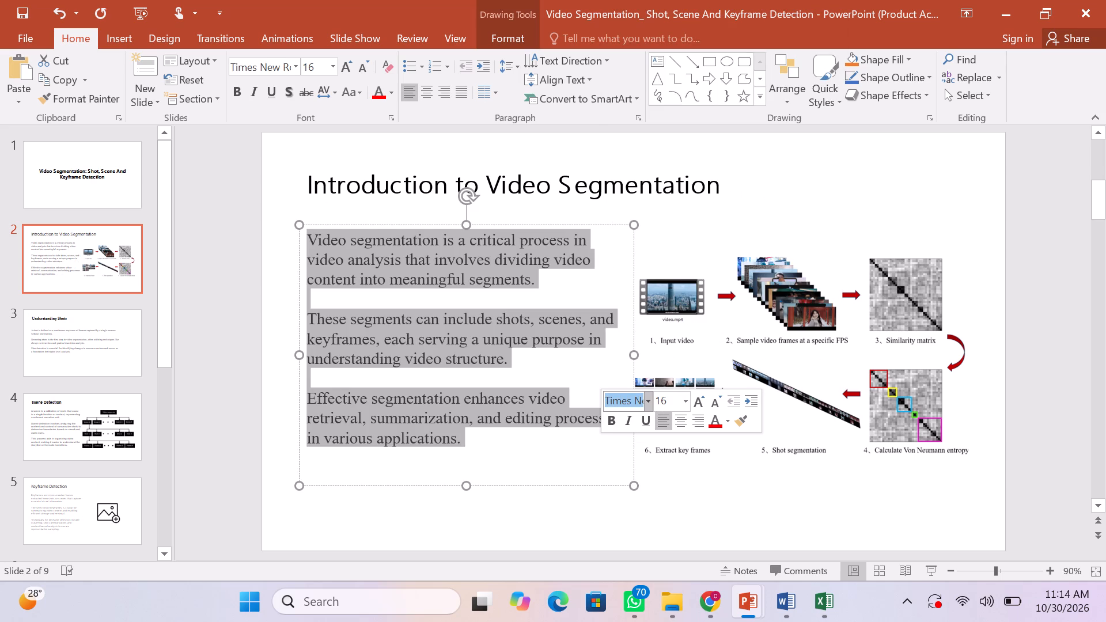
drag(309, 182, 748, 226)
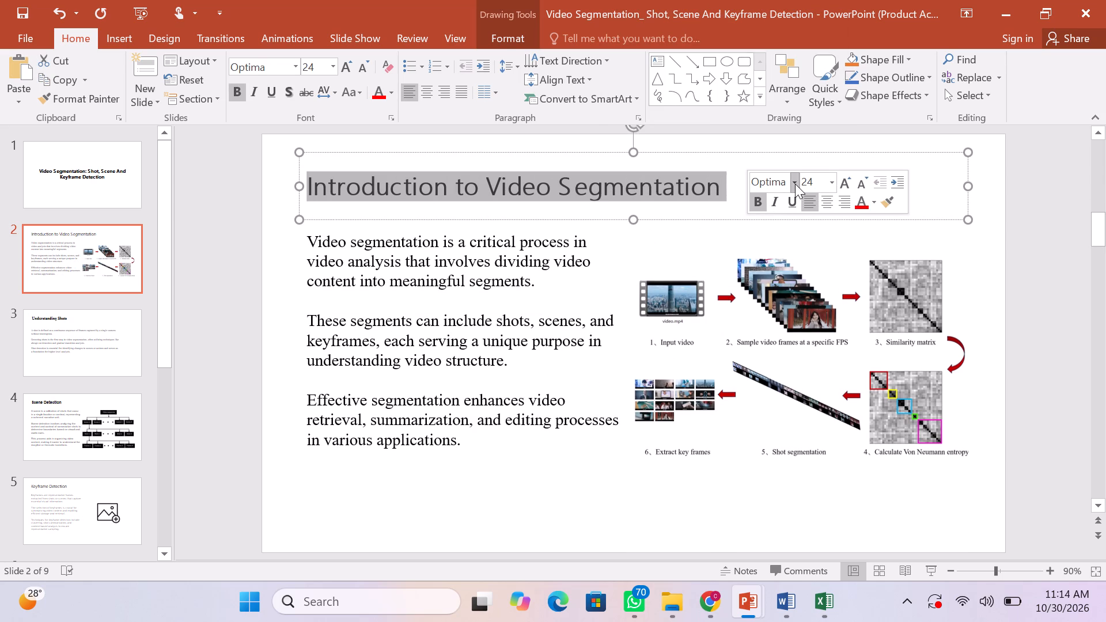
click(796, 184)
text(time)
key(Return)
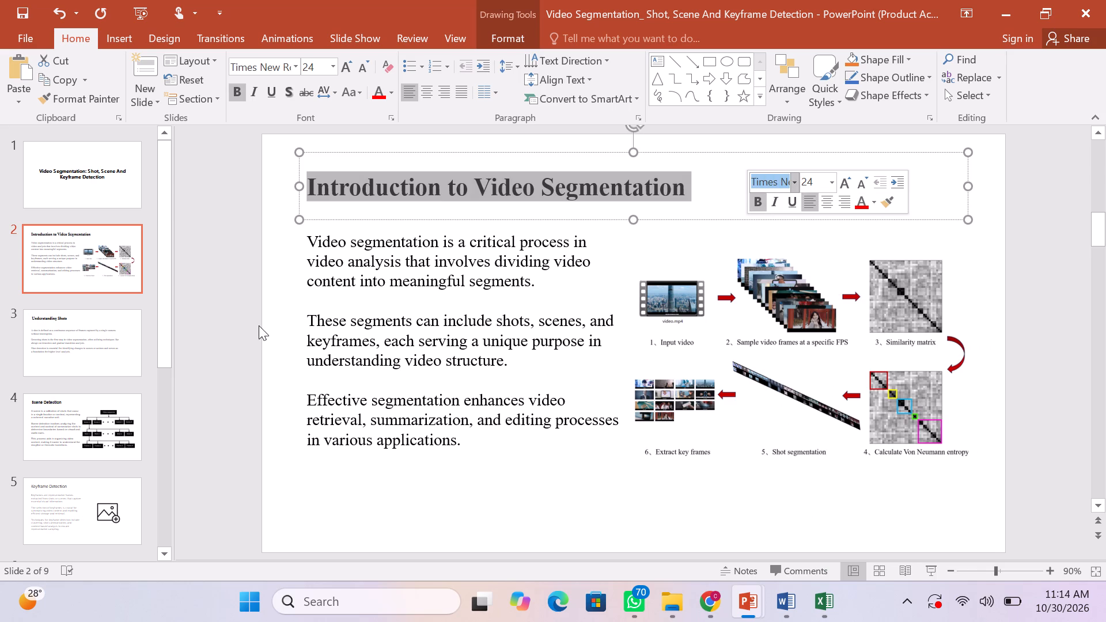
Set the body text and the title on slide 4, Scene Detection, to Times New Roman.
click(97, 350)
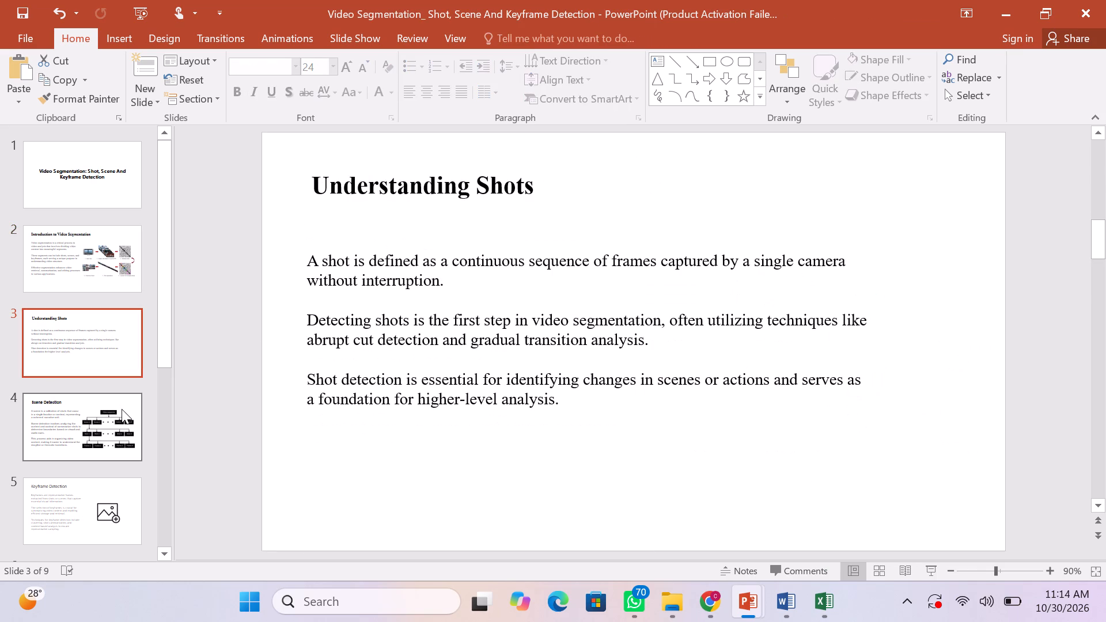
click(122, 409)
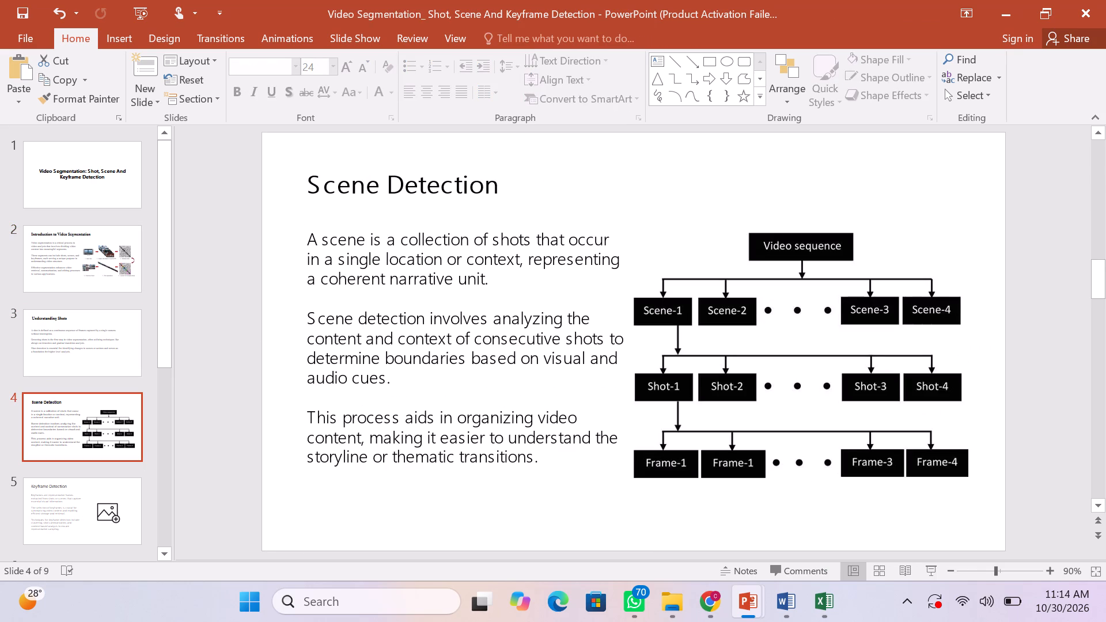
drag(308, 239, 517, 458)
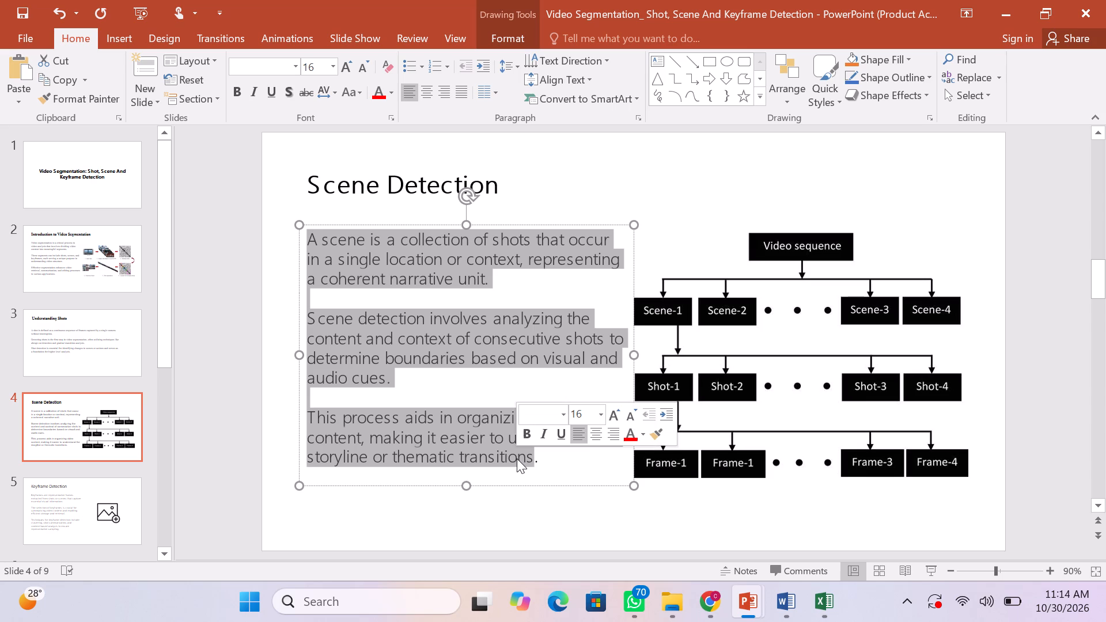
click(566, 416)
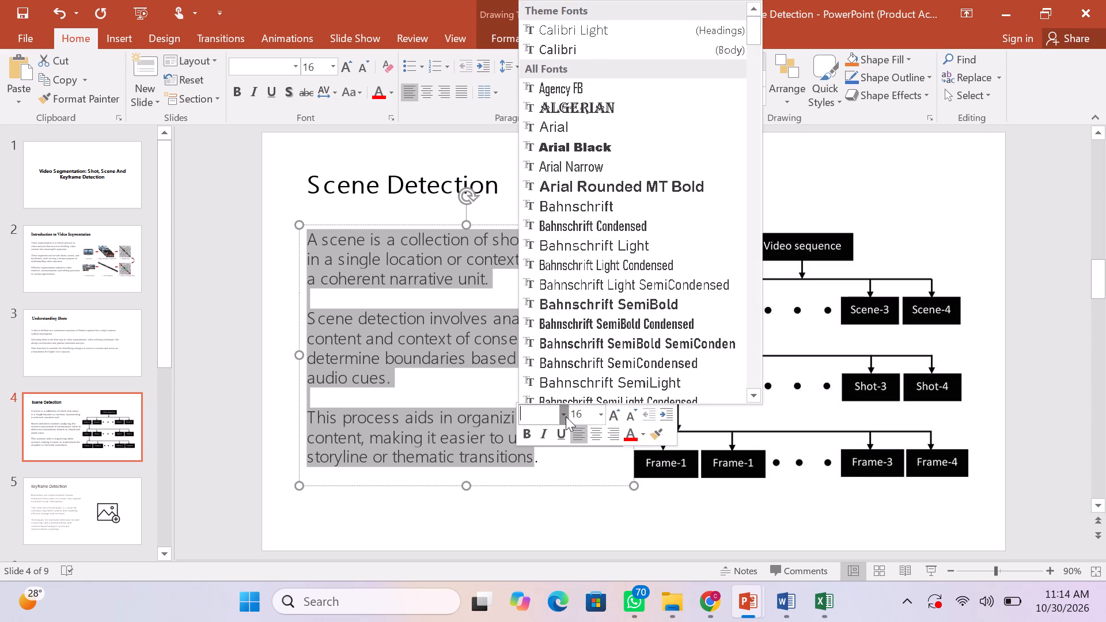
text(time)
key(Return)
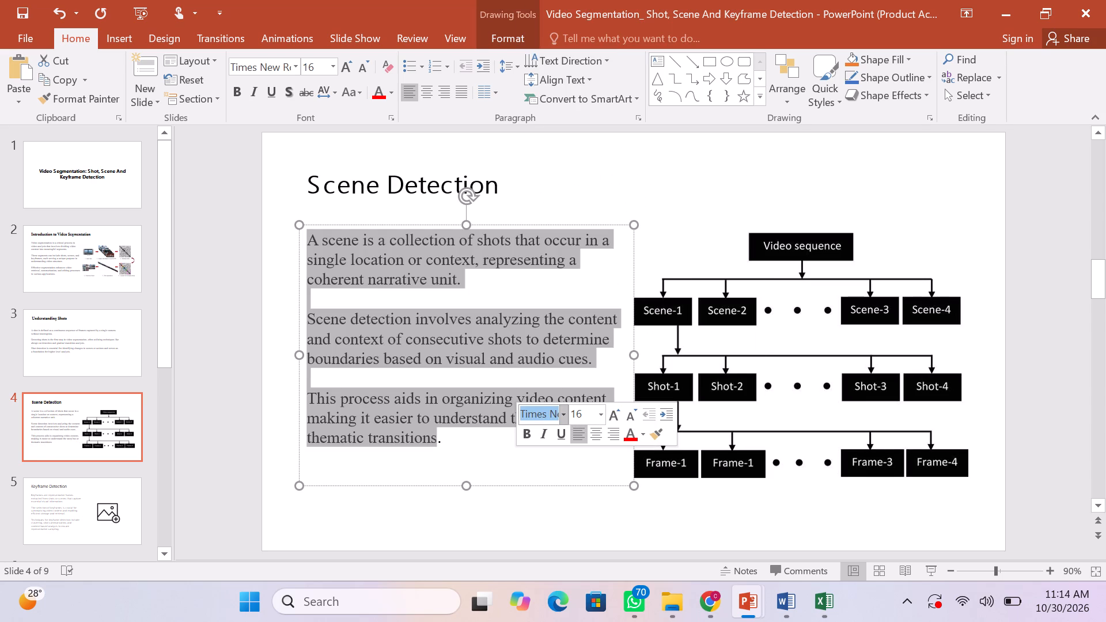
drag(310, 184, 475, 194)
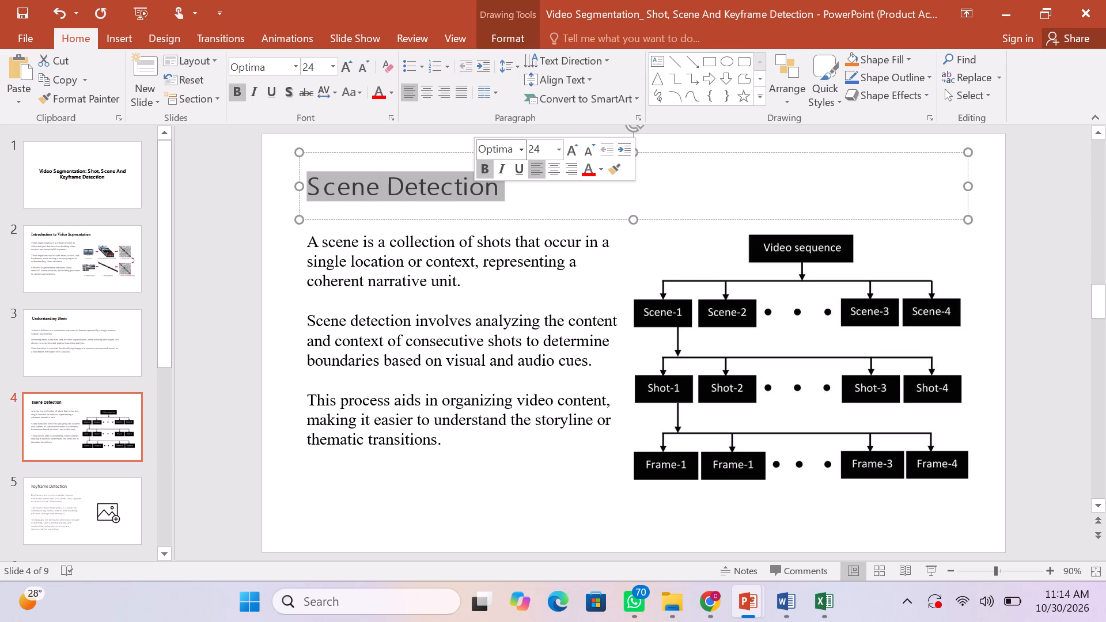
click(519, 149)
text(time)
key(Return)
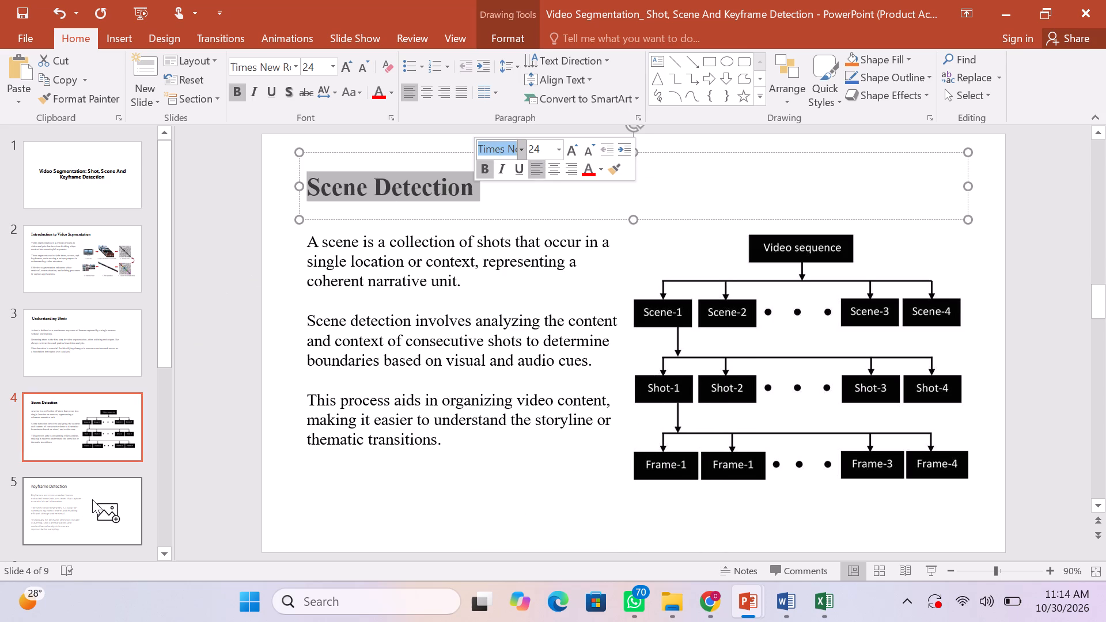
Delete the placeholder picture from slide 5, Keyframe Detection.
click(92, 498)
click(779, 370)
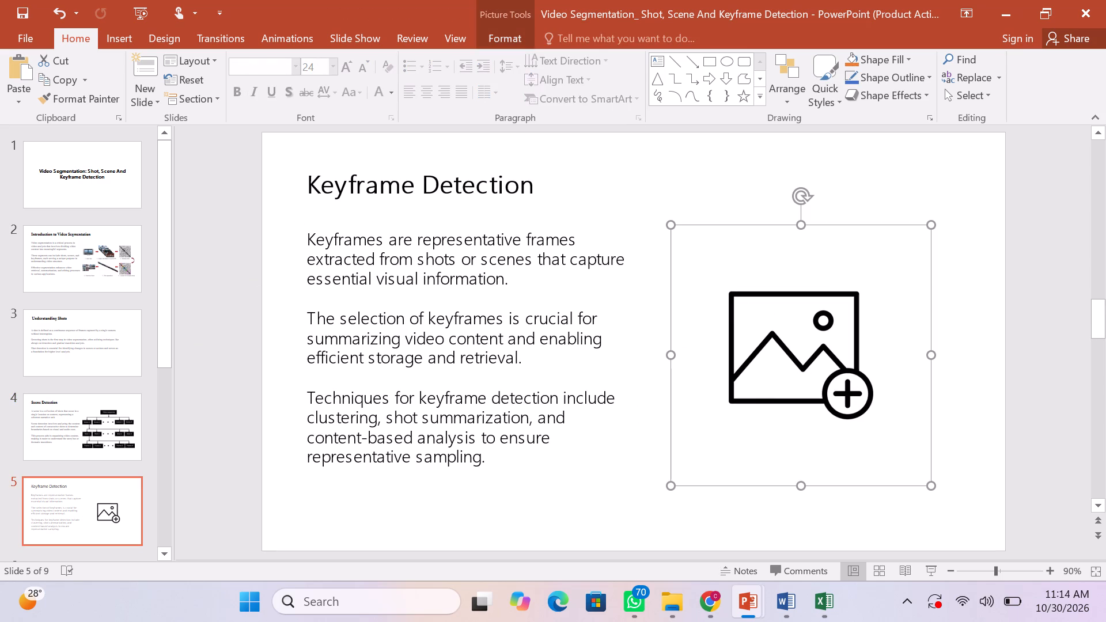
key(BackSpace)
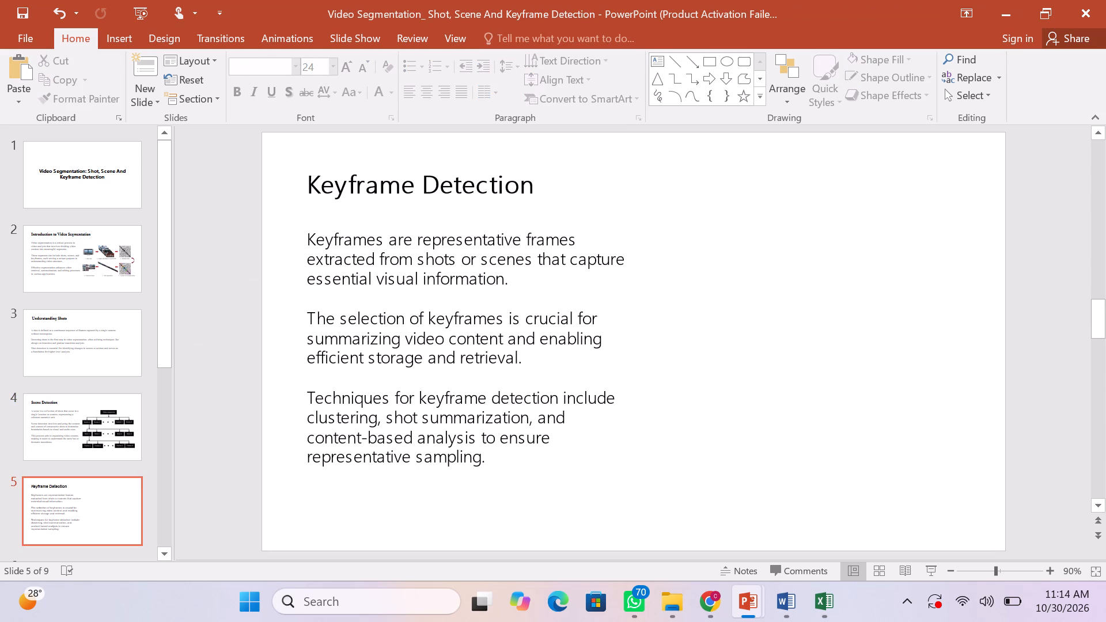
Widen the body text box on slide 5, Keyframe Detection, across the empty space beside the text.
click(563, 380)
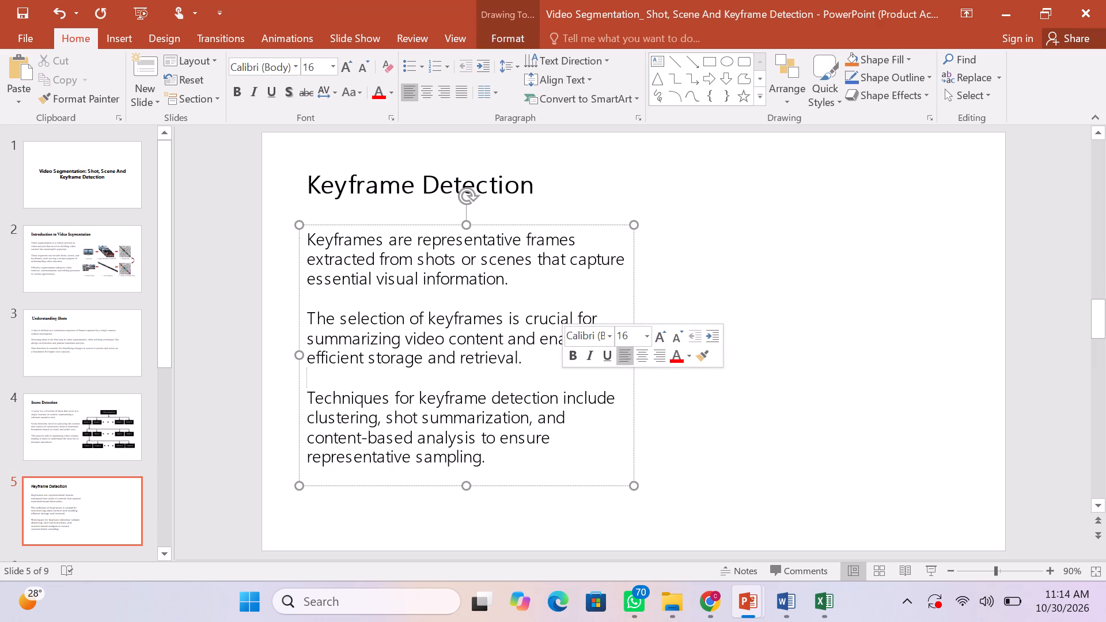
click(660, 283)
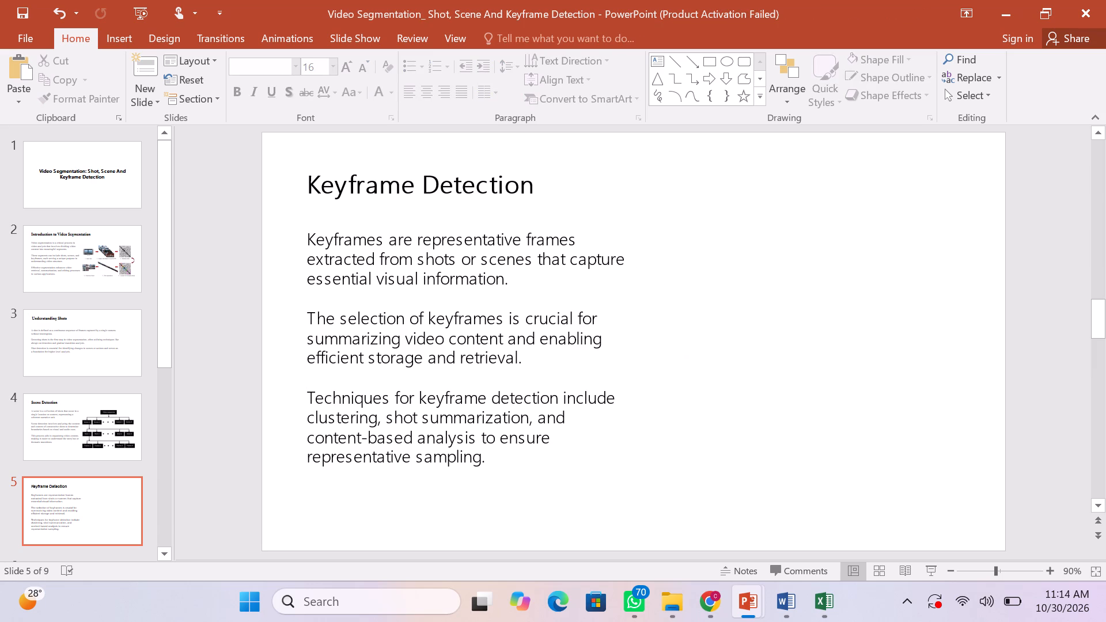
click(612, 355)
drag(635, 356, 775, 362)
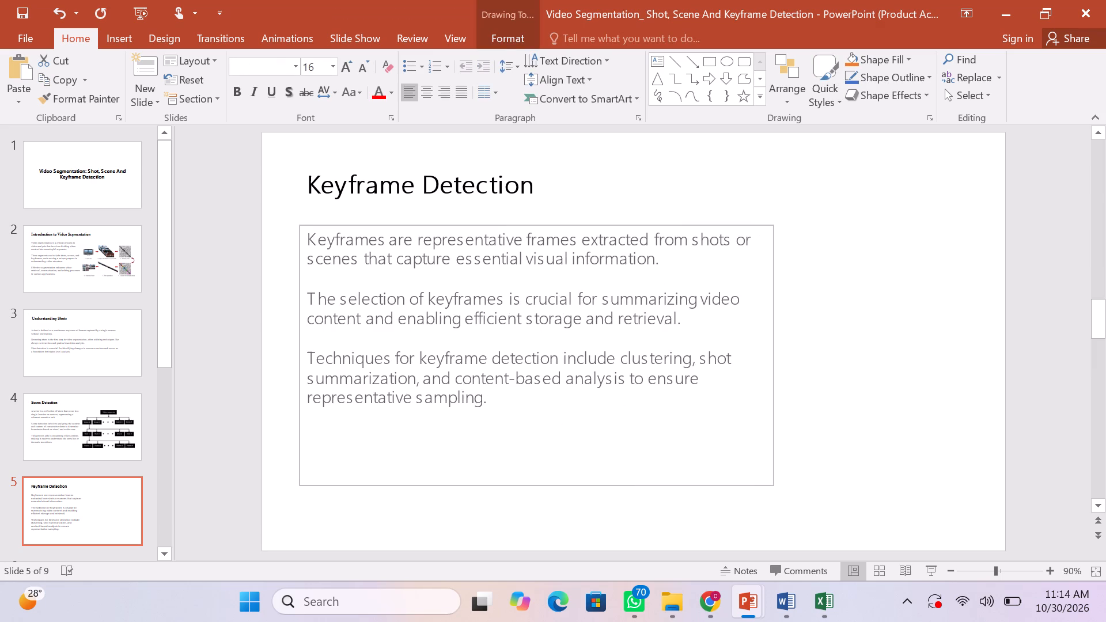
drag(775, 362, 871, 383)
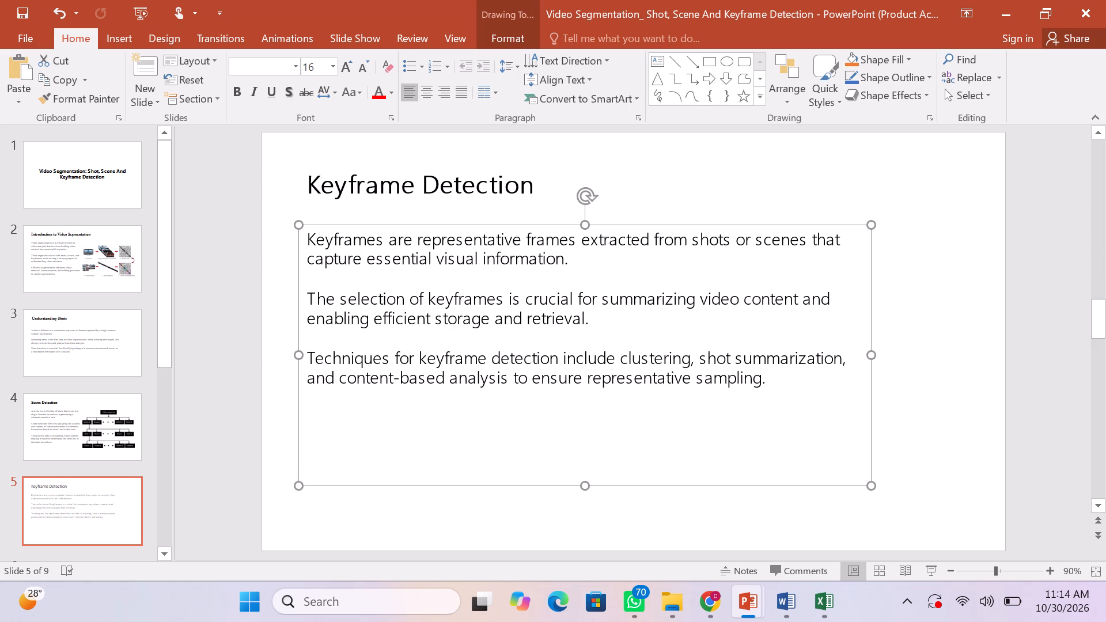
Set the body text and the title on slide 5, Keyframe Detection, to Times New Roman.
drag(308, 237, 696, 397)
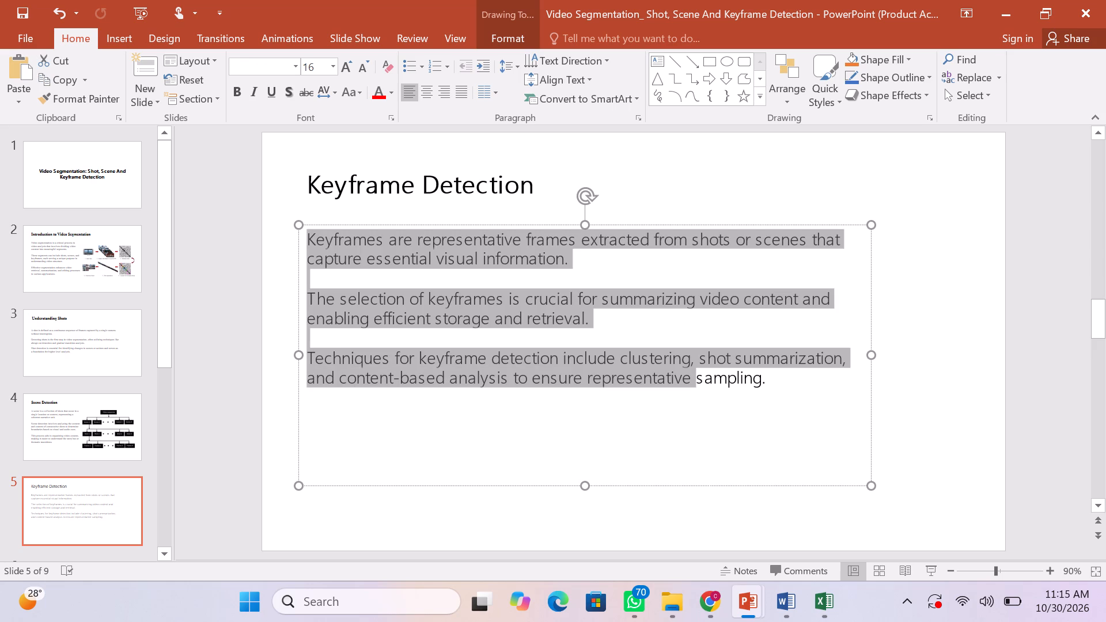
drag(696, 397, 823, 395)
click(873, 358)
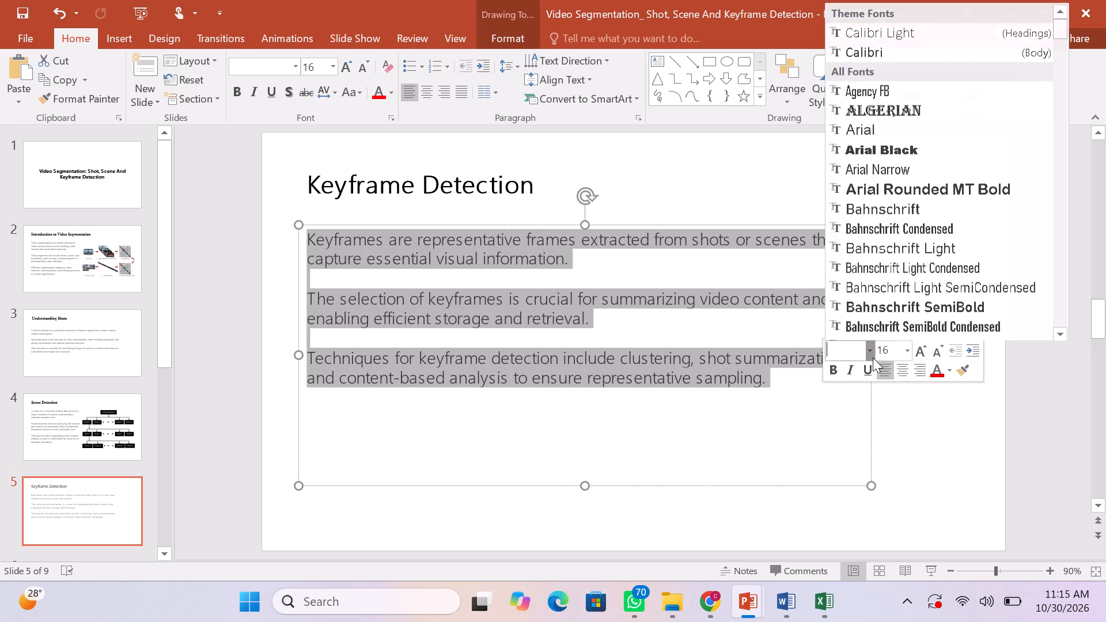
text(time)
key(Return)
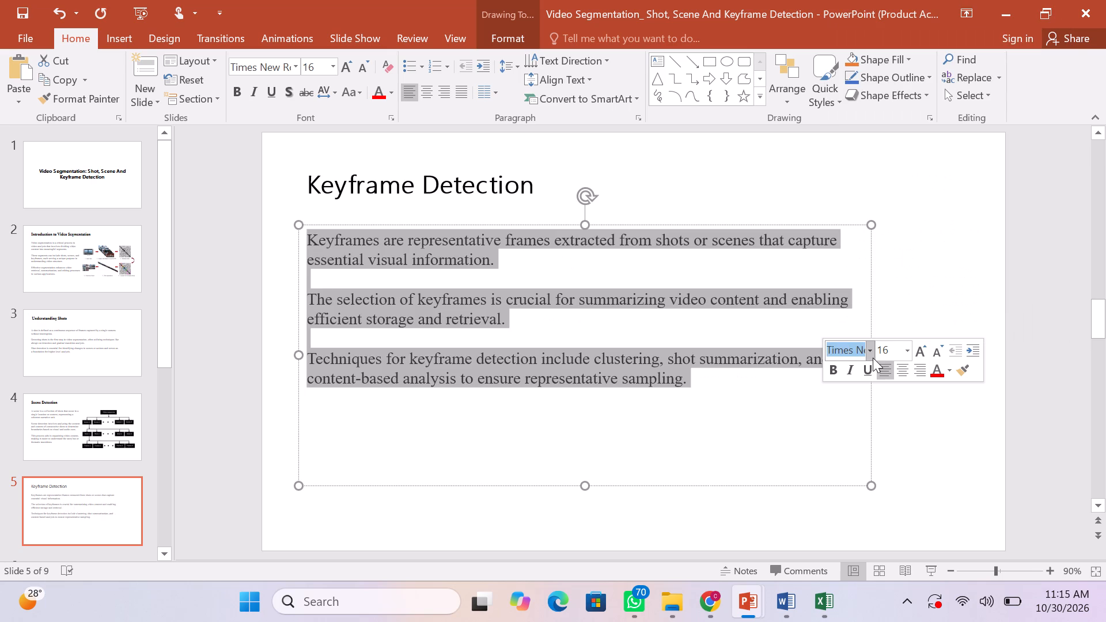
drag(309, 182, 430, 194)
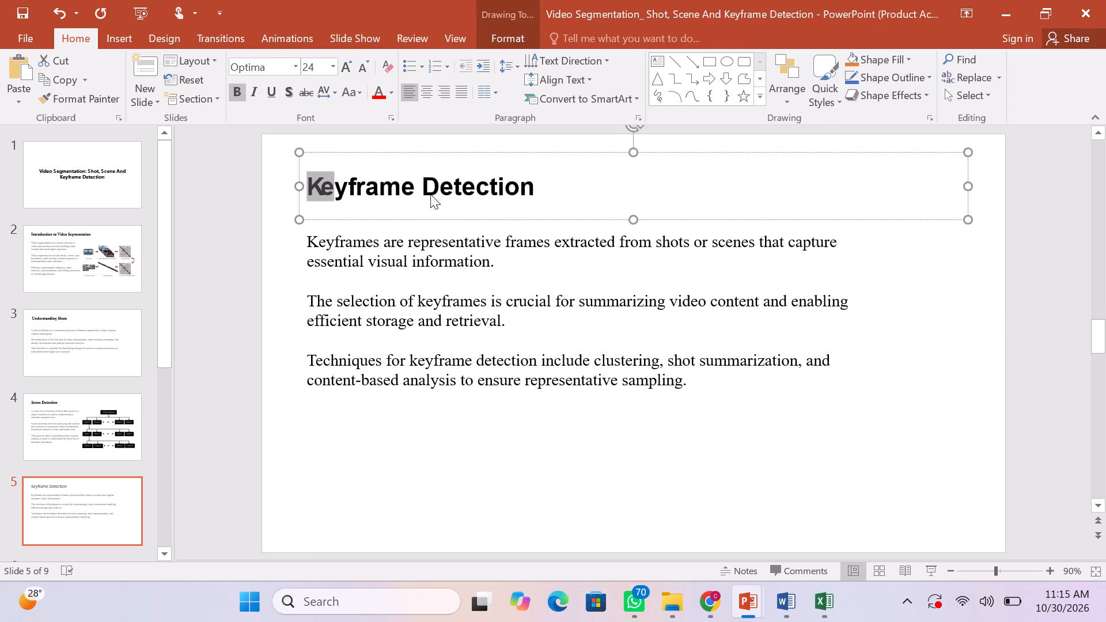
drag(430, 194, 558, 207)
click(607, 160)
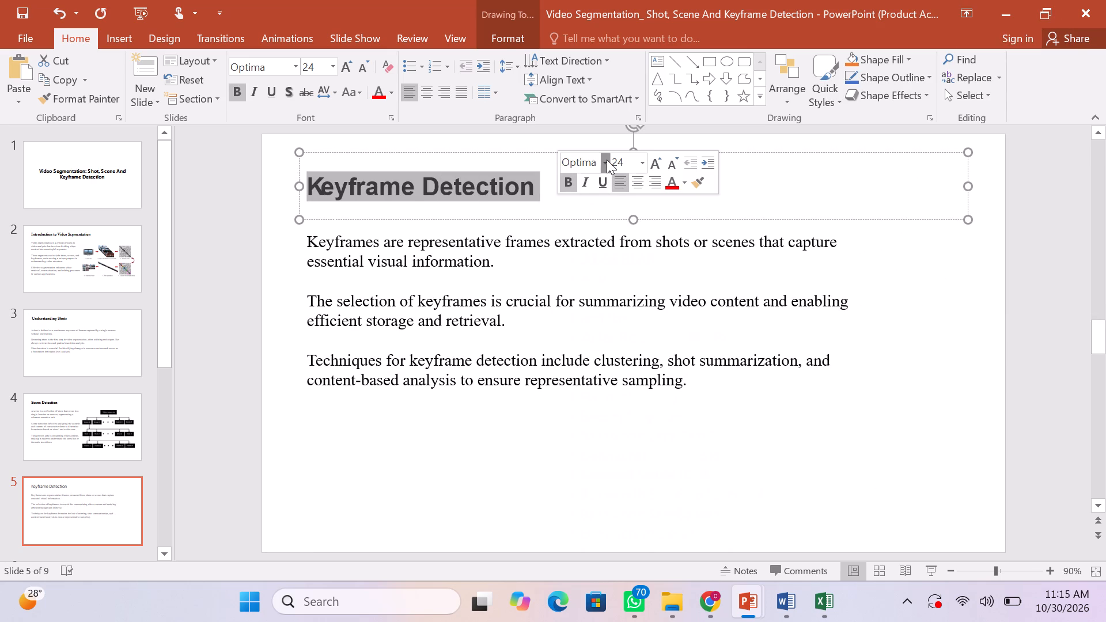
text(time)
key(Return)
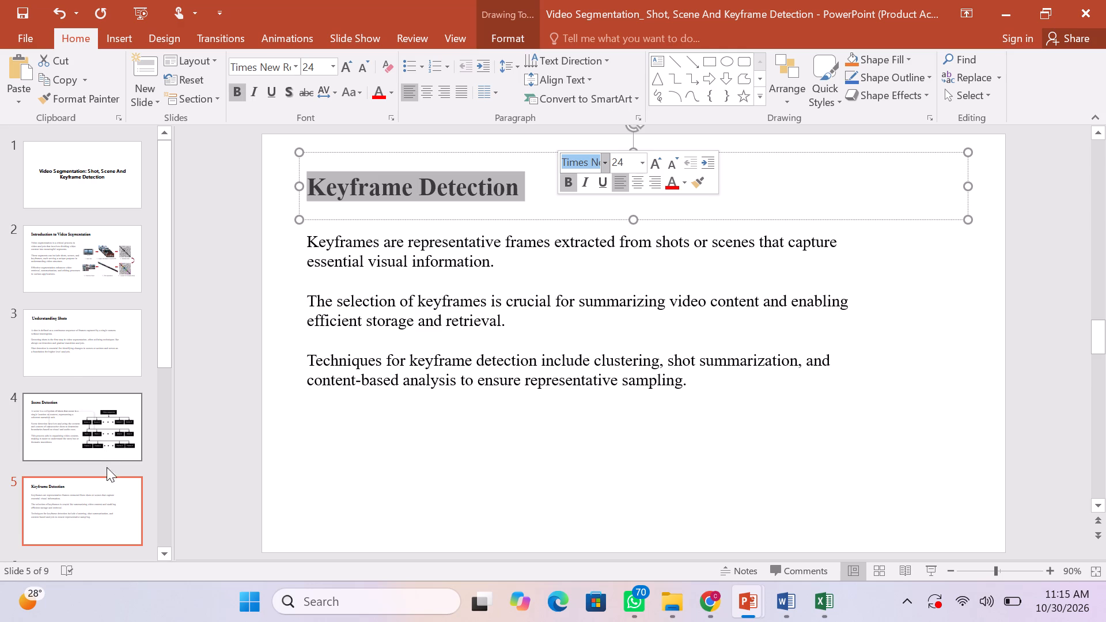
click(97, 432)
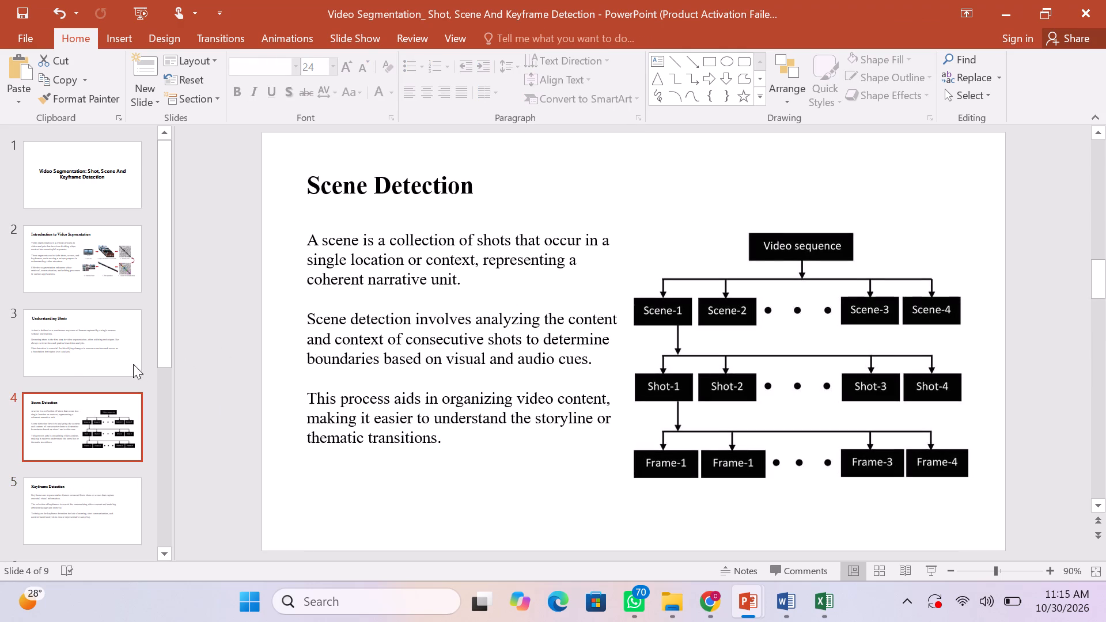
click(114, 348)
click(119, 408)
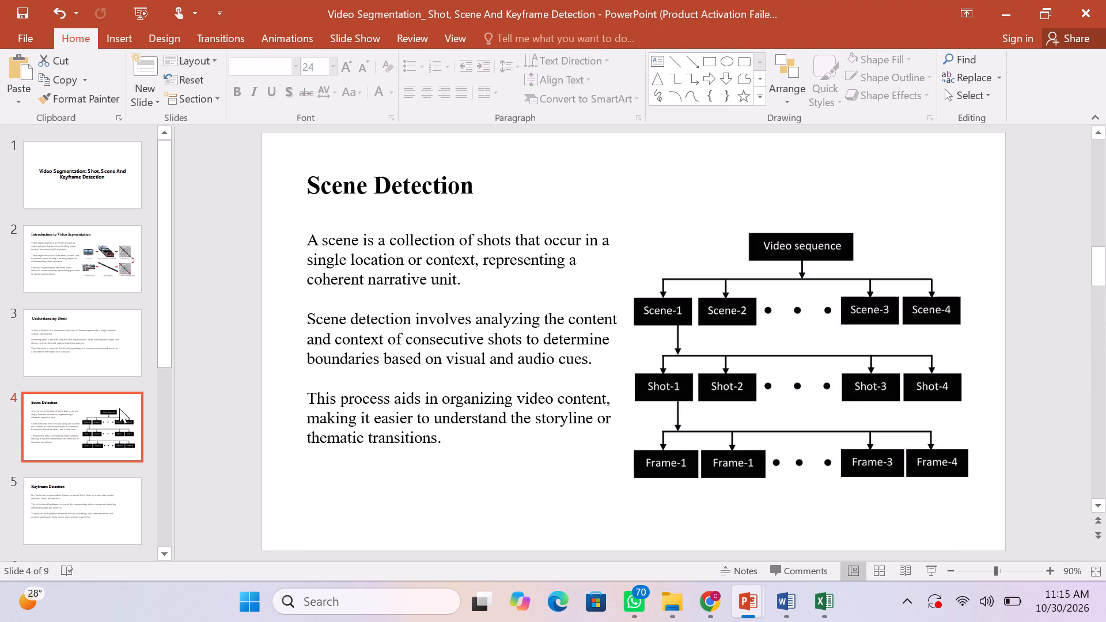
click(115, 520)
Set the body text and the title on slide 6, Techniques for Shot Detection, to Times New Roman.
scroll(115, 520, down, 2)
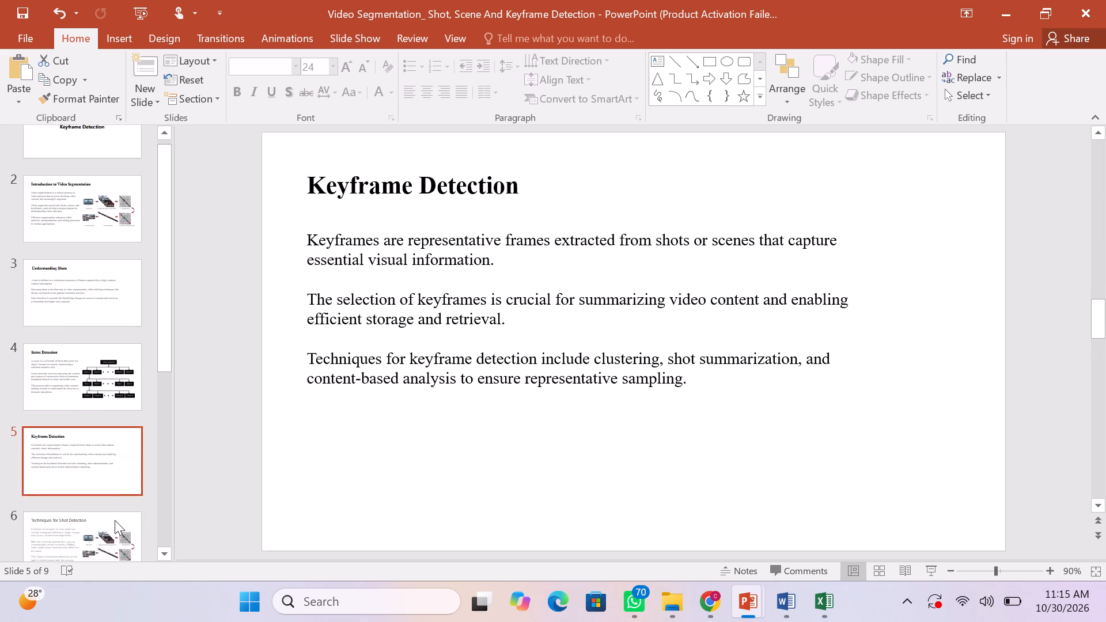
scroll(115, 520, down, 2)
click(89, 441)
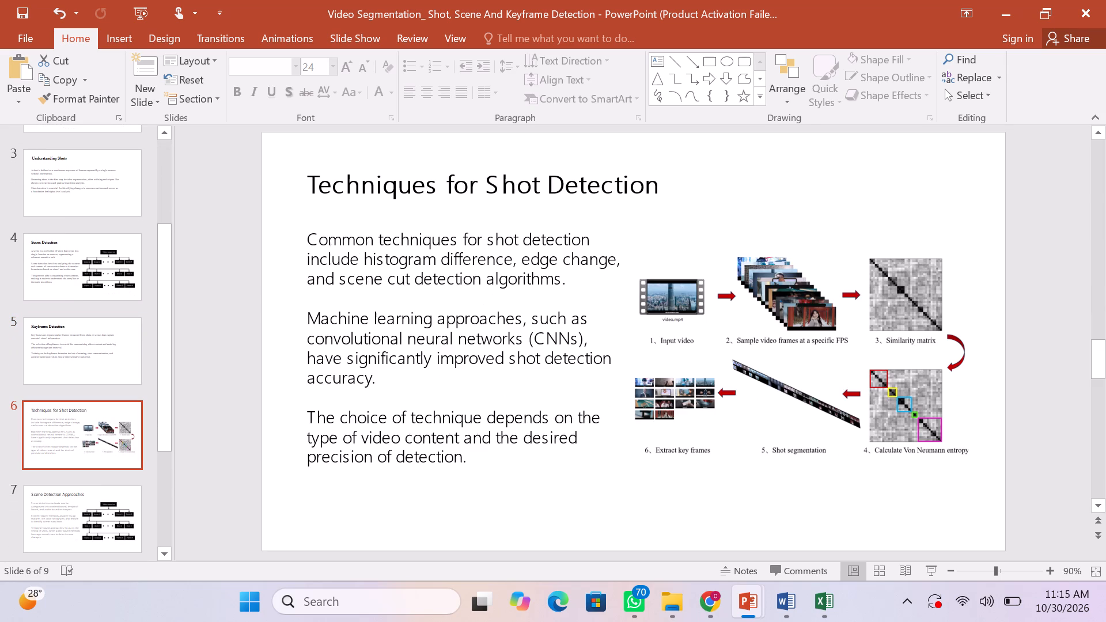
drag(308, 237, 450, 409)
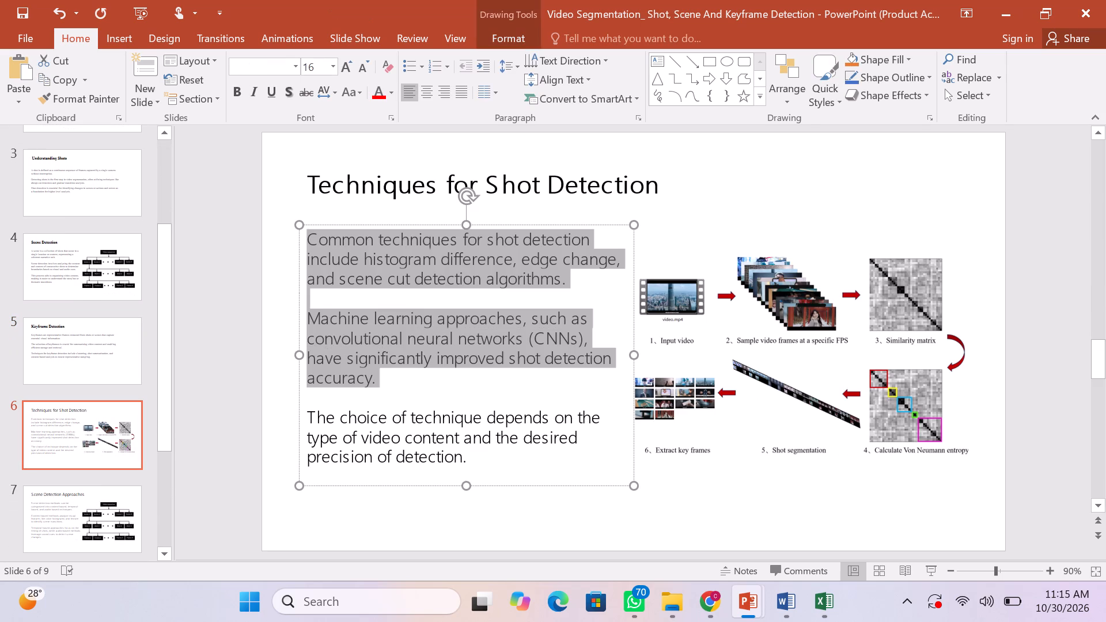
drag(450, 409, 482, 452)
click(530, 404)
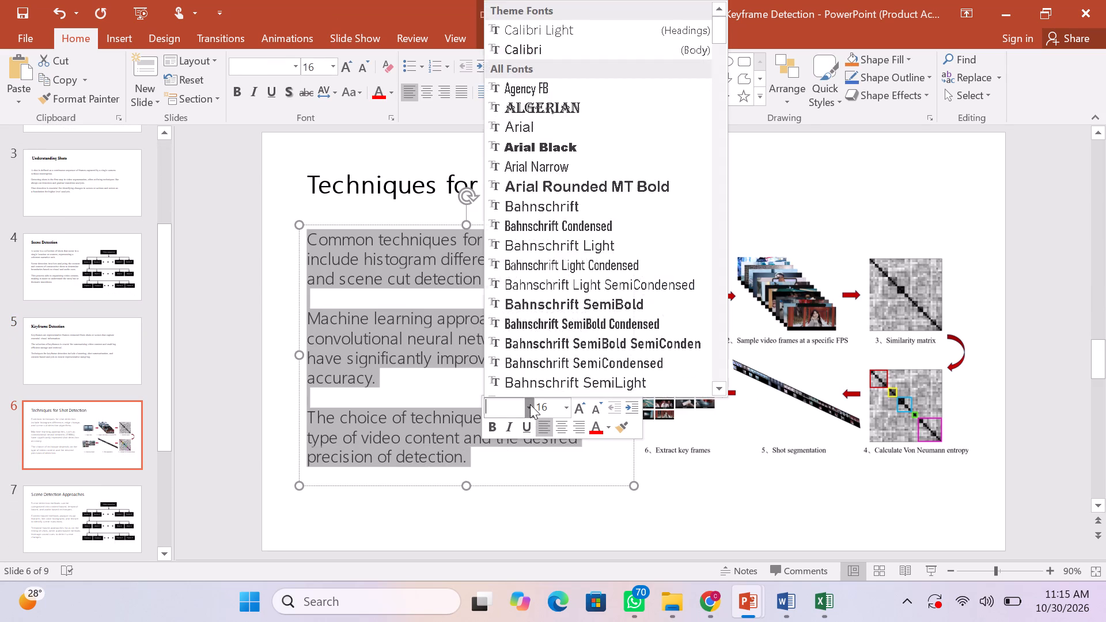
text(time)
key(Return)
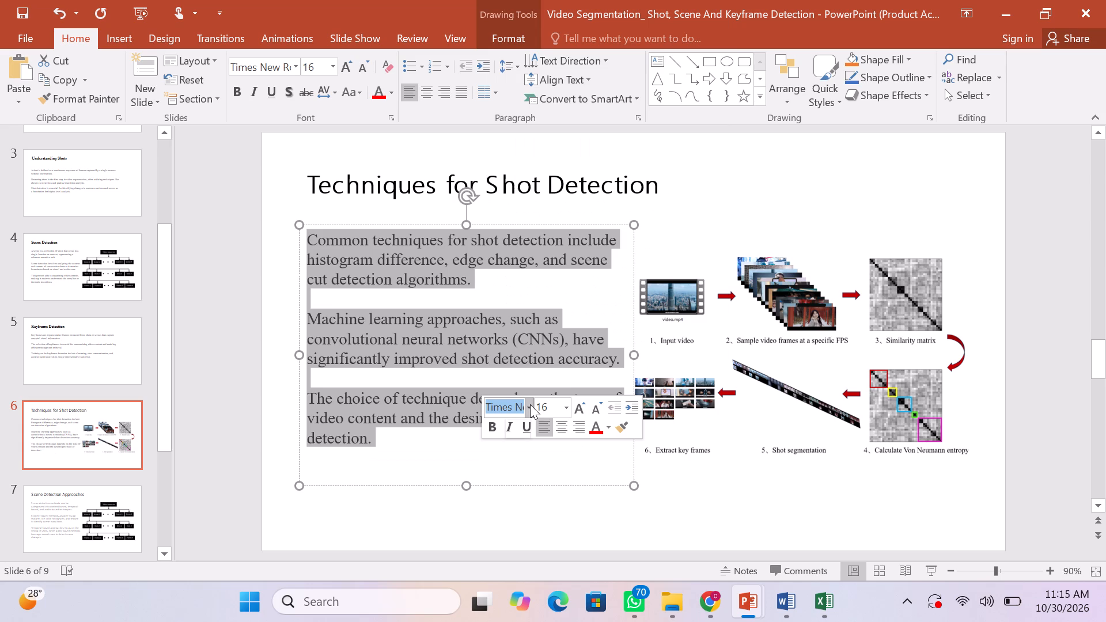
drag(311, 180, 514, 193)
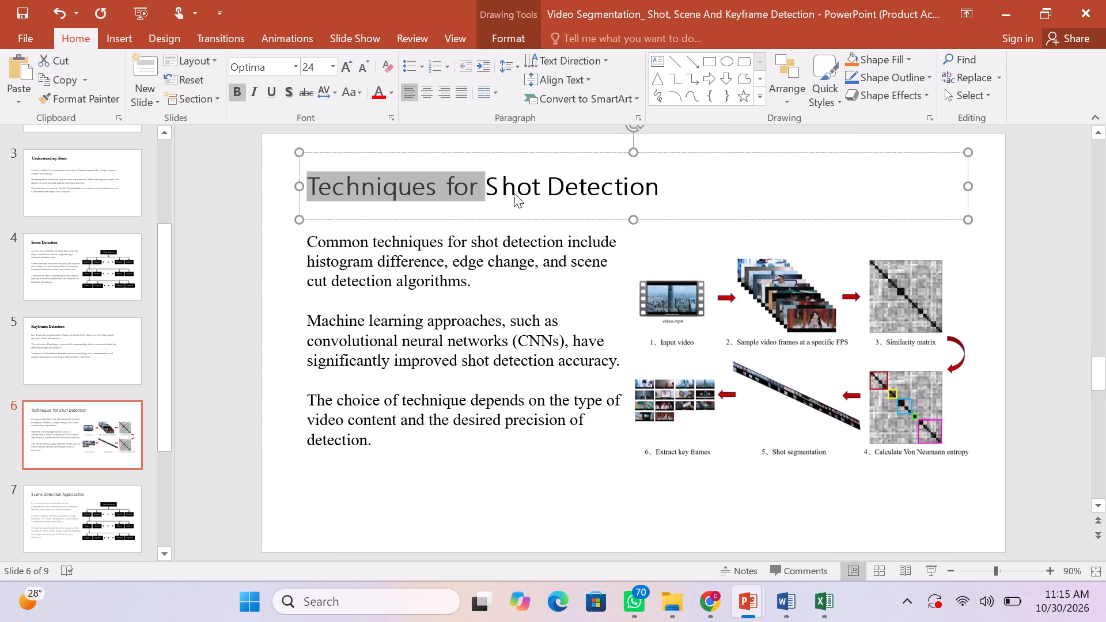
drag(514, 193, 692, 195)
click(737, 147)
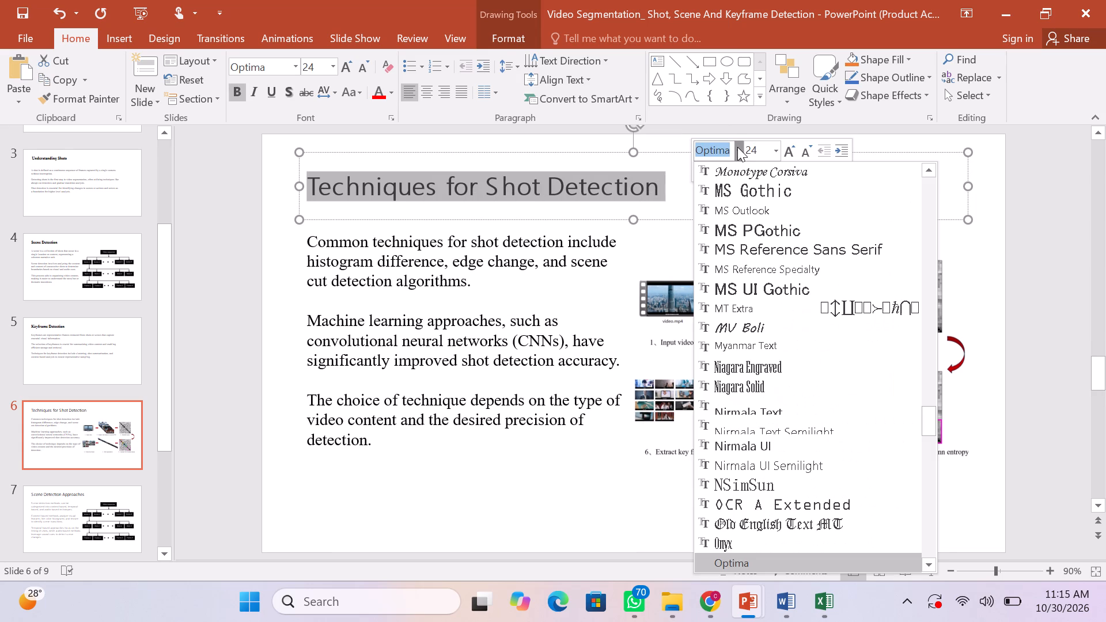
text(time)
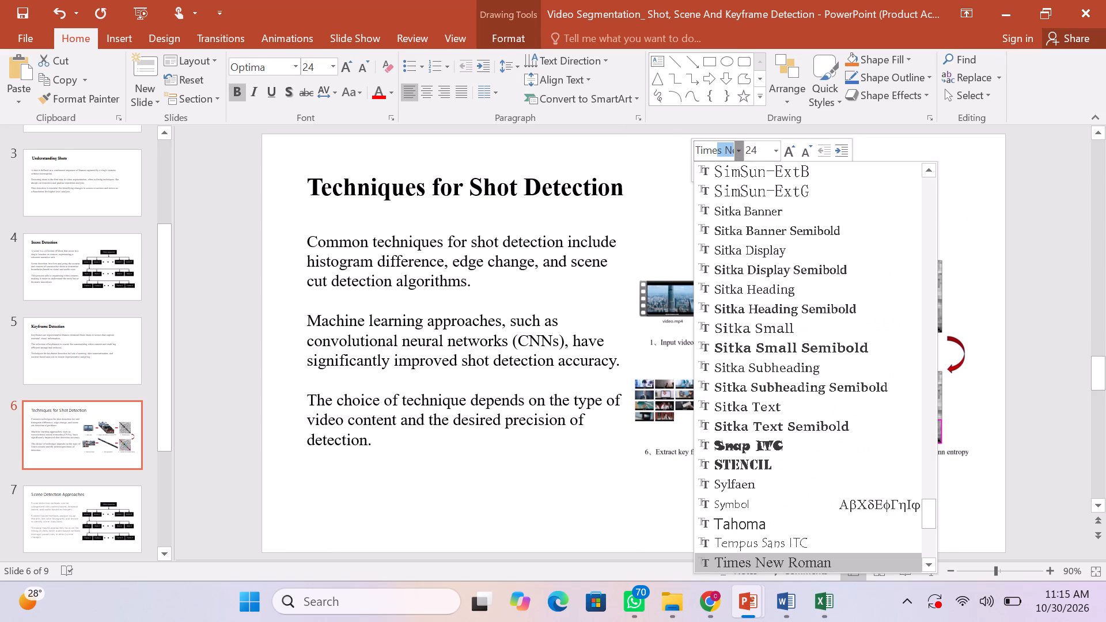
key(Return)
Set the body text and the title on slide 7, Scene Detection Approaches, to Times New Roman.
click(84, 493)
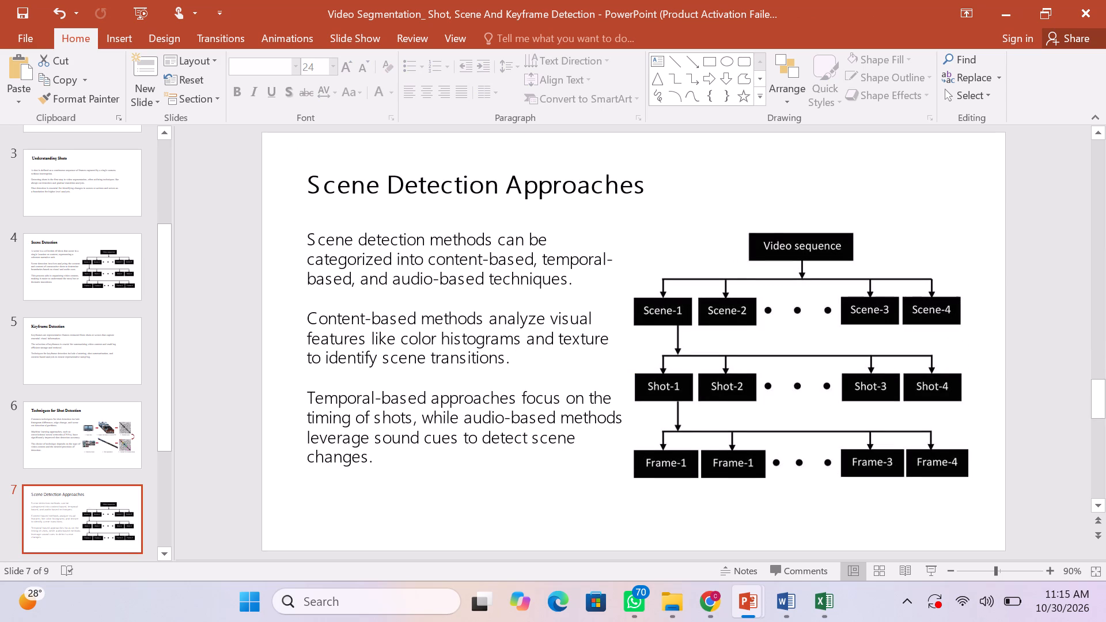
drag(310, 234, 446, 470)
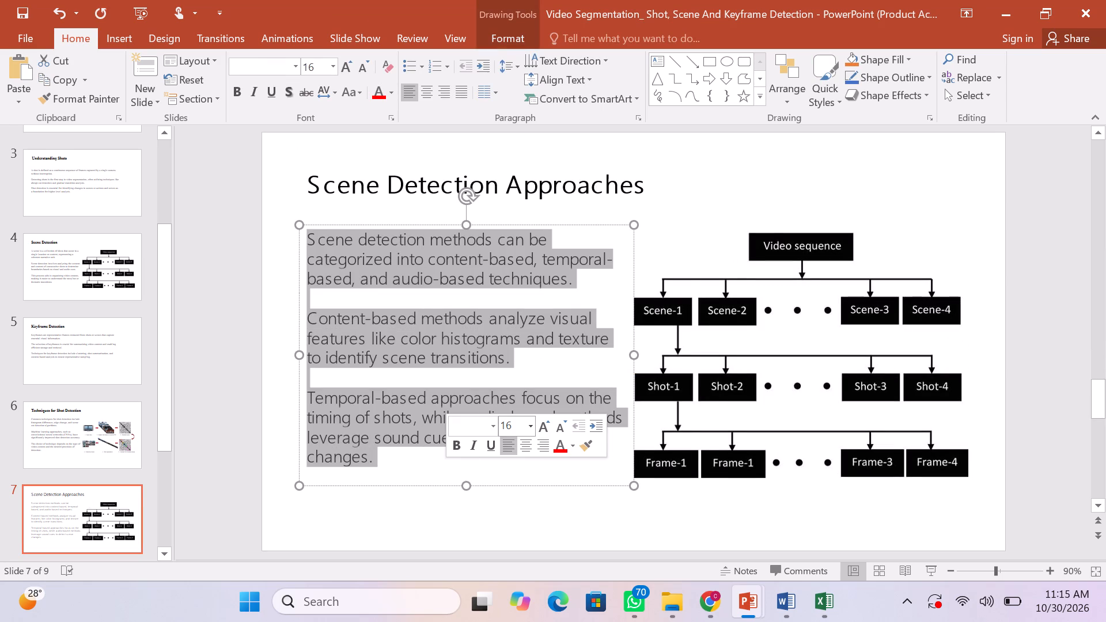
click(495, 427)
text(time)
key(Return)
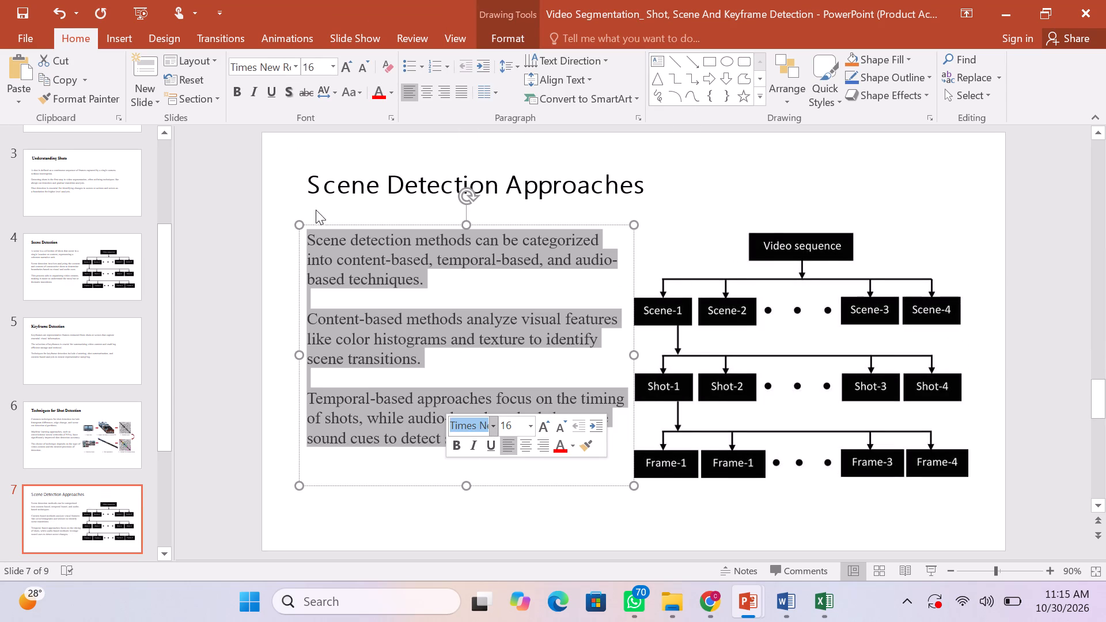
drag(309, 183, 588, 192)
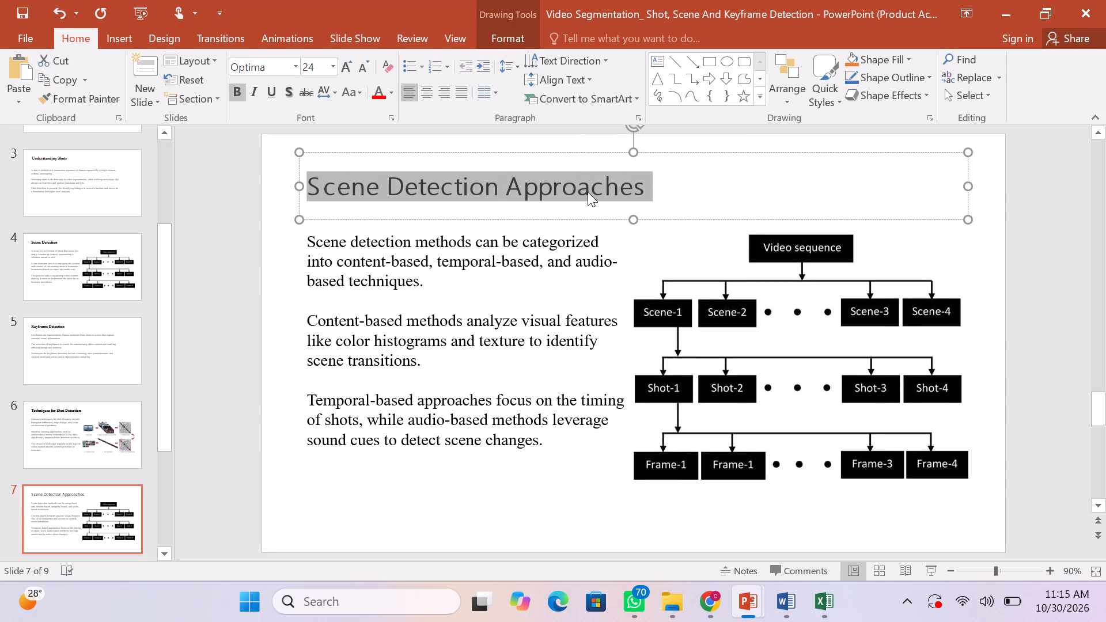
click(635, 153)
text(time)
key(Return)
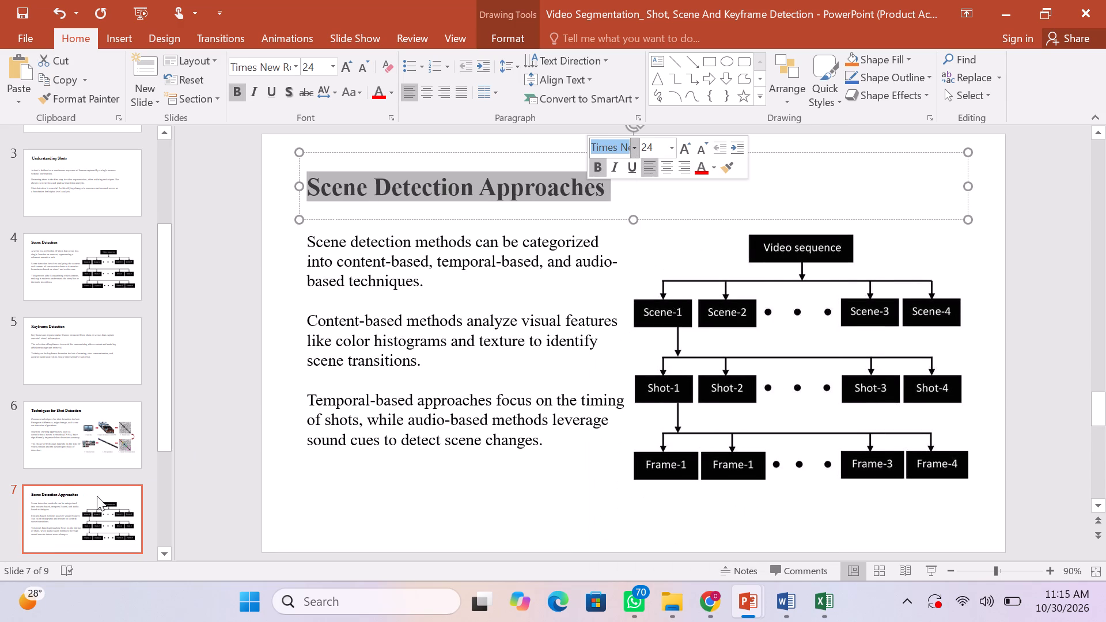
Delete the placeholder picture from slide 8, Importance of Keyframe Selection.
scroll(69, 509, down, 4)
click(83, 426)
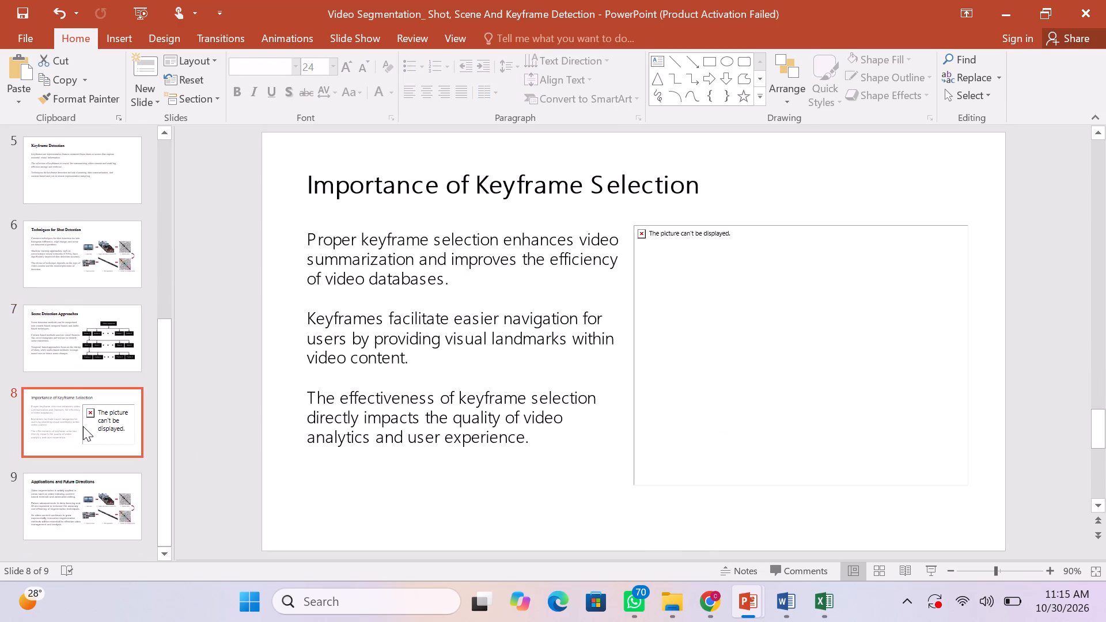
click(797, 344)
key(BackSpace)
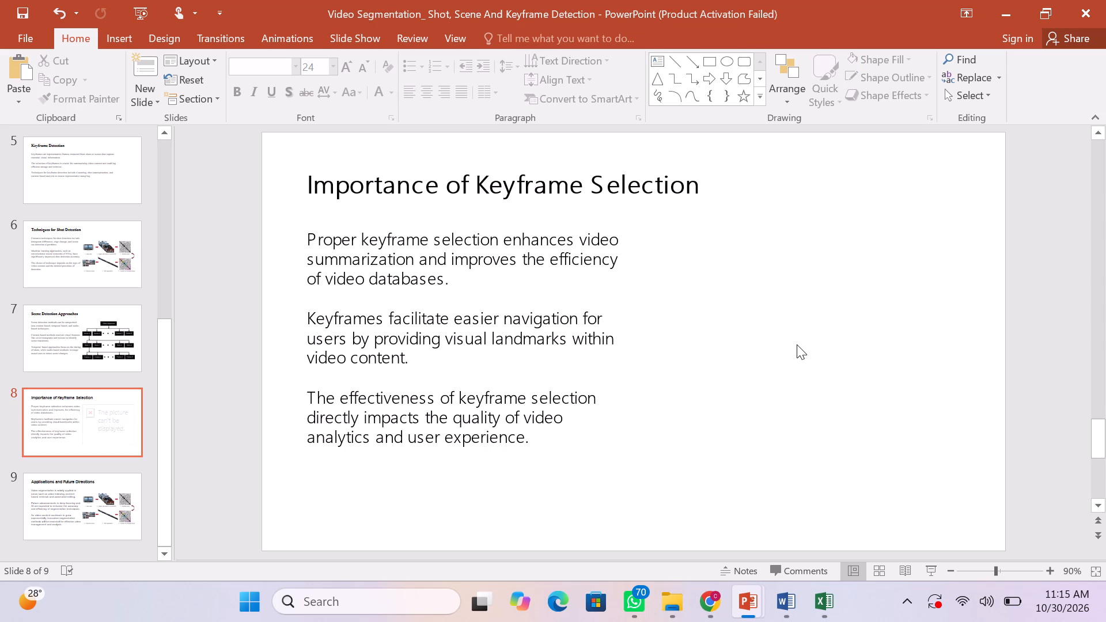
Widen the body text box on slide 8, Importance of Keyframe Selection, across the empty space beside the text.
click(546, 289)
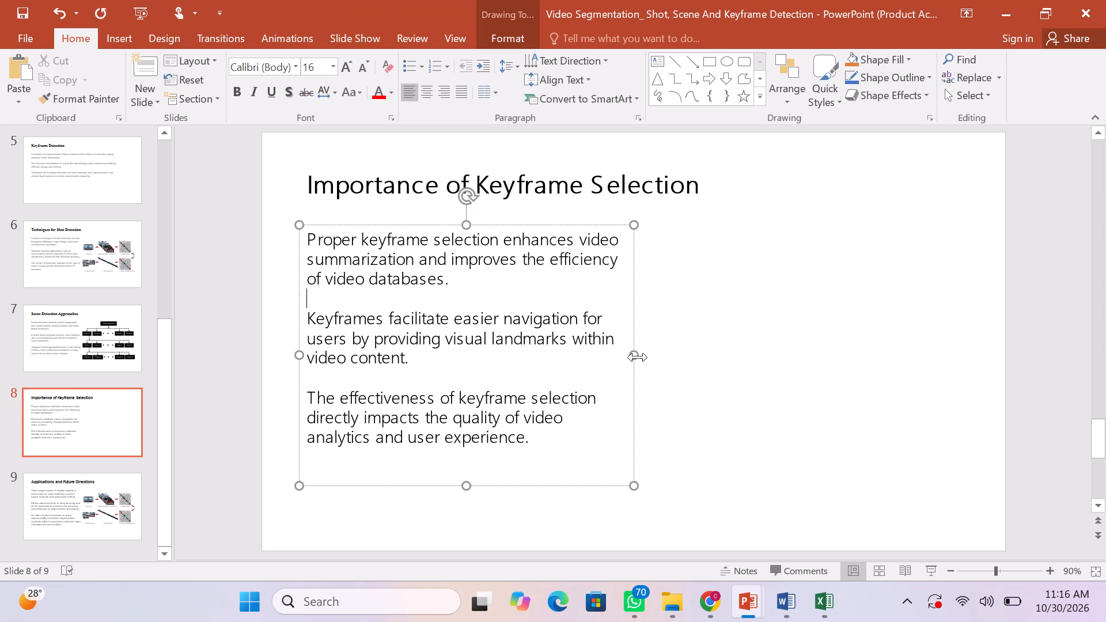
drag(638, 357, 902, 374)
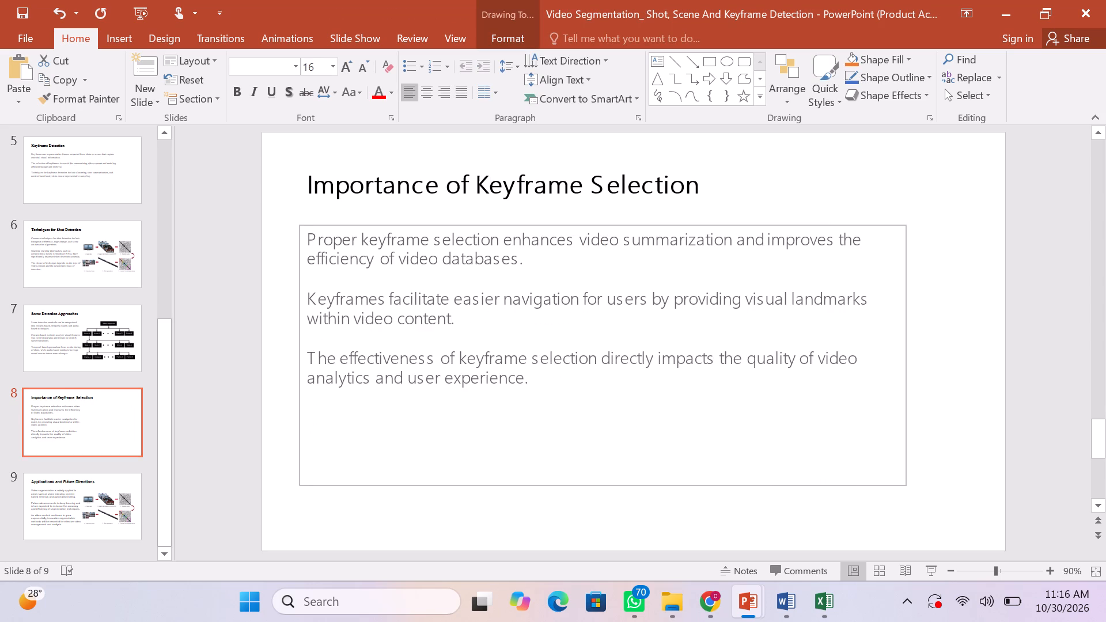
drag(902, 374, 859, 382)
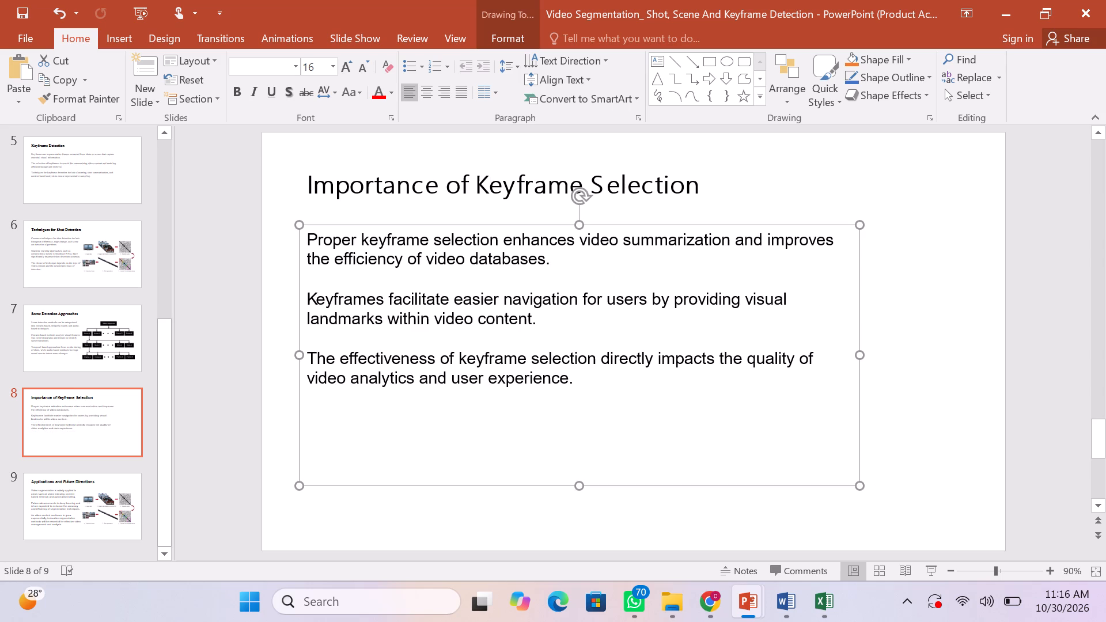
Set the body text and the title on slide 8, Importance of Keyframe Selection, to Times New Roman.
drag(308, 238, 596, 394)
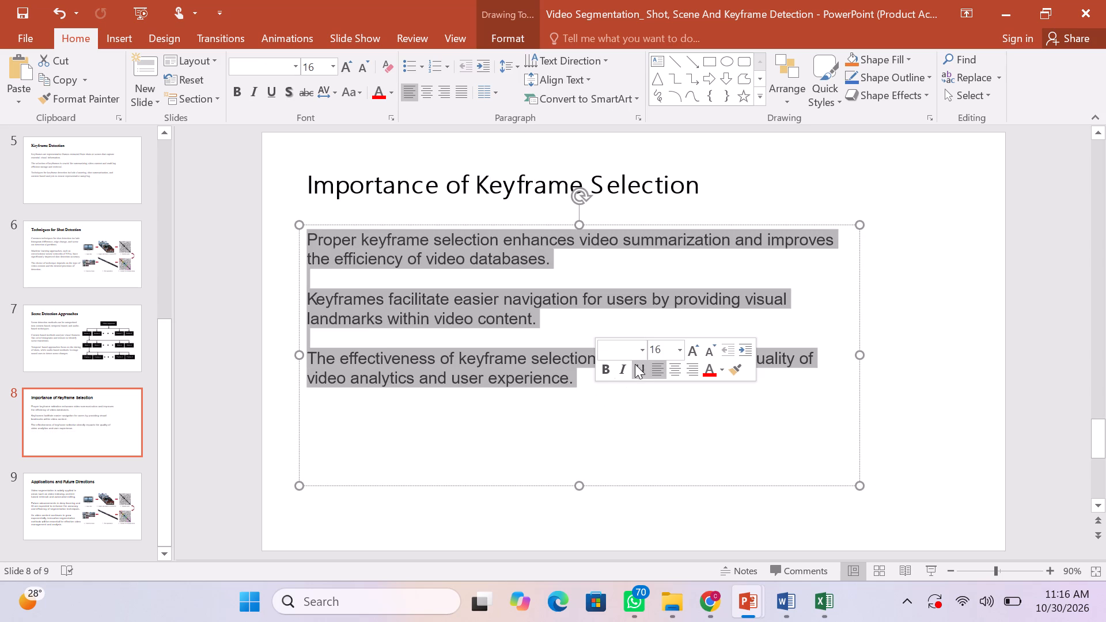
click(642, 351)
text(time)
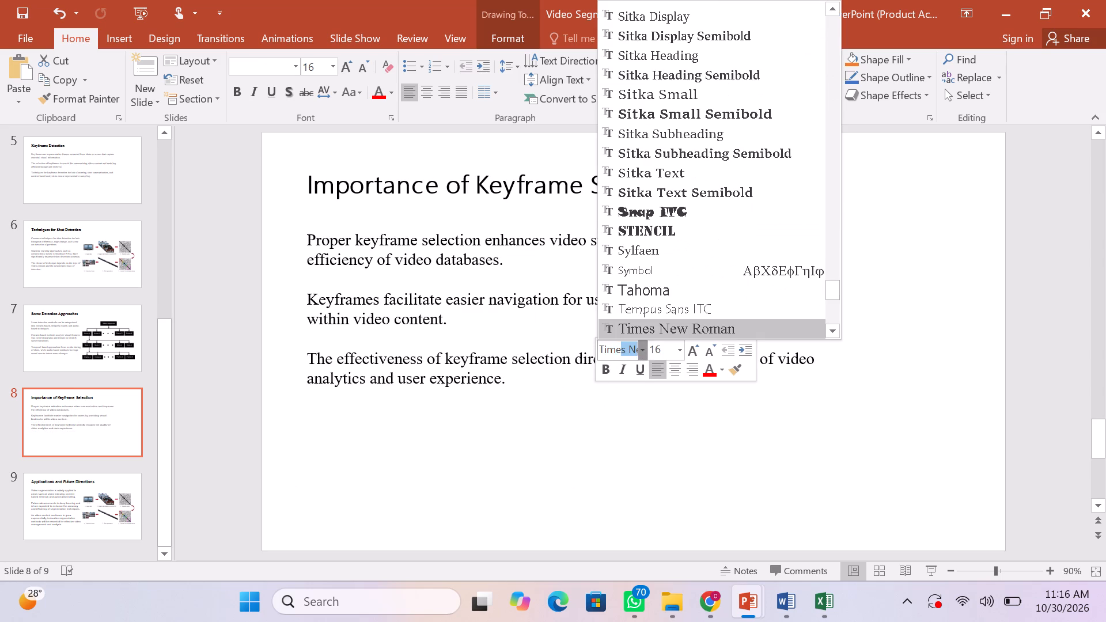
key(Return)
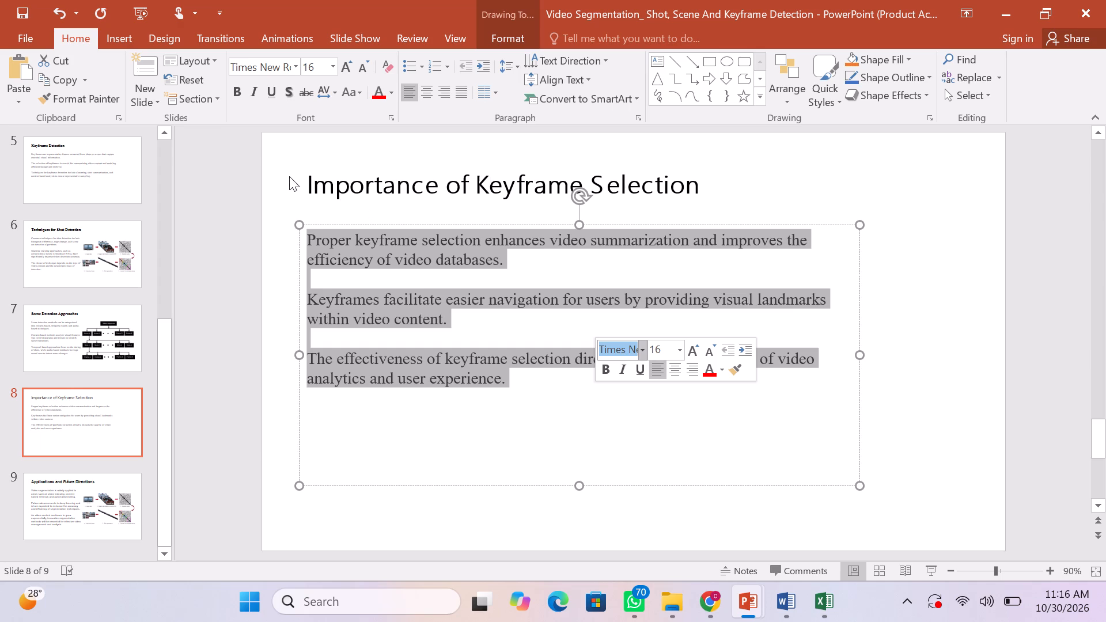
drag(309, 183, 687, 196)
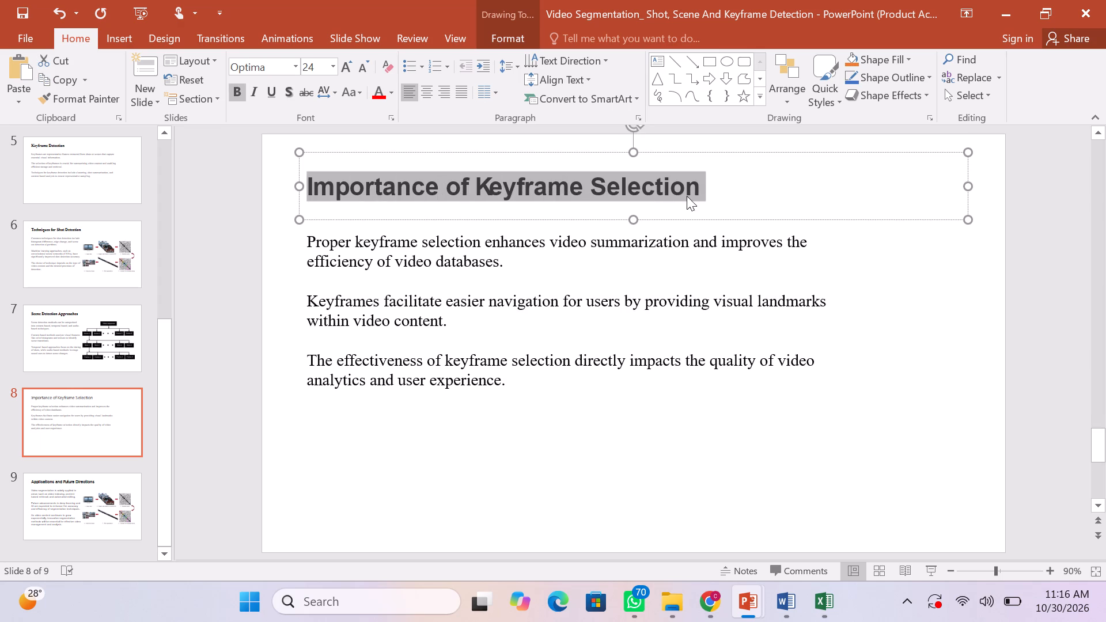
drag(687, 196, 697, 196)
click(744, 155)
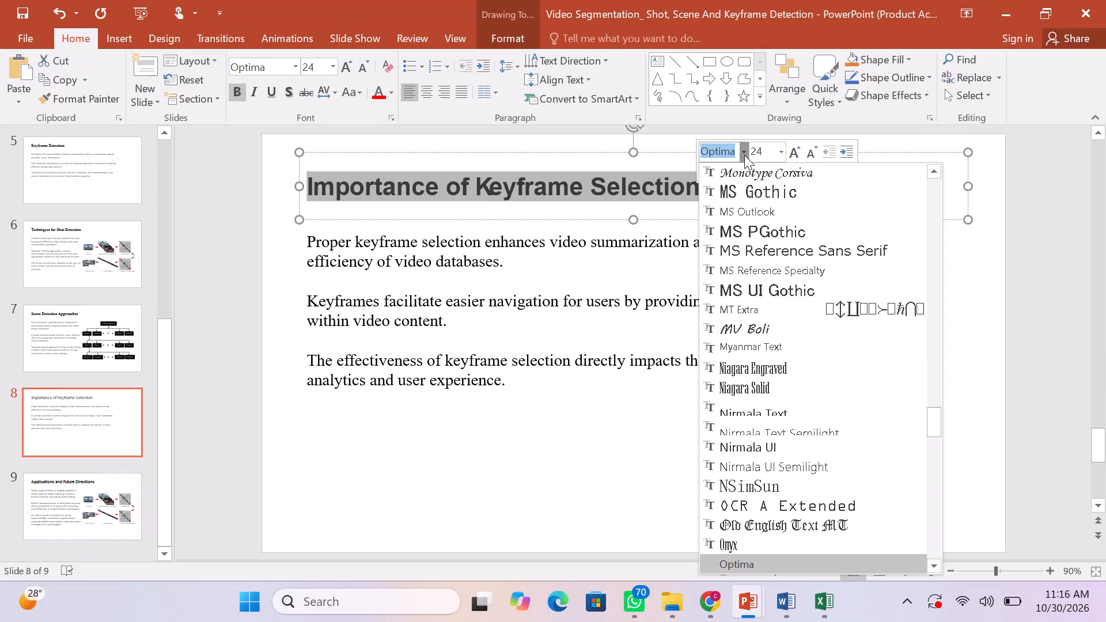
text(time)
key(Return)
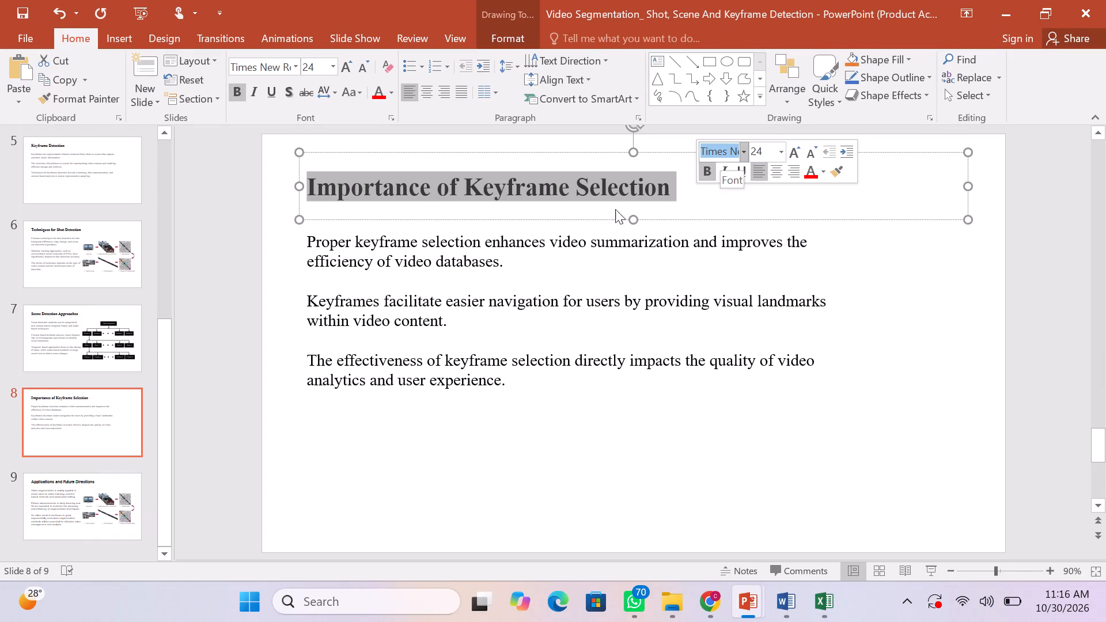
Set the body text and the title on slide 9, Applications and Future Directions, to Times New Roman.
click(73, 505)
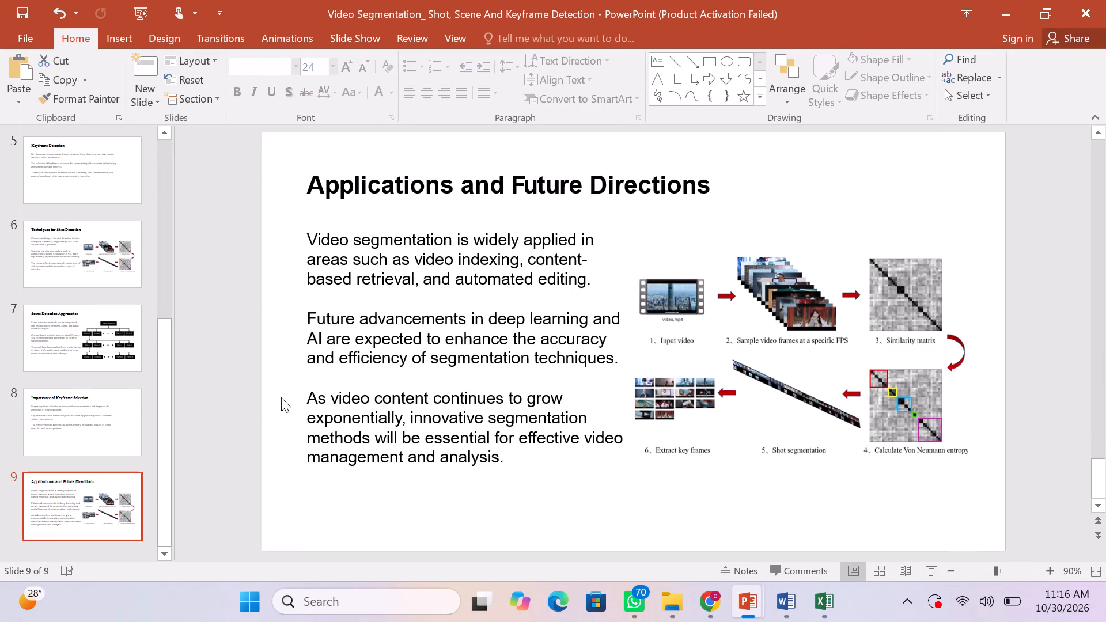
drag(308, 234, 503, 454)
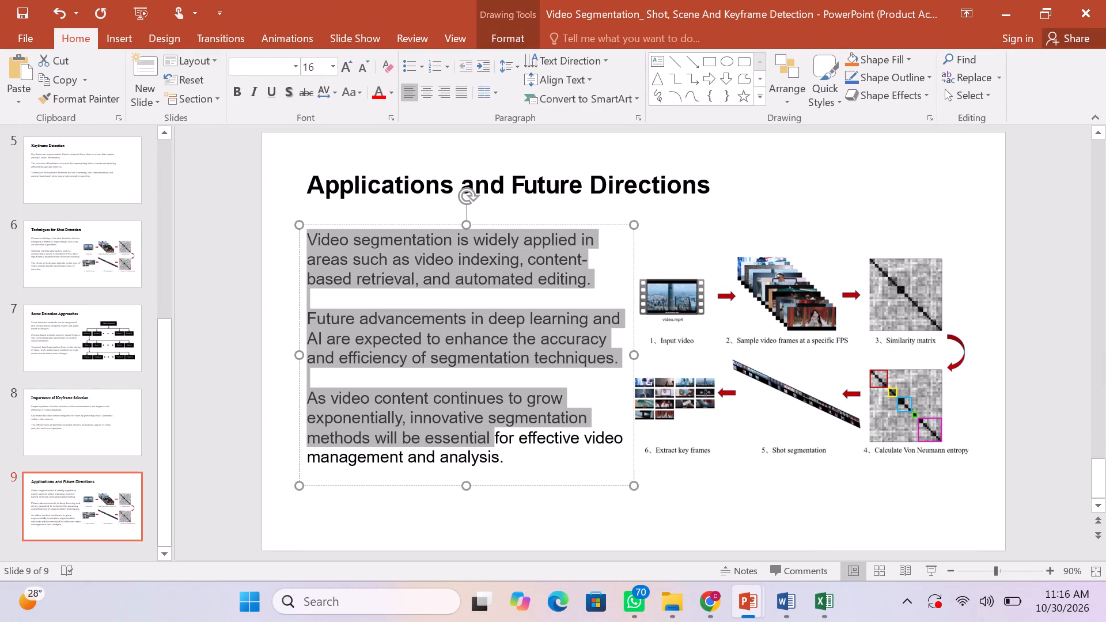
drag(503, 454, 507, 458)
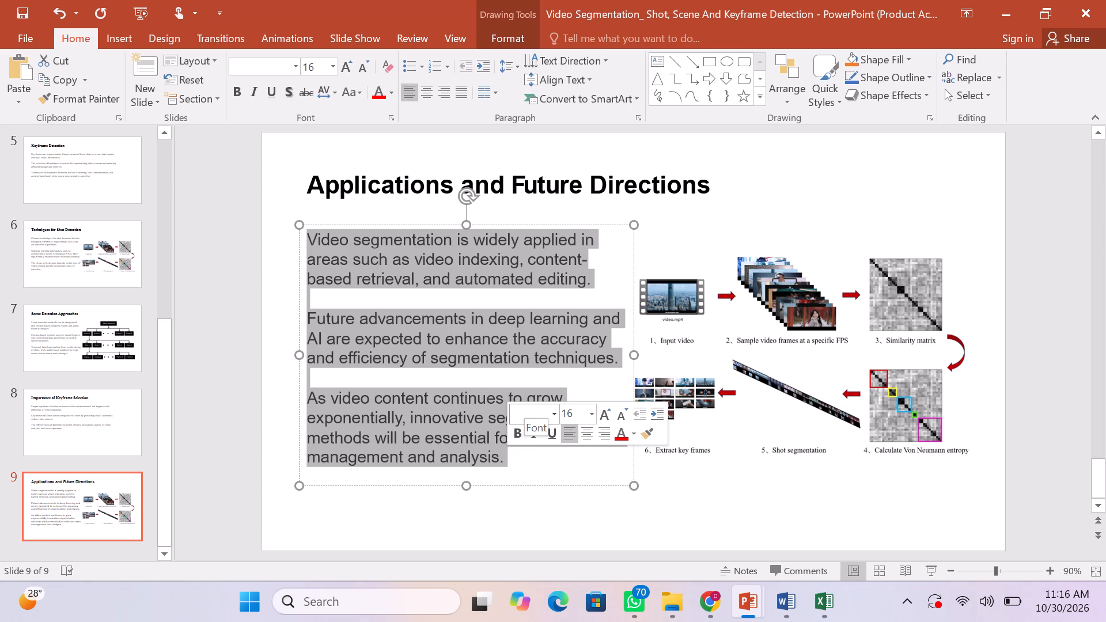
click(554, 416)
text(time)
key(Return)
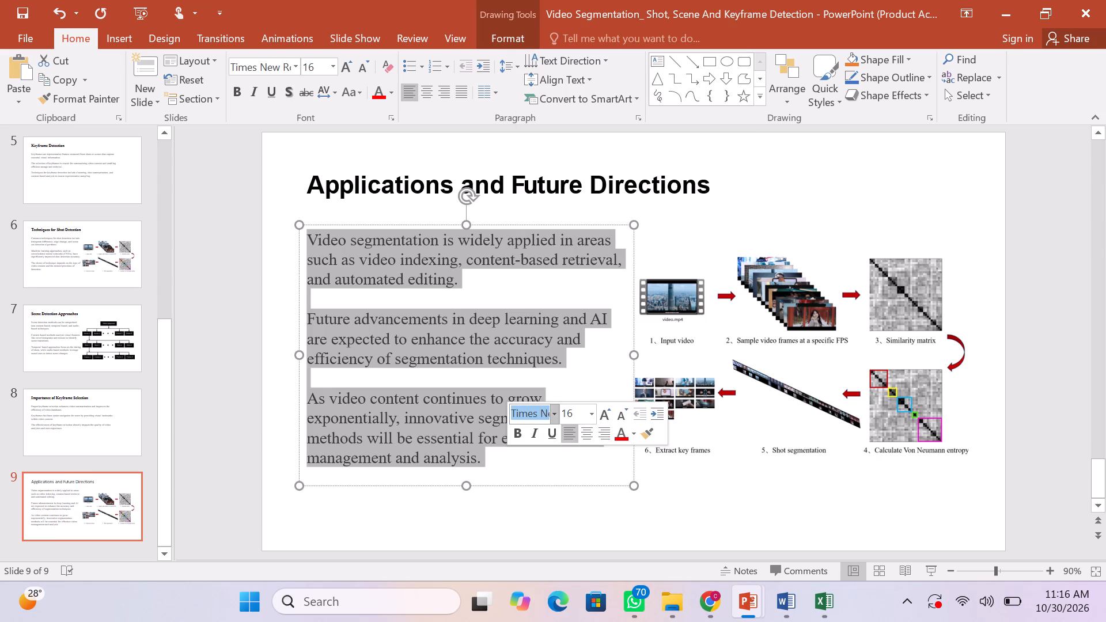
drag(308, 182, 652, 212)
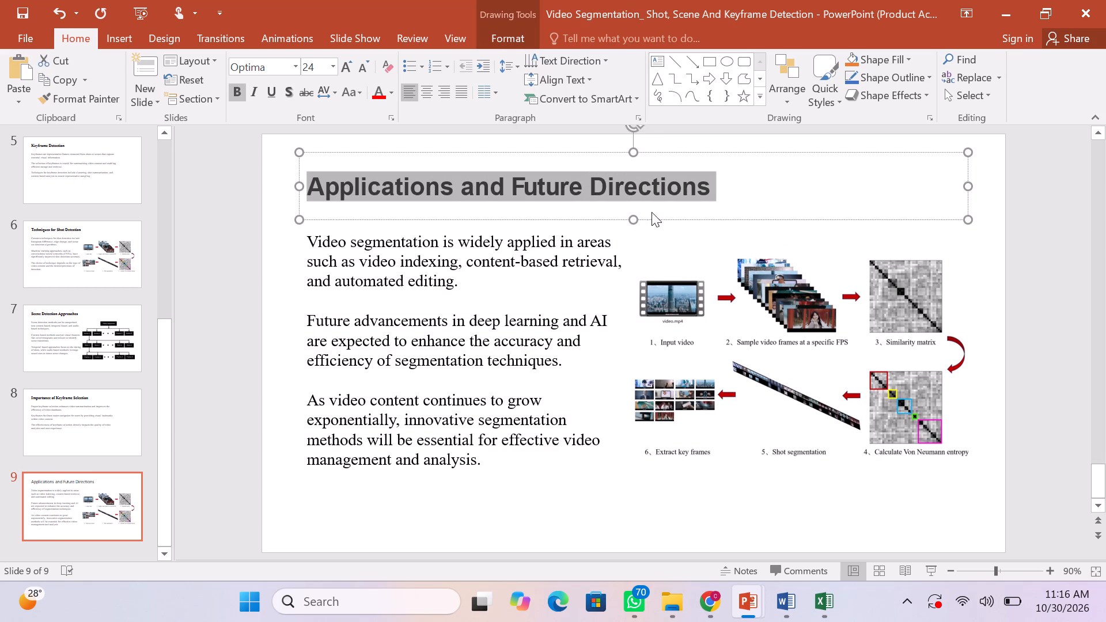
drag(652, 212, 700, 210)
click(744, 169)
text(time)
key(Return)
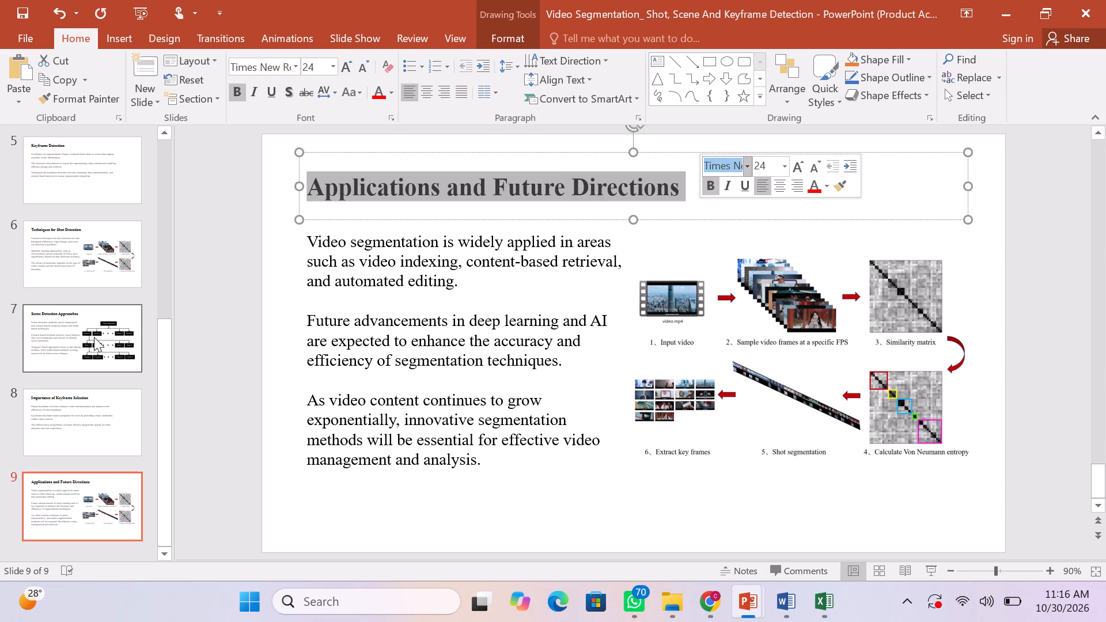
Go back to the title slide of the Video Segmentation deck.
scroll(94, 337, up, 6)
click(115, 145)
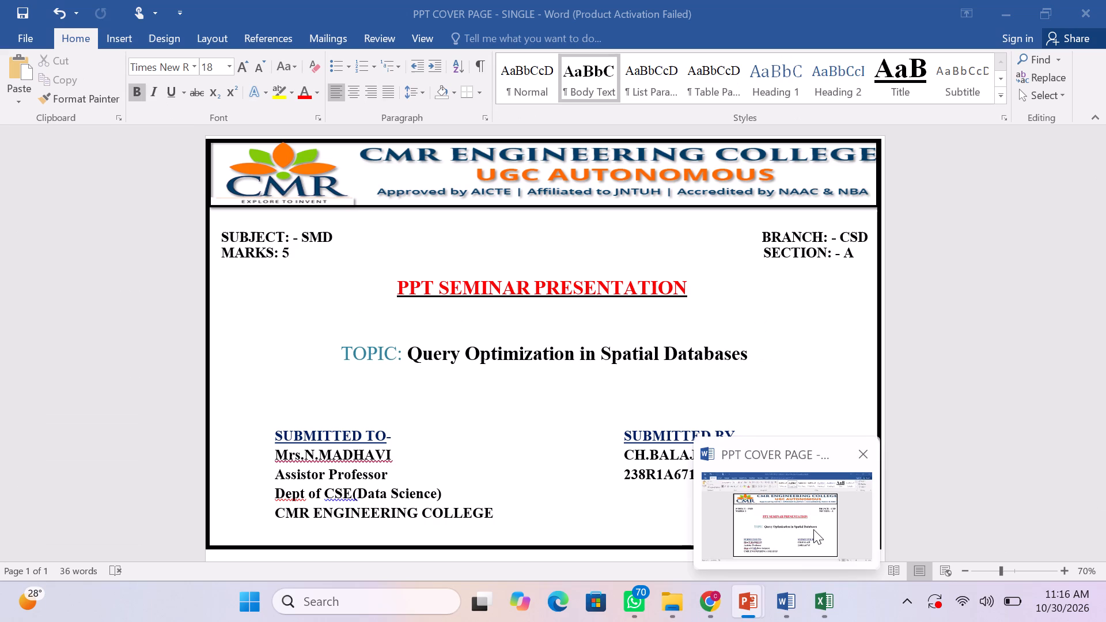
Switch to the Word cover page and replace the student's name under SUBMITTED BY with the other student's name.
click(813, 529)
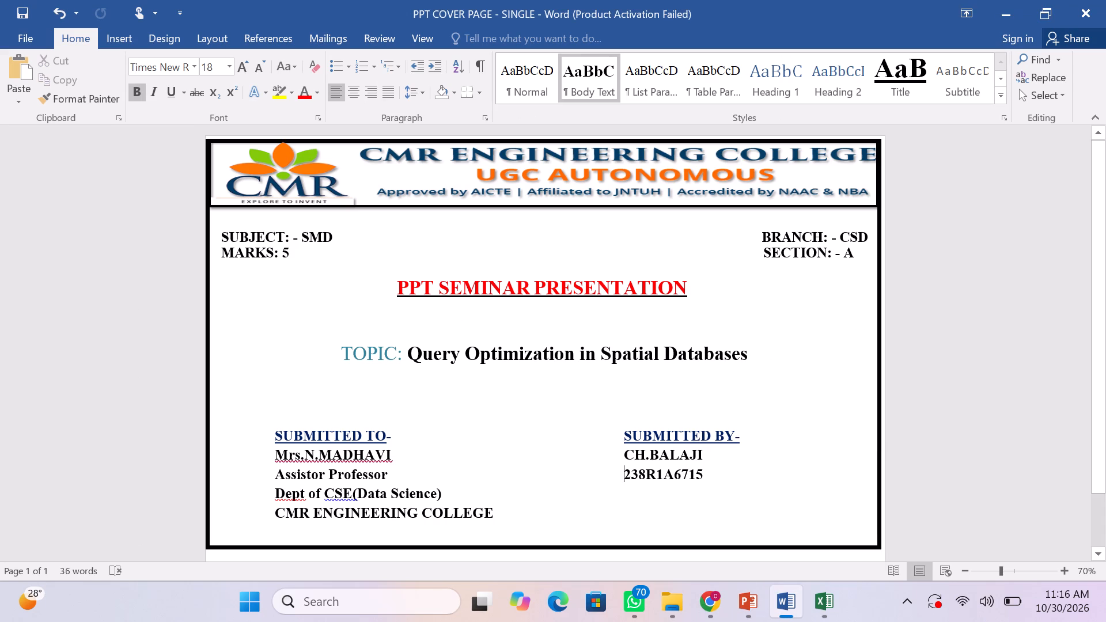
click(713, 454)
key(BackSpace)
key(BackSpace)
key(BackSpace)
key(BackSpace)
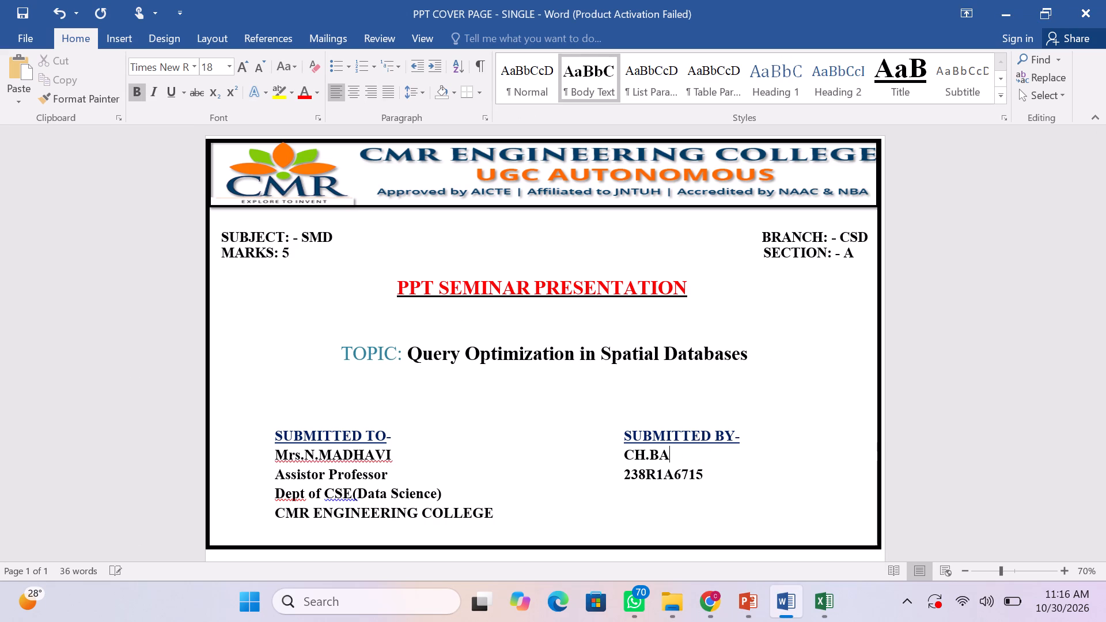
key(BackSpace)
key(BackSpace)
key(BackSpace)
key(BackSpace)
key(BackSpace)
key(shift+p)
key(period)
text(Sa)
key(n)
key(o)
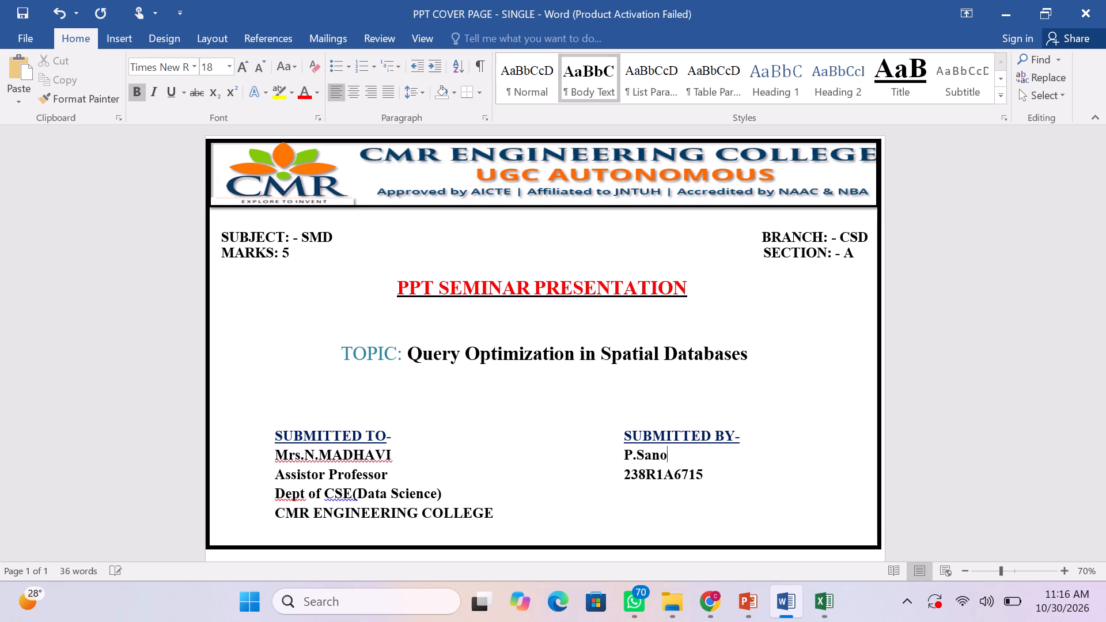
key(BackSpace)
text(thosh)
Replace the topic text after TOPIC: with the copied title "Video Segmentation: Shot, Scene and Keyframe Detection".
click(404, 351)
double_click(404, 351)
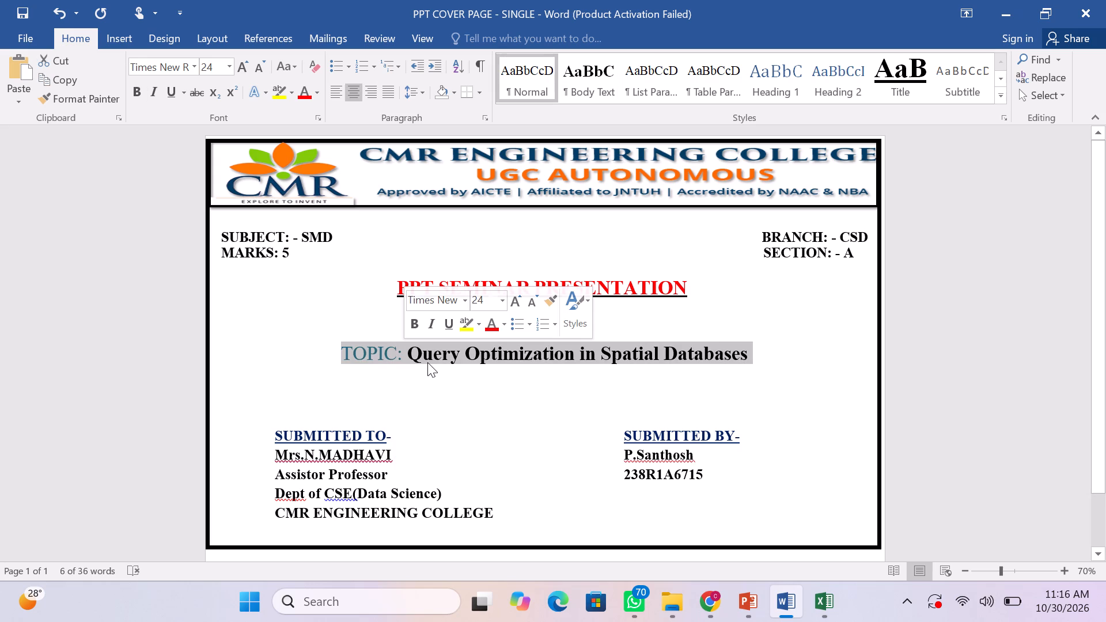
click(426, 363)
drag(408, 351, 723, 366)
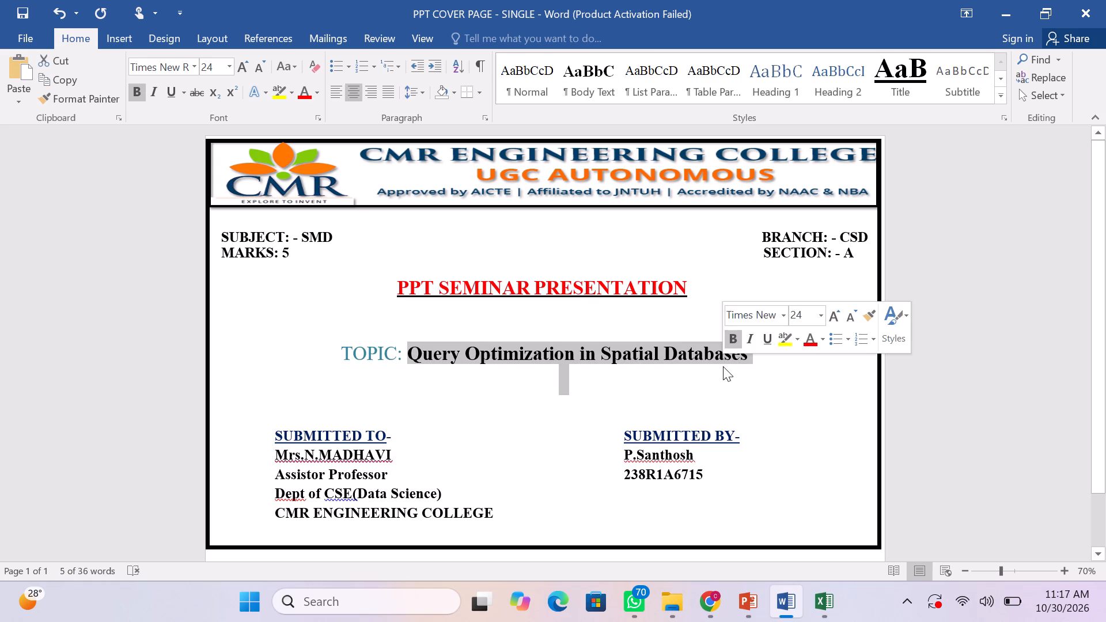
key(BackSpace)
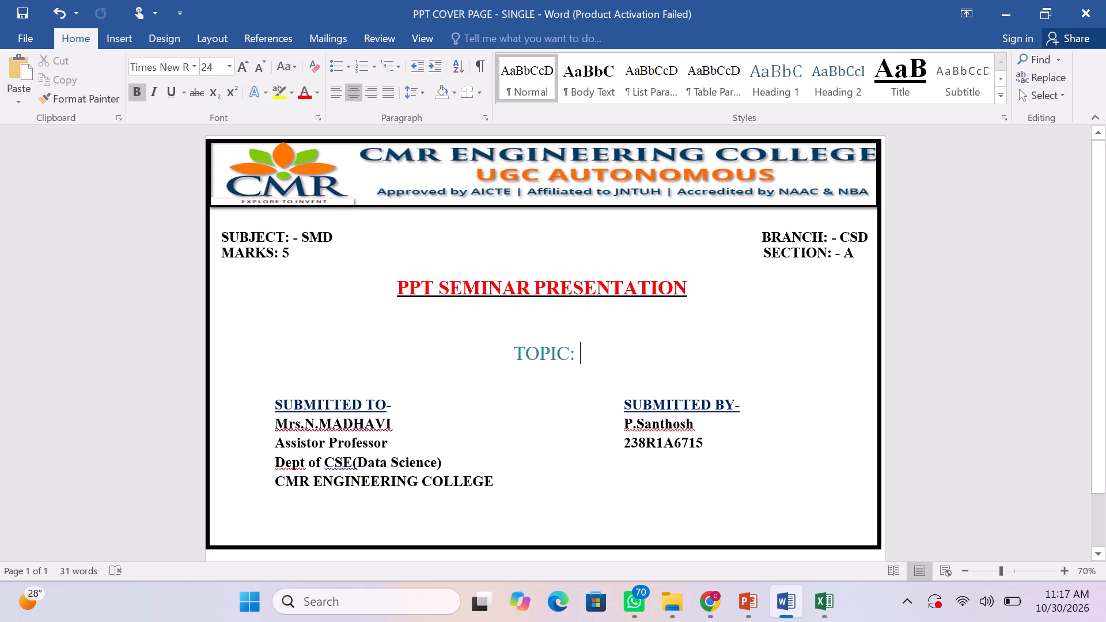
key(ctrl+v)
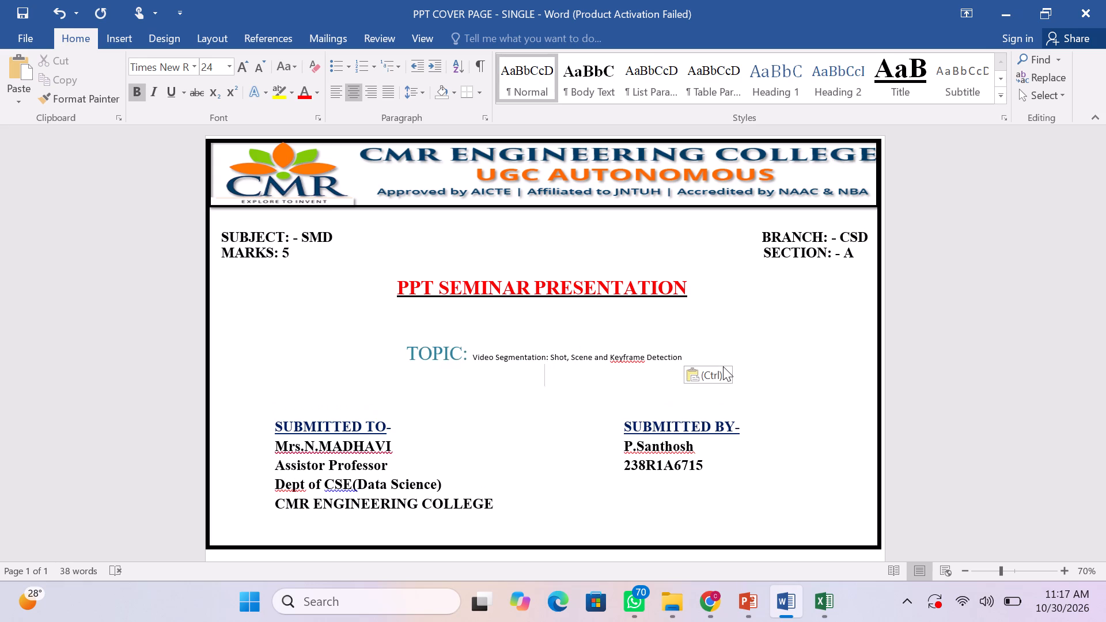
Set the font of the new topic title on the cover page to Times New Roman.
drag(473, 355, 684, 358)
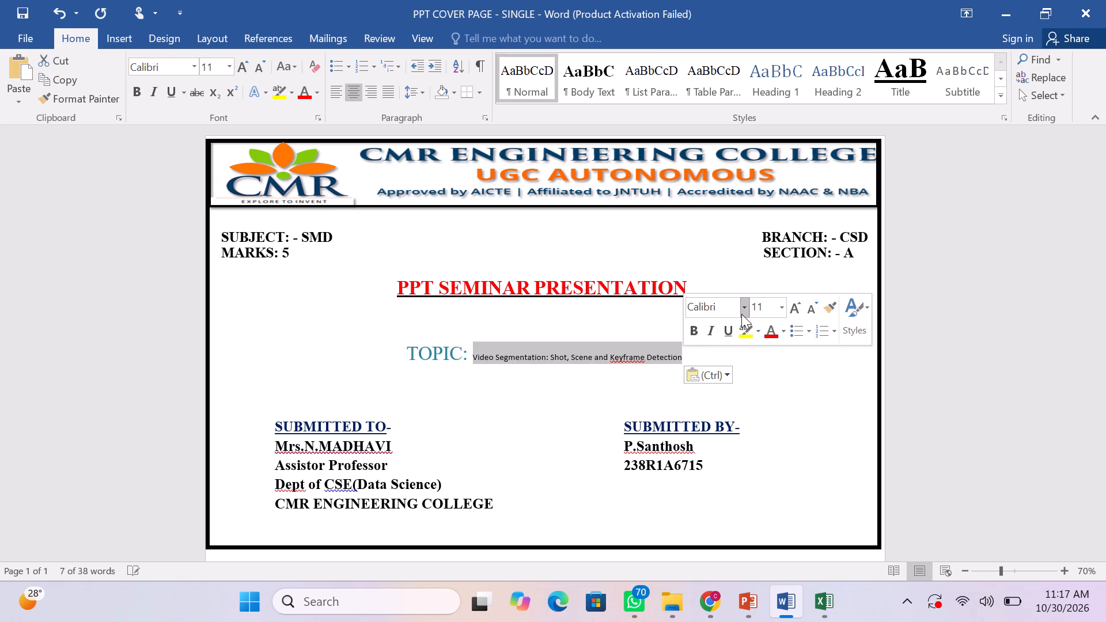
click(741, 308)
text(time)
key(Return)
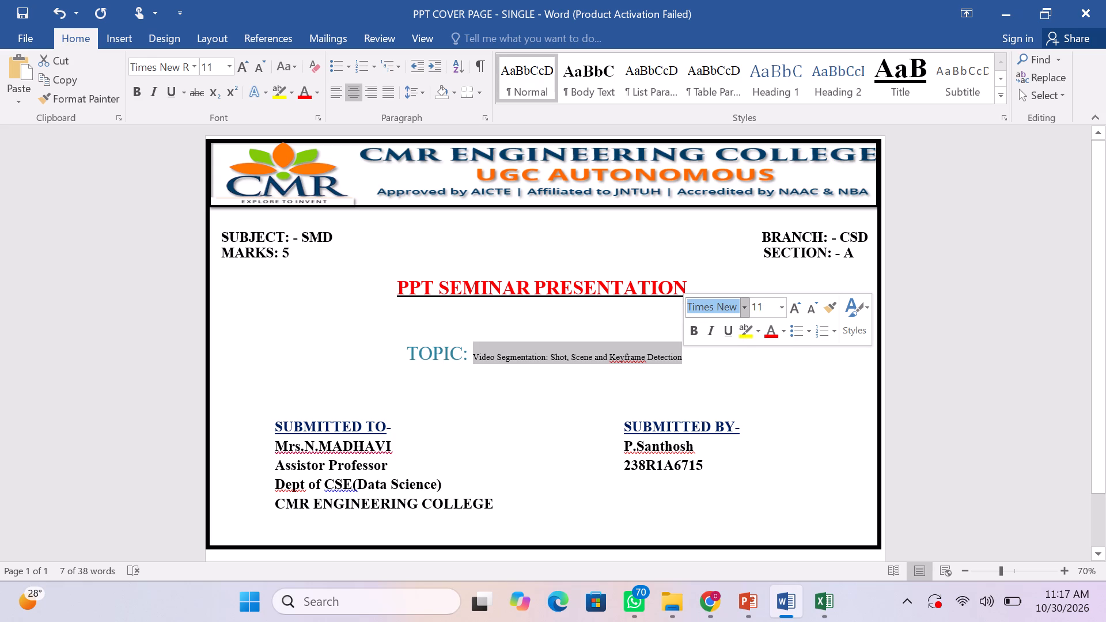
In the Word cover page, set the topic title "Video Segmentation: Shot, Scene and Keyframe Detection" to size 24 and bold.
double_click(791, 396)
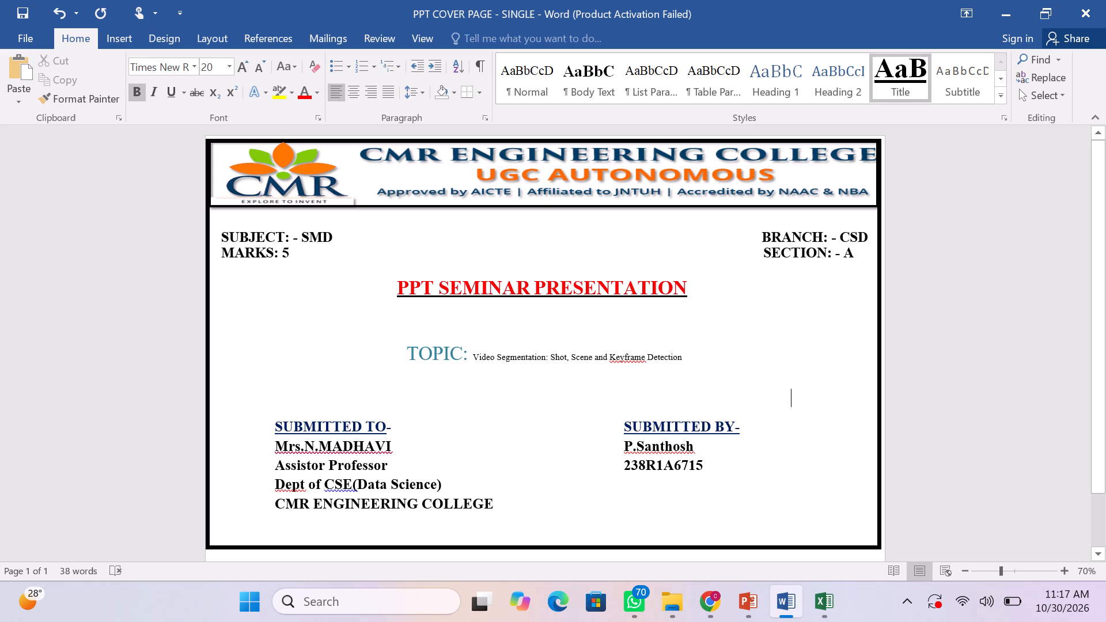
drag(471, 355, 512, 354)
drag(512, 354, 681, 365)
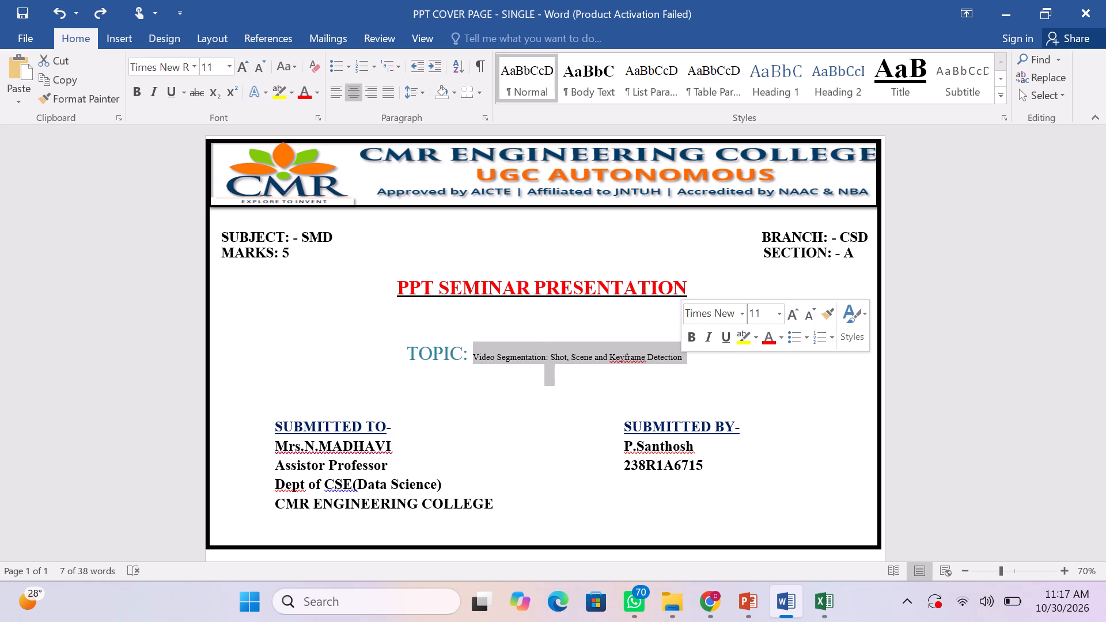
click(782, 315)
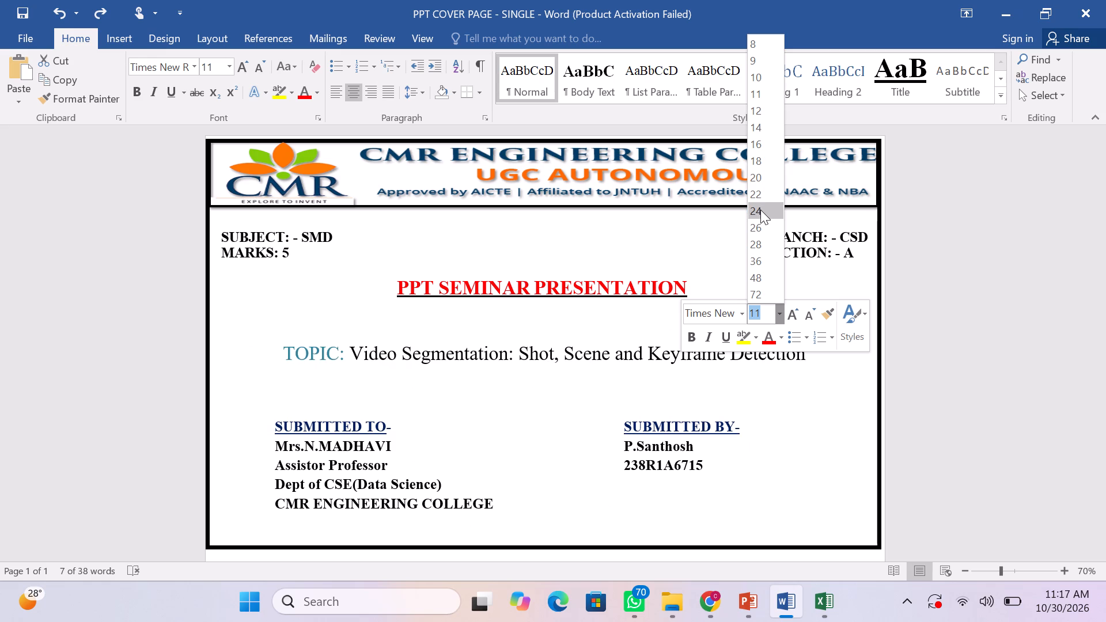
click(760, 210)
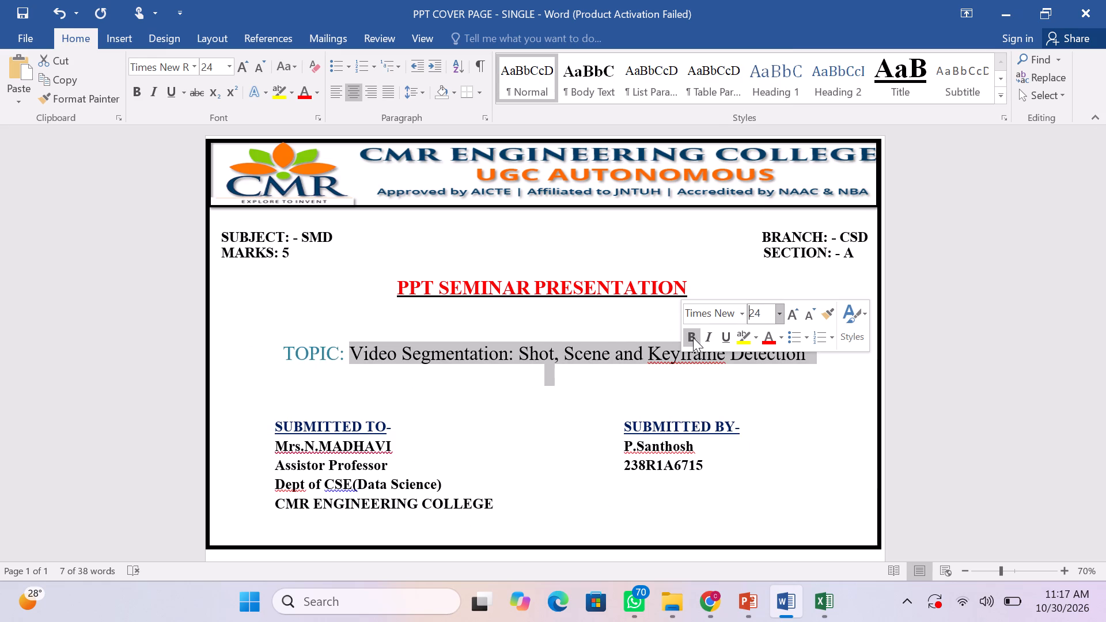
click(693, 337)
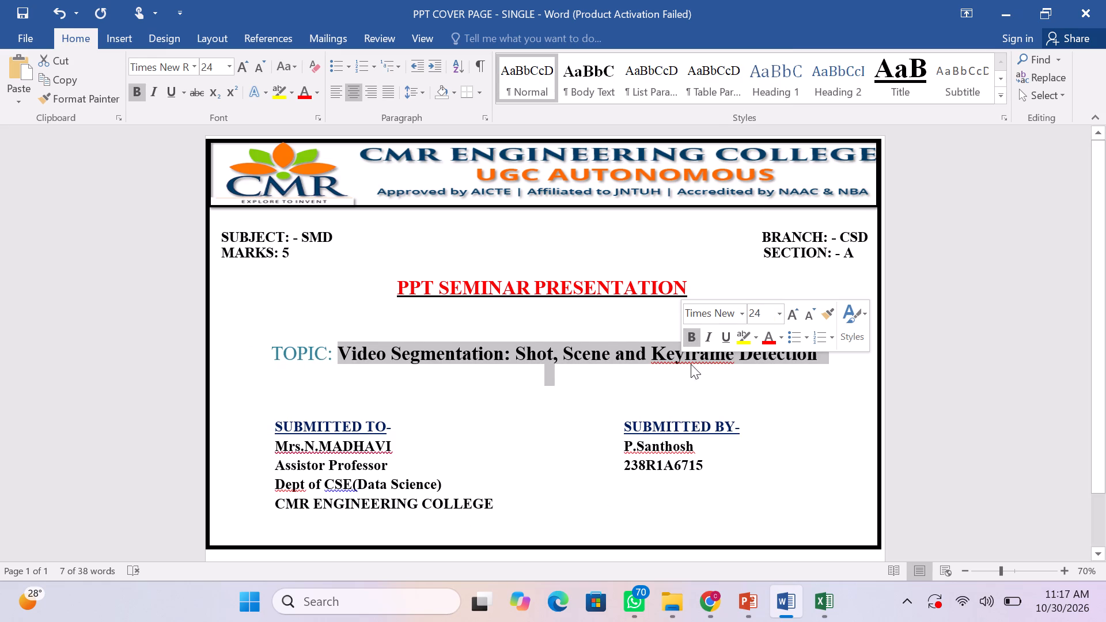
click(573, 404)
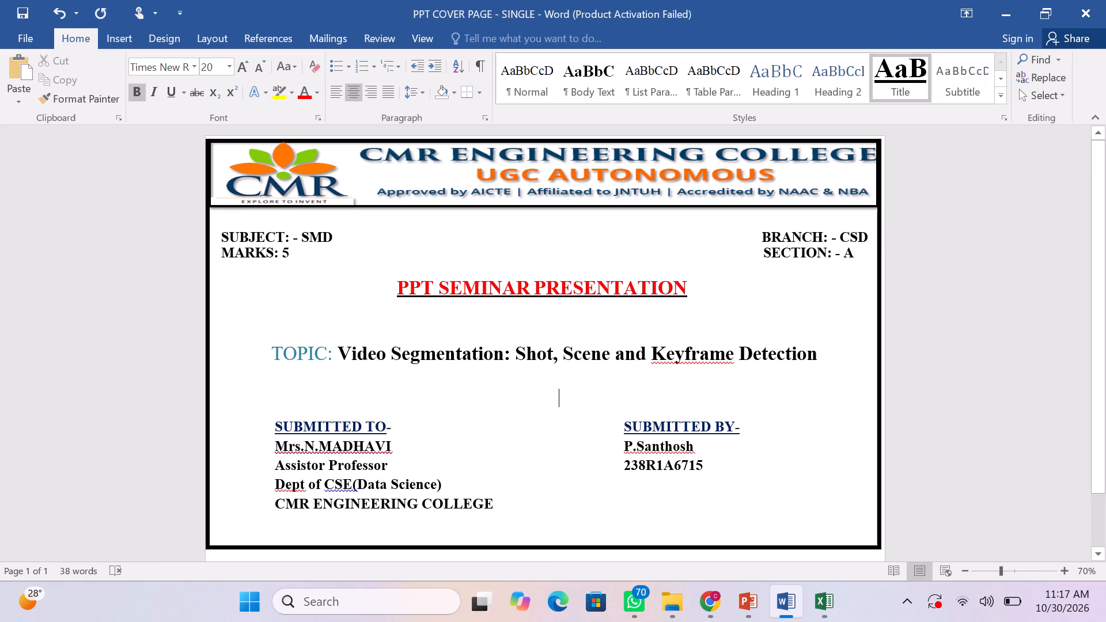
Capture a screenshot of the whole cover page, from its upper border to its lower border.
key(Print)
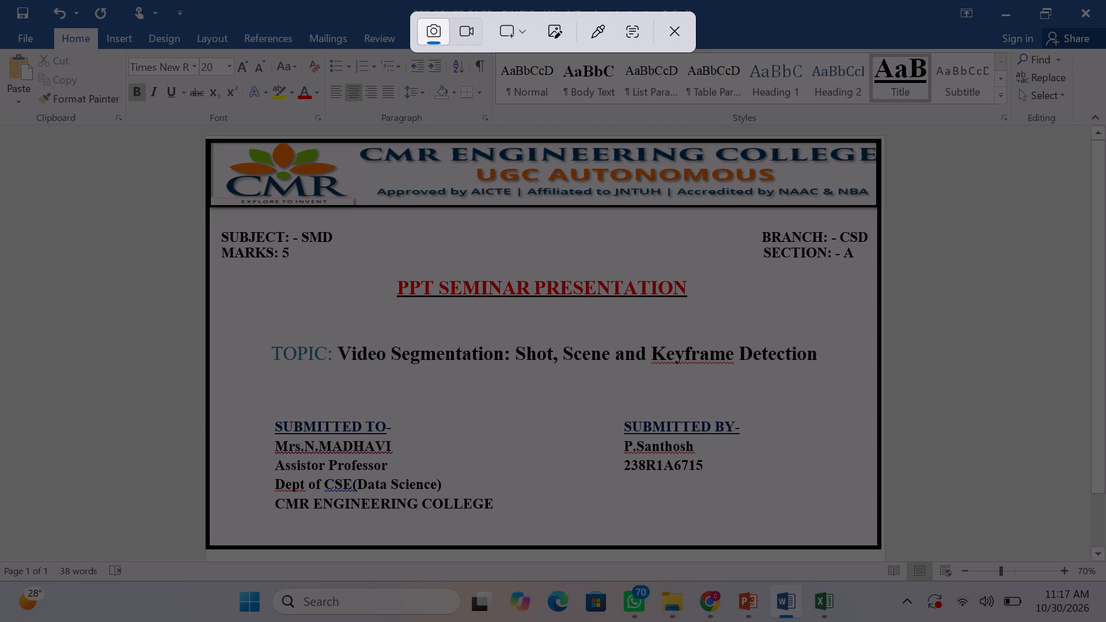
drag(206, 138, 252, 186)
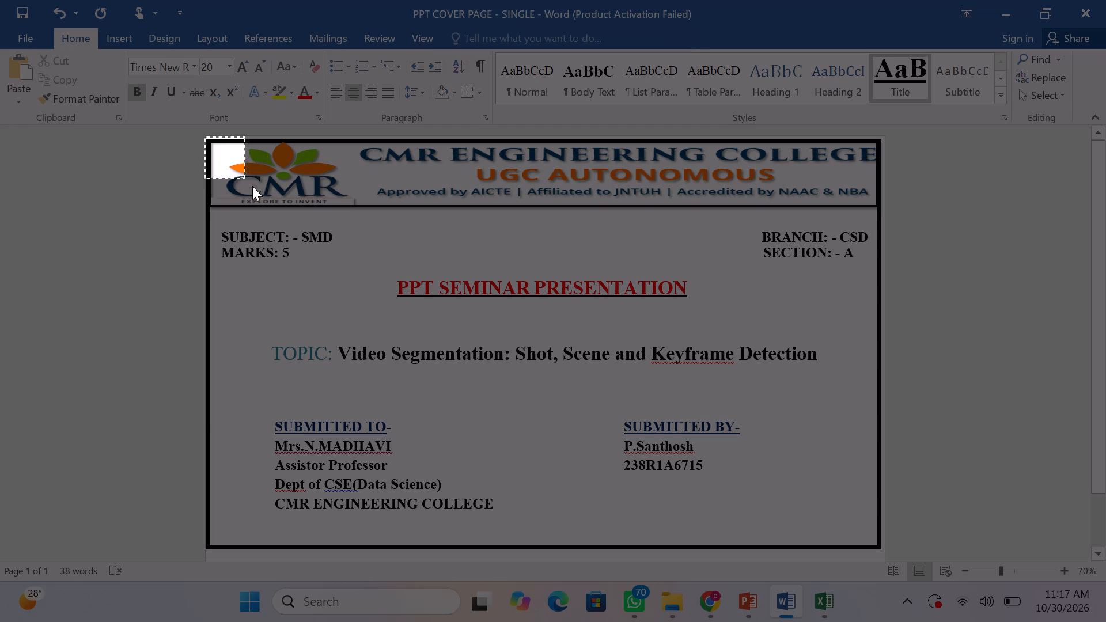
drag(252, 186, 606, 594)
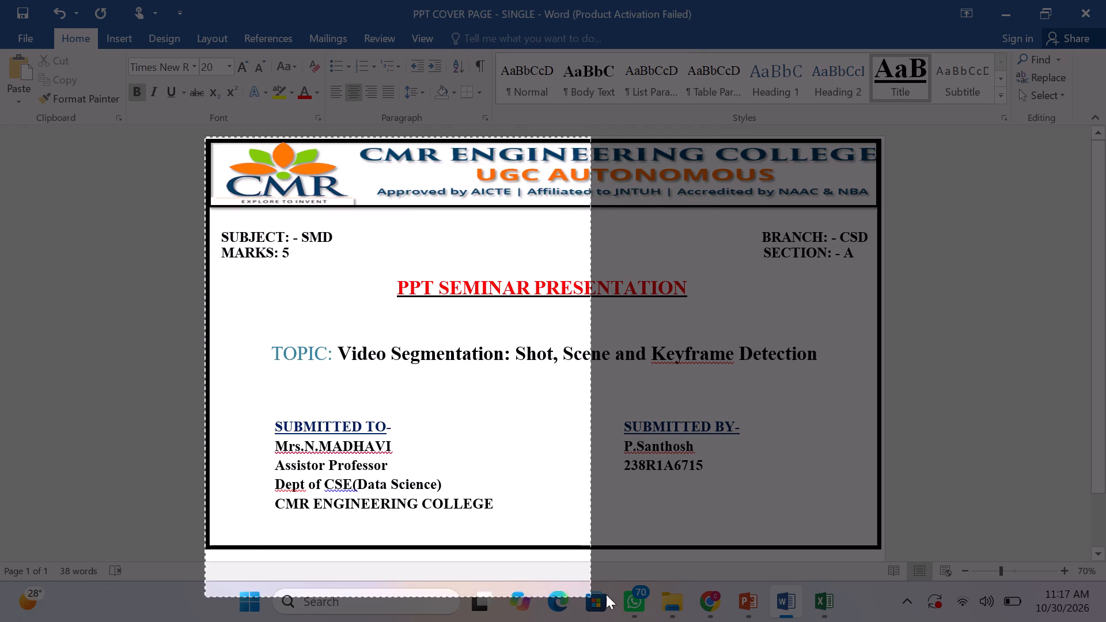
drag(606, 594, 893, 547)
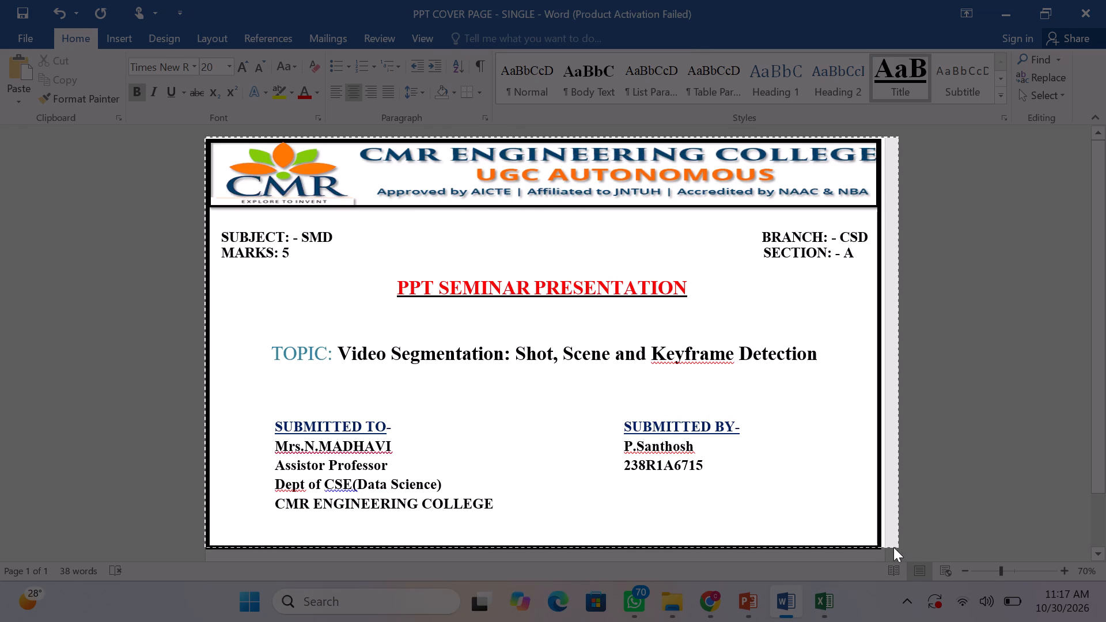
drag(893, 547, 884, 551)
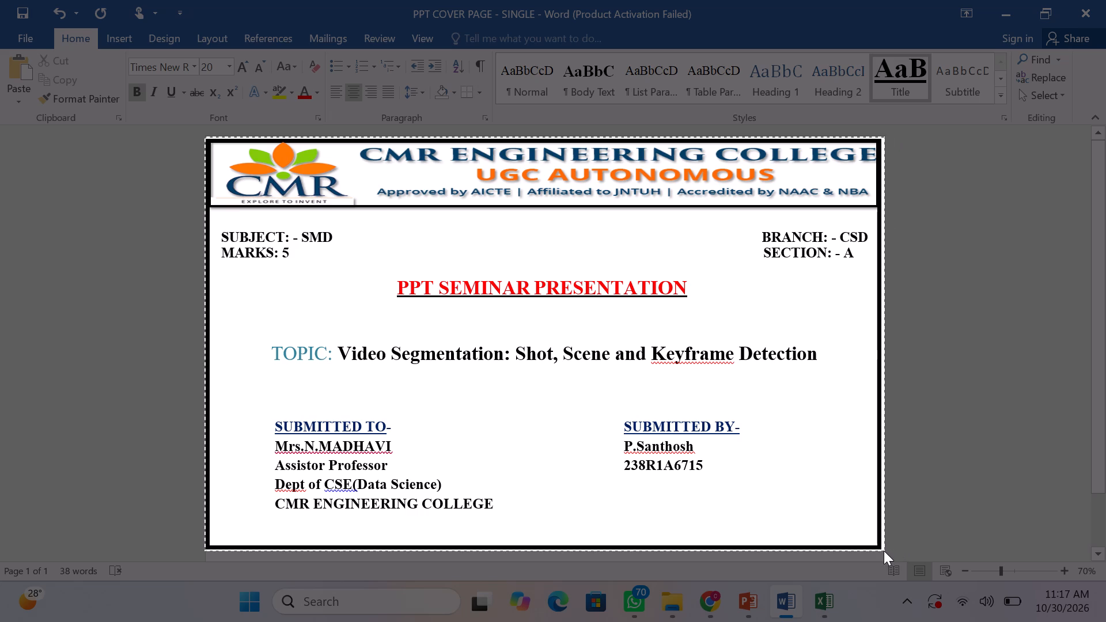
drag(884, 551, 887, 551)
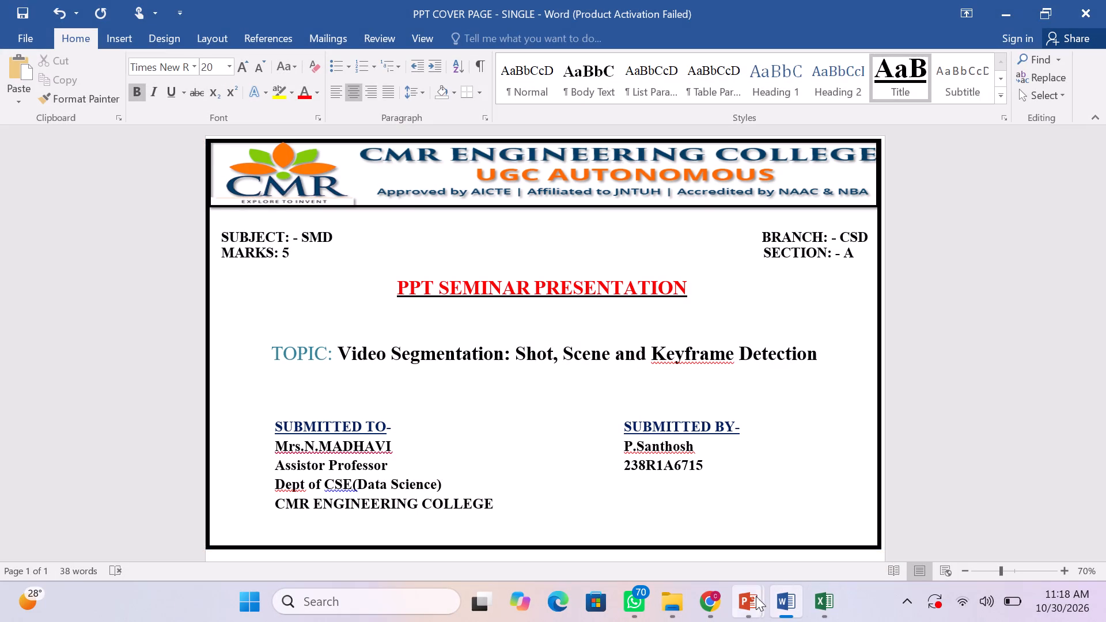
Switch to the Video Segmentation deck in PowerPoint and replace slide 1's title text with the captured cover page image.
click(749, 600)
click(849, 522)
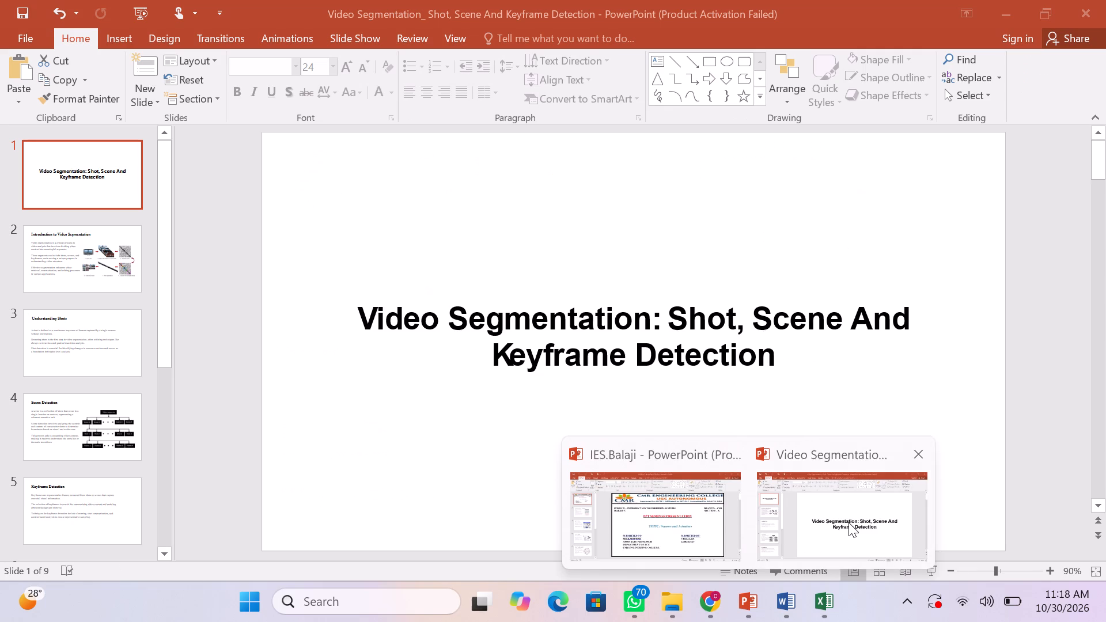
drag(358, 315, 721, 354)
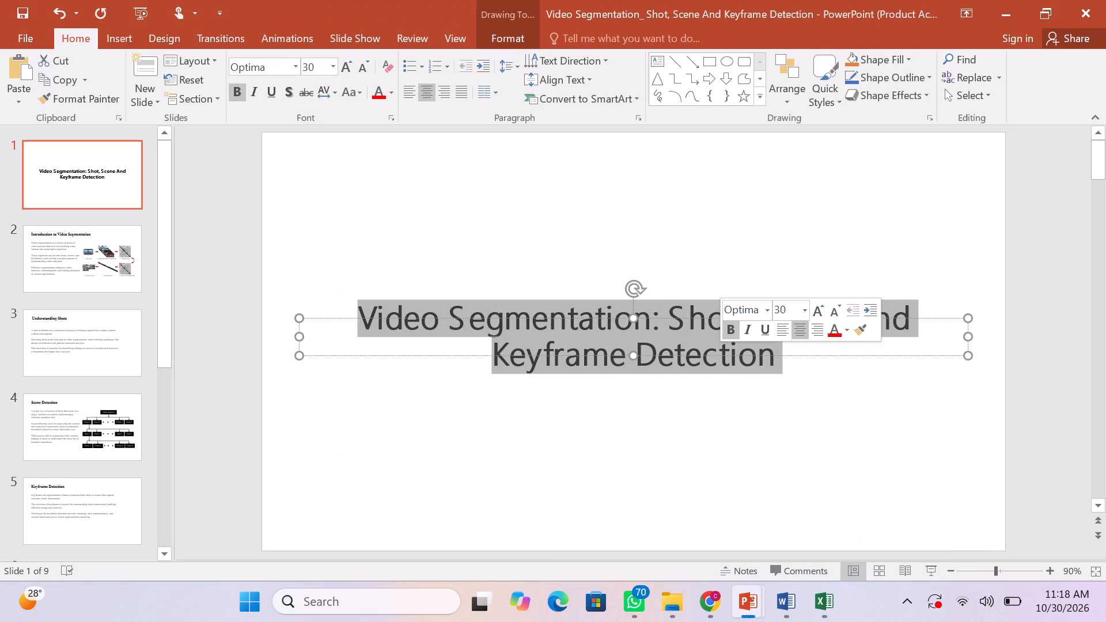
key(BackSpace)
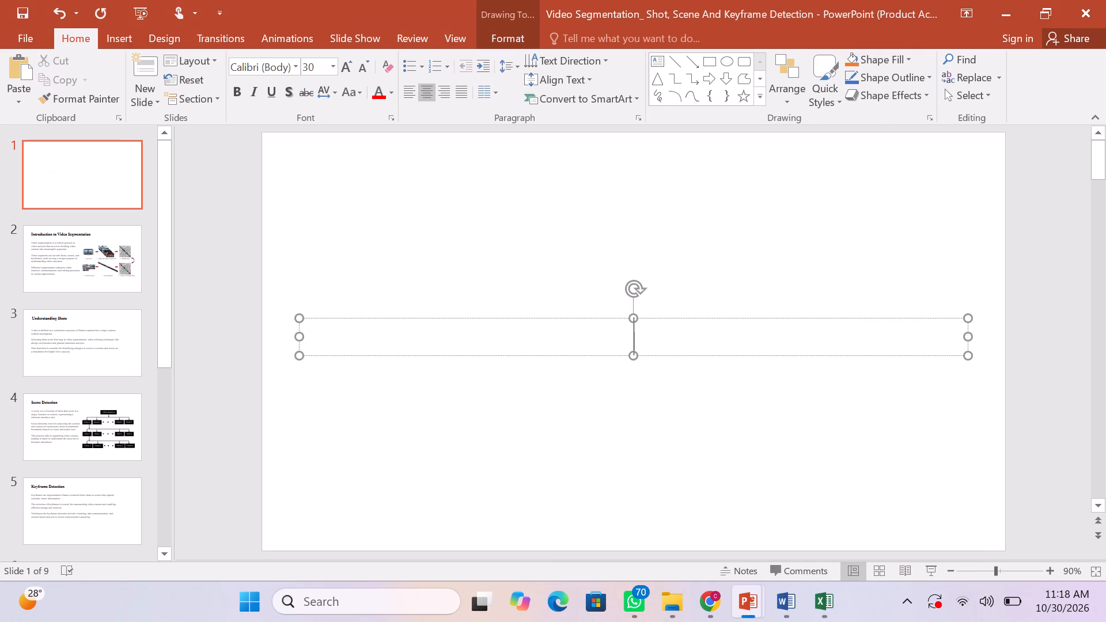
key(ctrl+v)
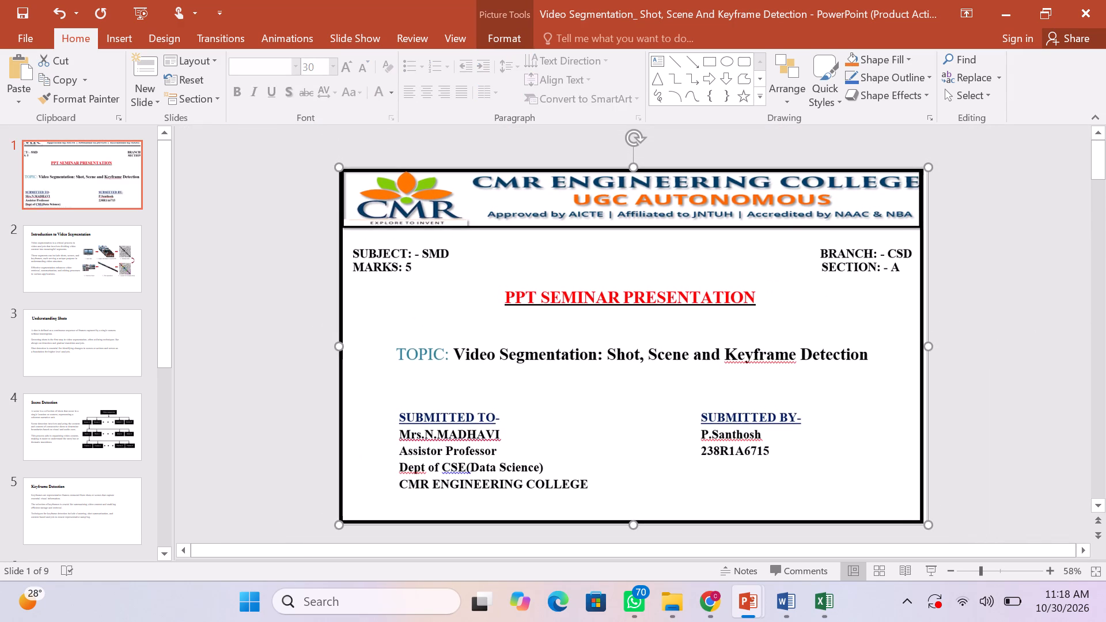
Resize the cover page picture on slide 1 so that all four edges match the slide's borders.
drag(634, 522, 633, 449)
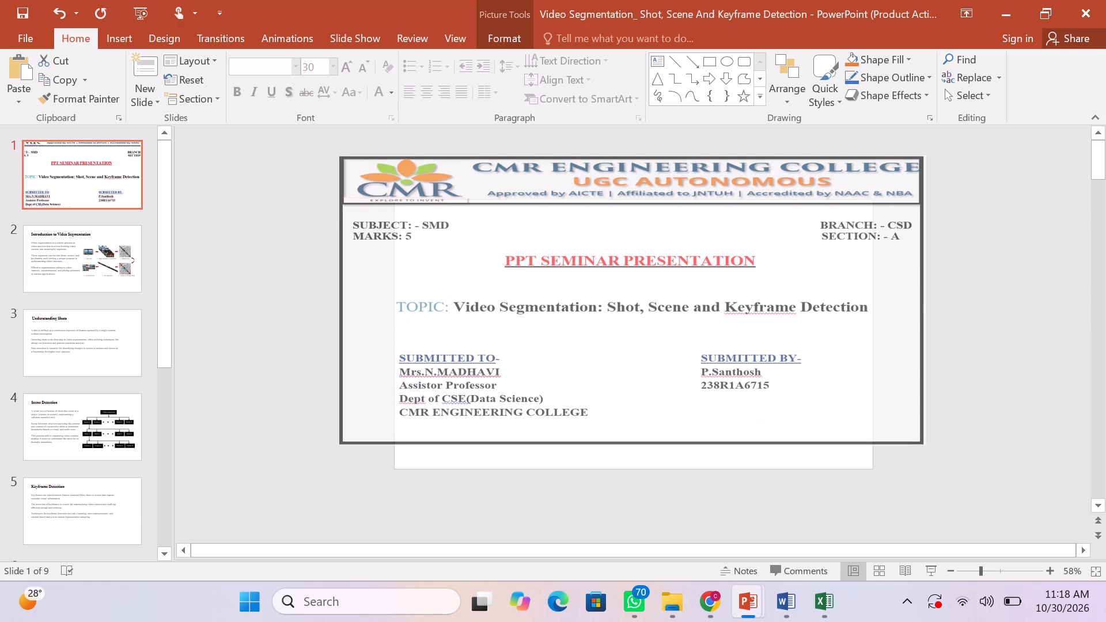
drag(633, 449, 636, 463)
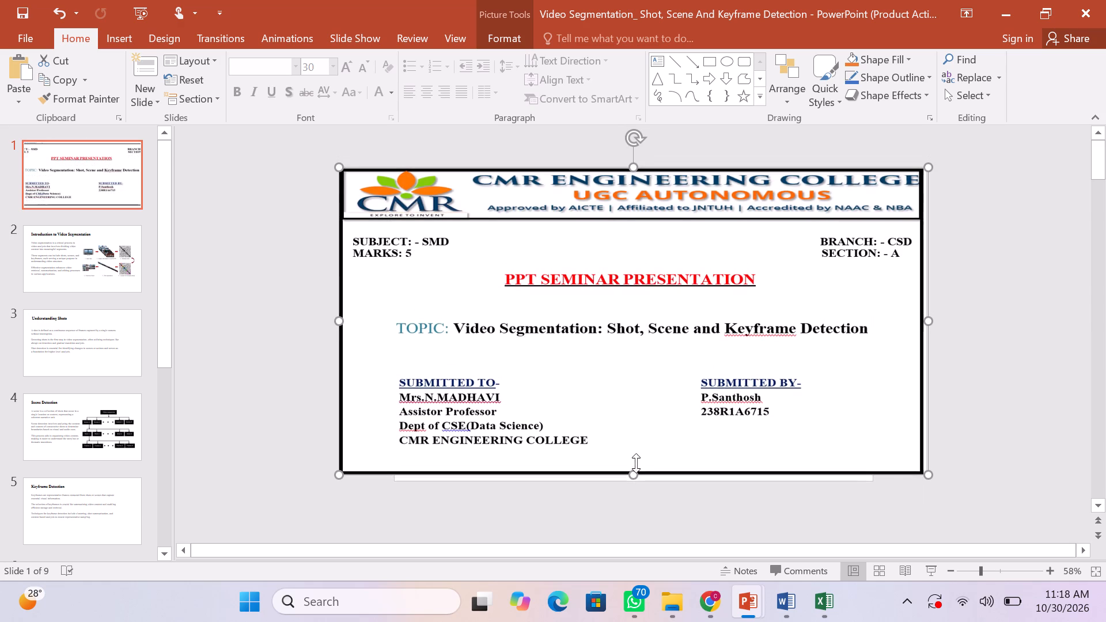
drag(927, 320, 873, 331)
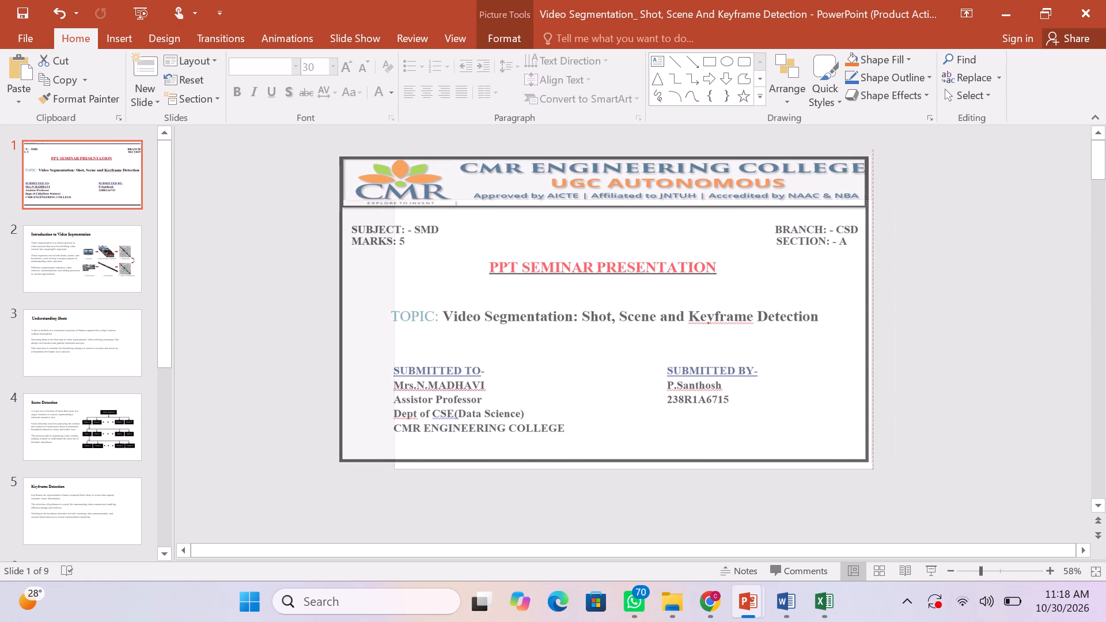
drag(873, 331, 877, 336)
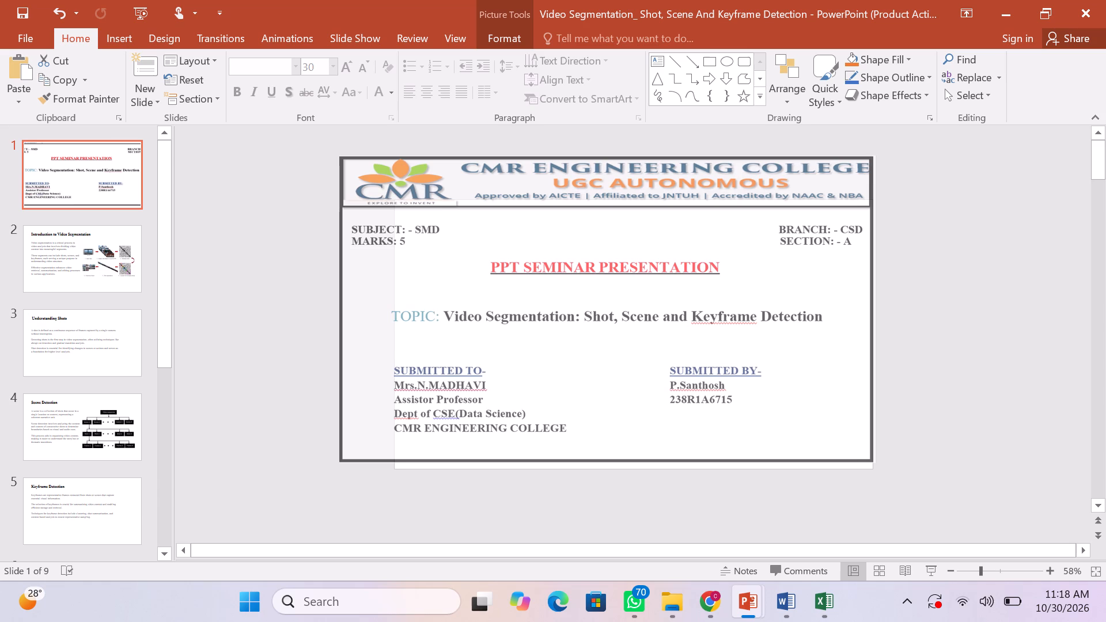
drag(877, 336, 876, 337)
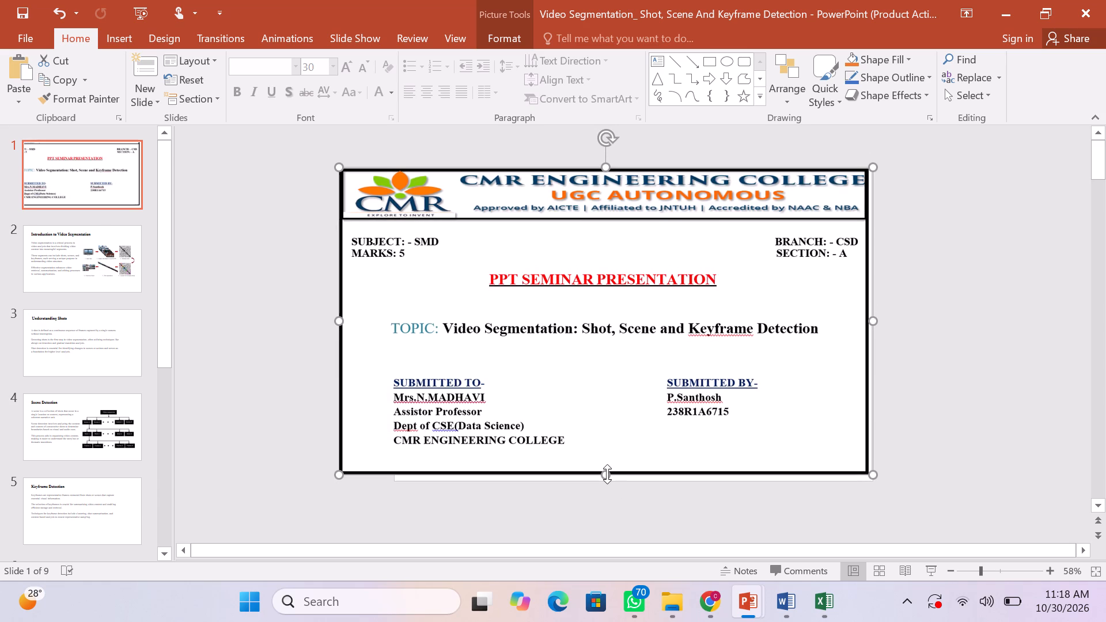
drag(607, 474, 607, 476)
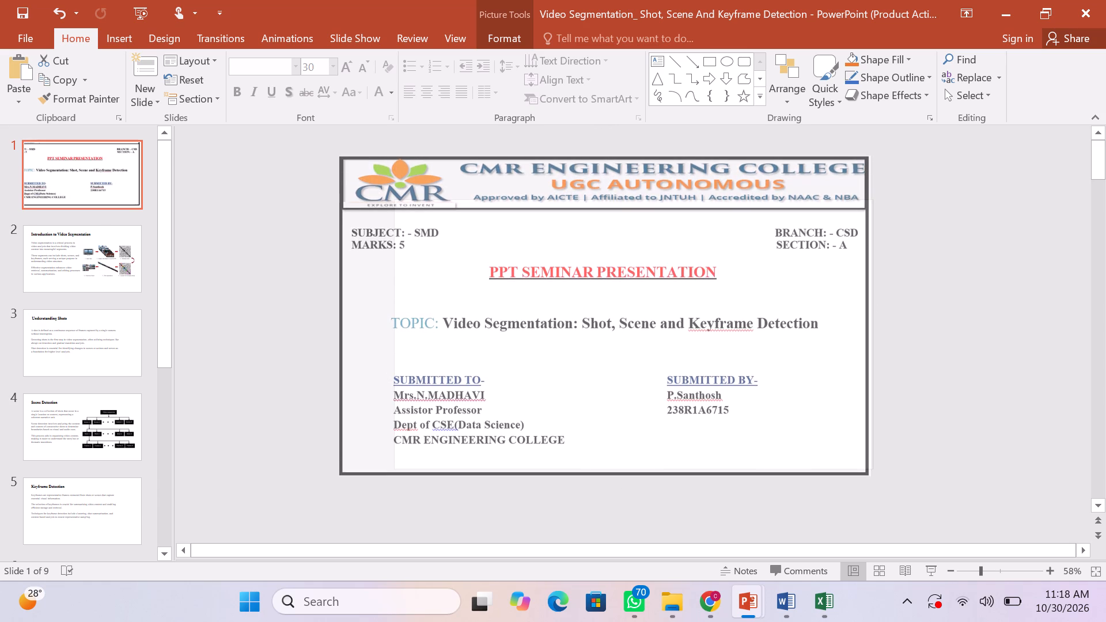
drag(607, 476, 616, 469)
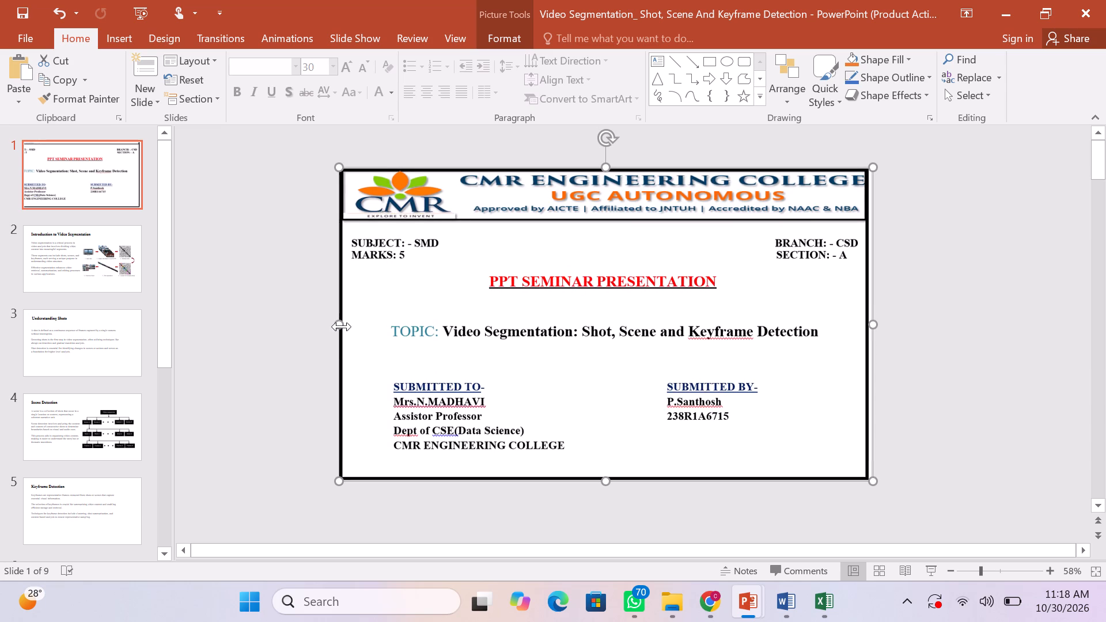
drag(342, 327, 398, 335)
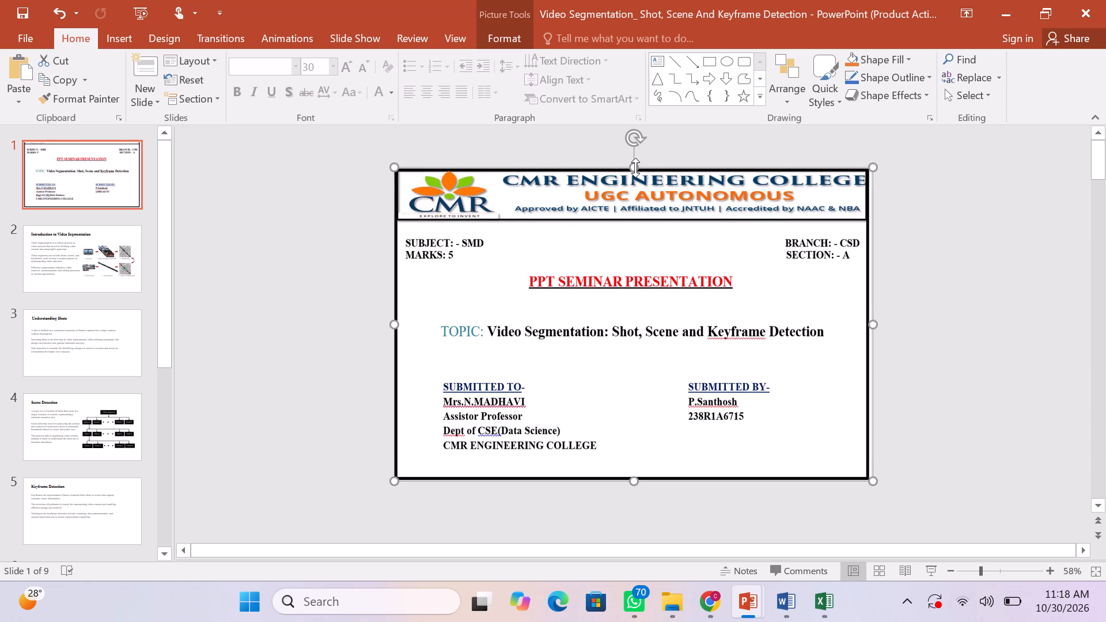
drag(635, 168, 645, 201)
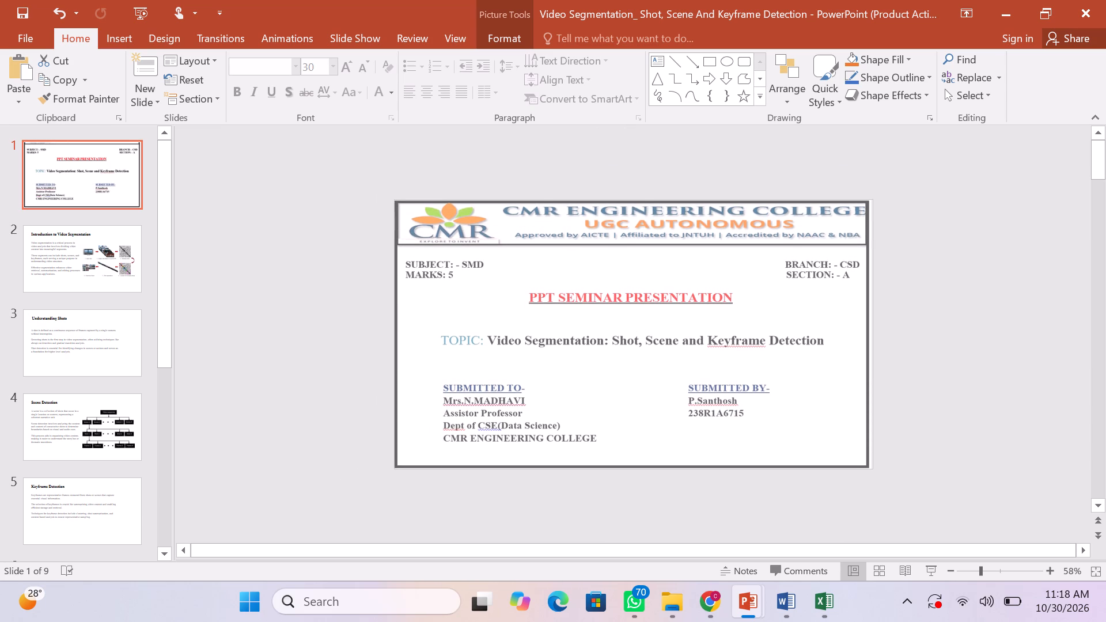
drag(645, 201, 646, 199)
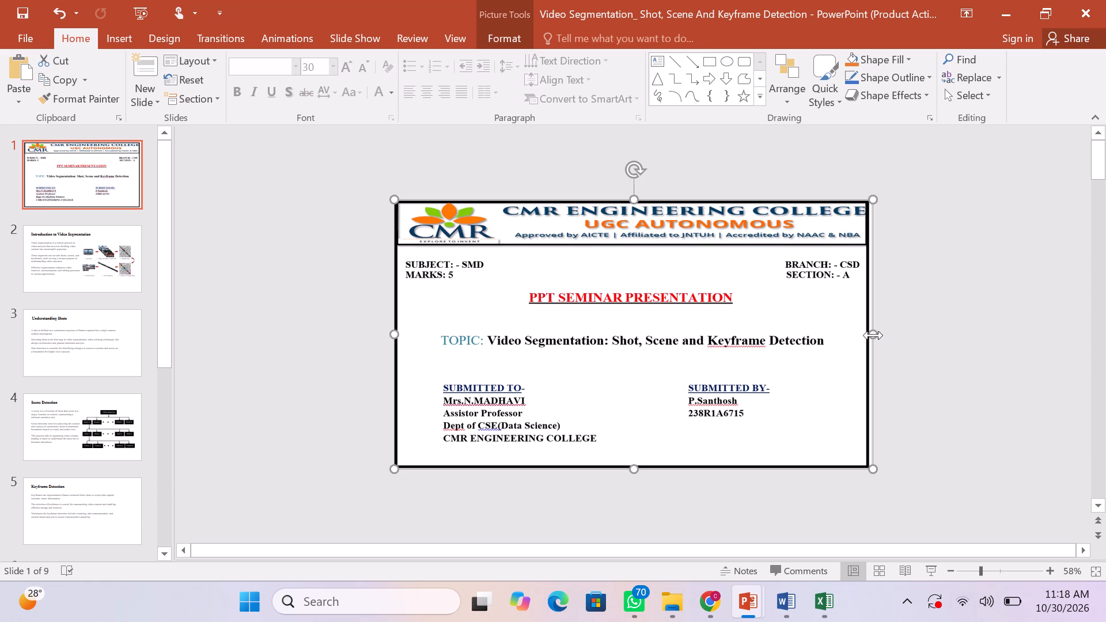
click(873, 335)
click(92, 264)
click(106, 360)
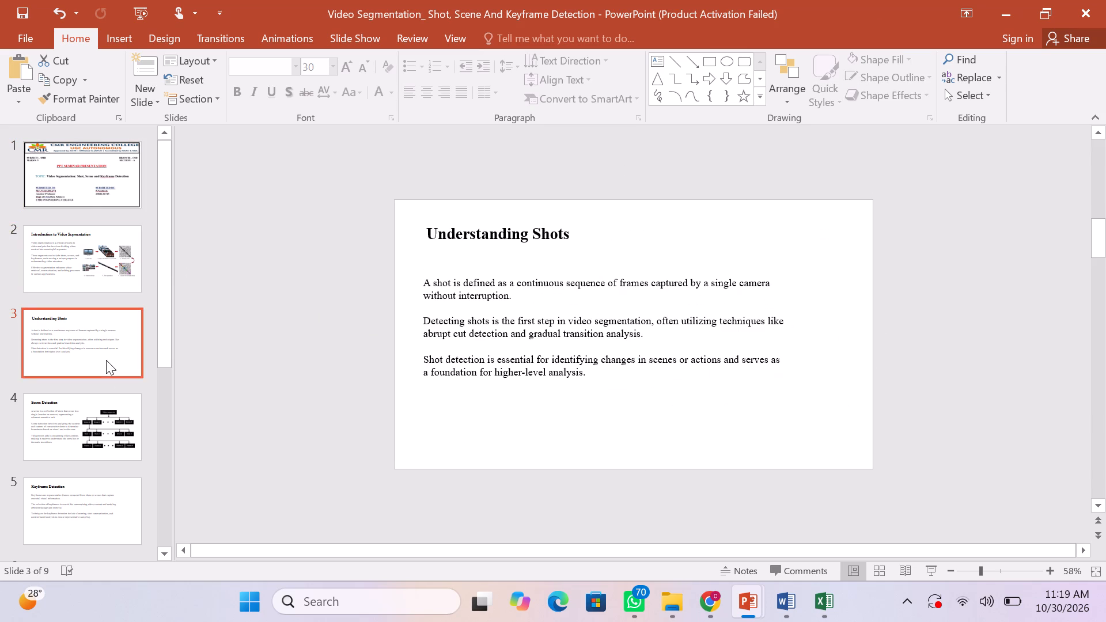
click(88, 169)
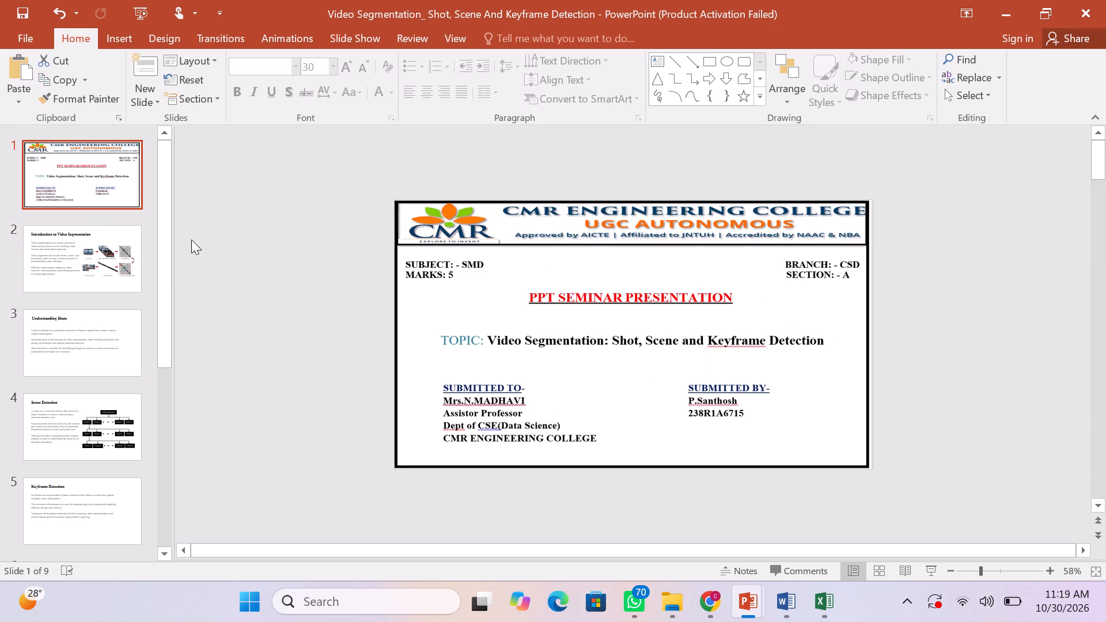
click(26, 44)
click(56, 179)
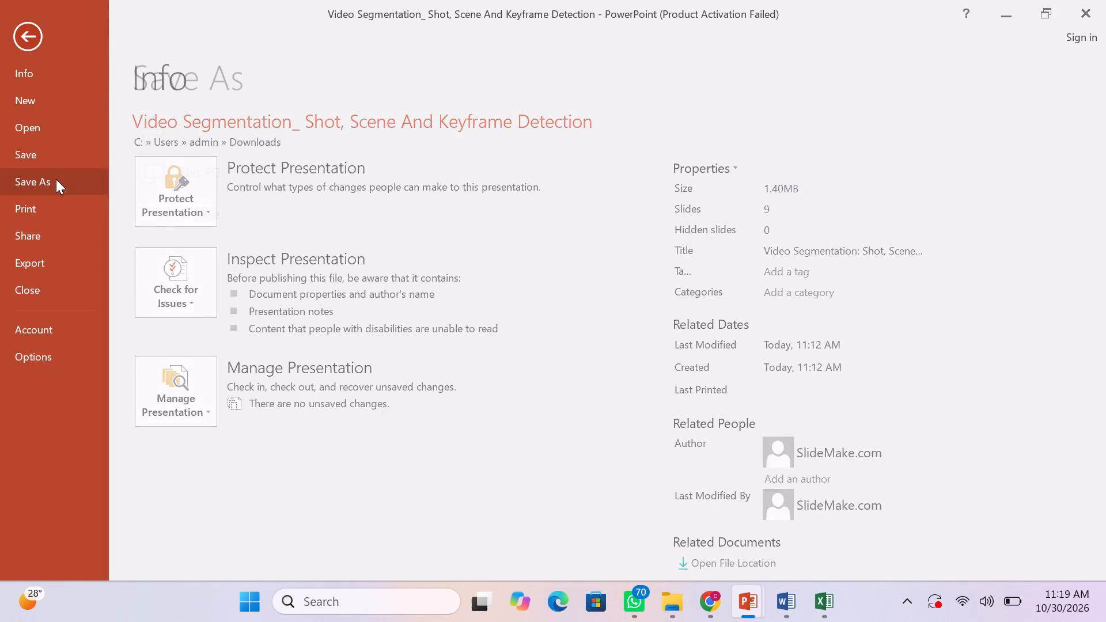
click(539, 157)
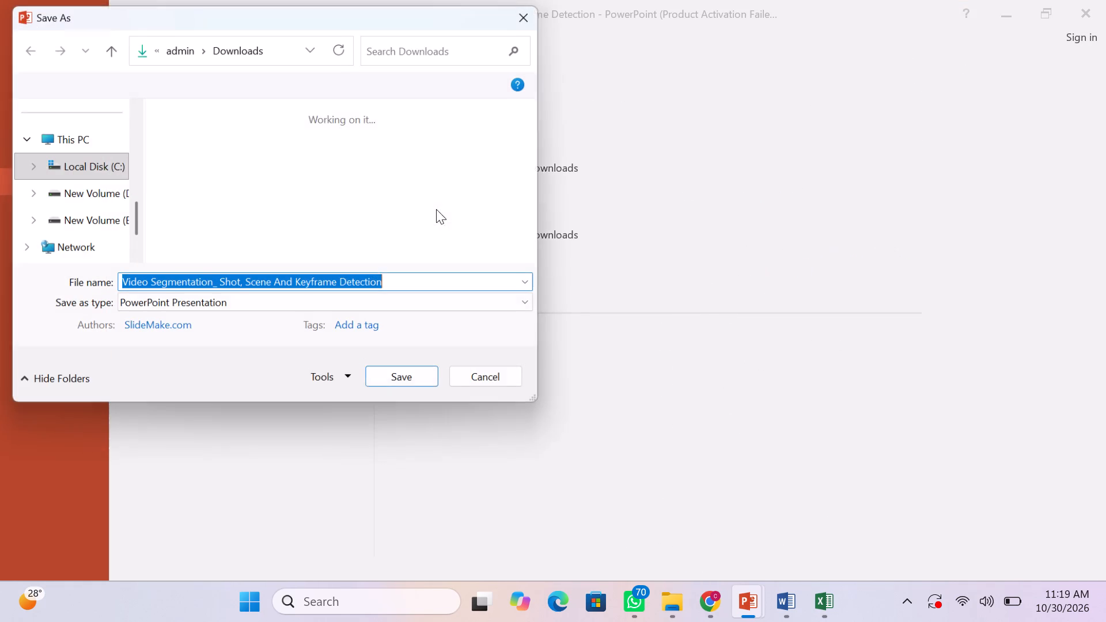
key(BackSpace)
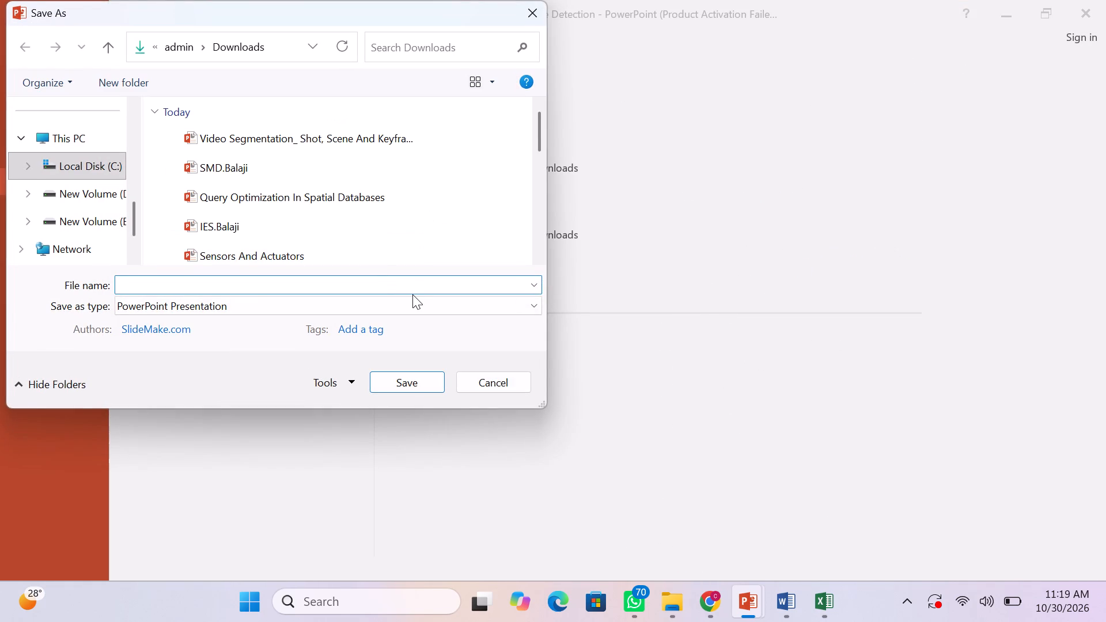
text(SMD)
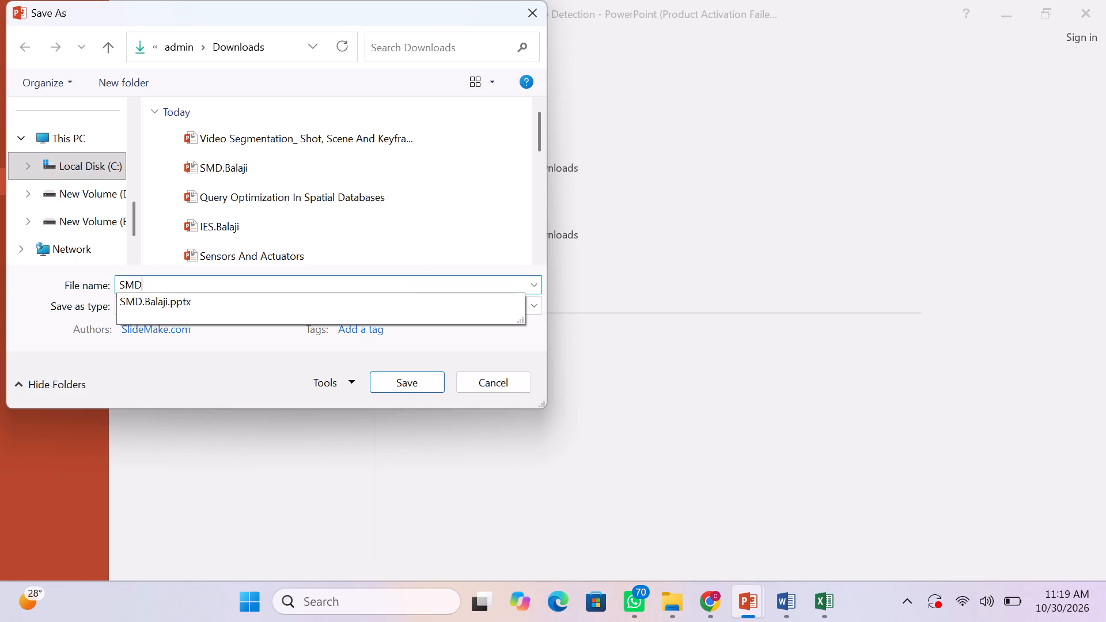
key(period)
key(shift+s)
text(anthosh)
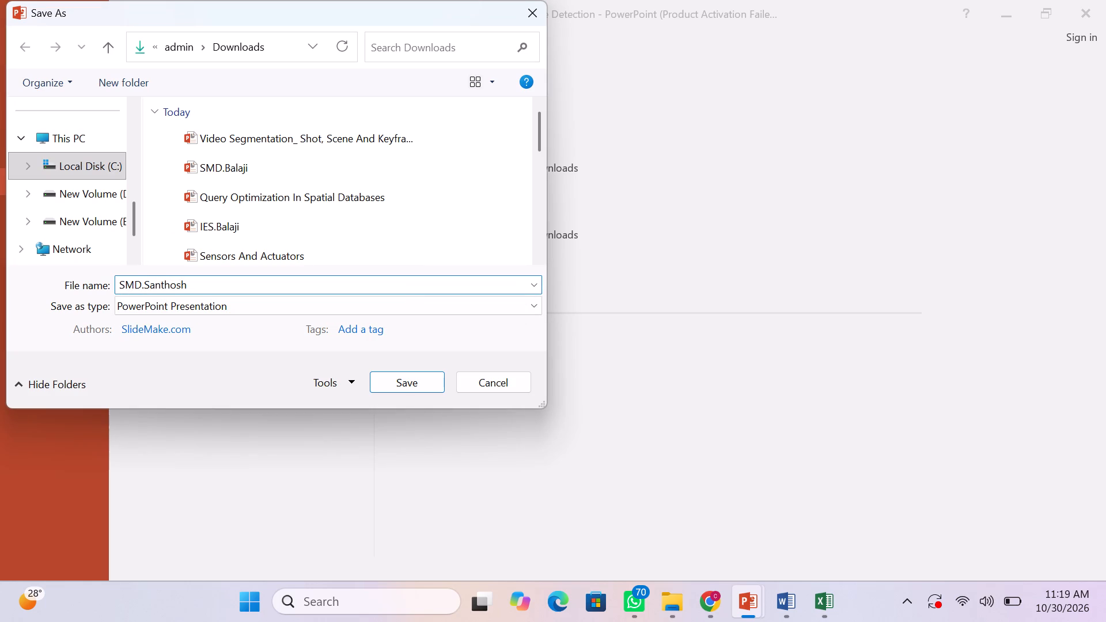
click(408, 385)
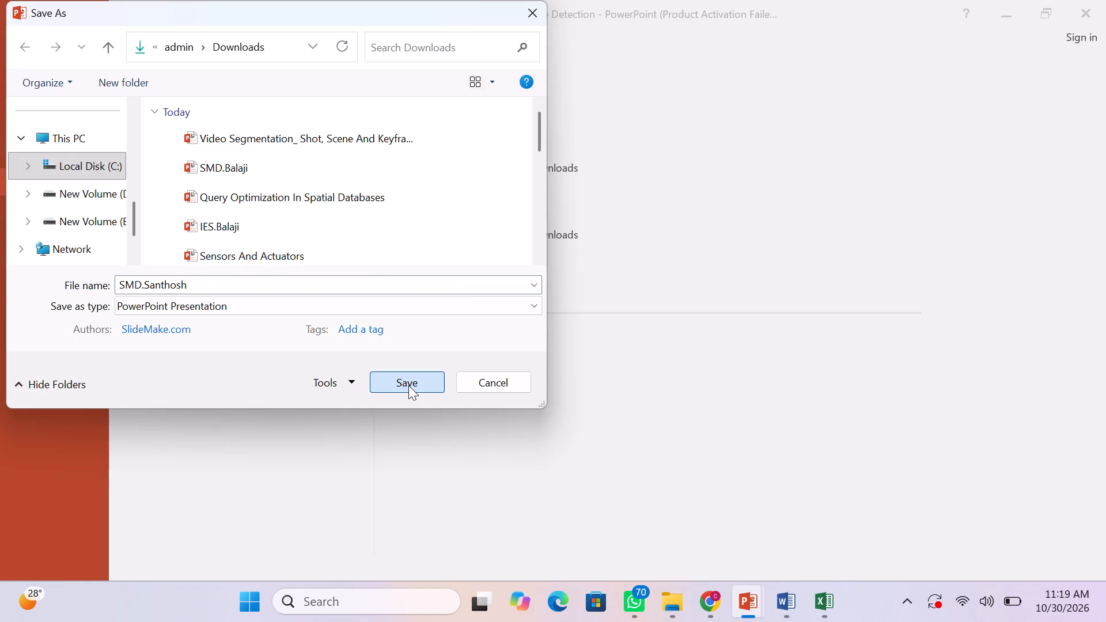
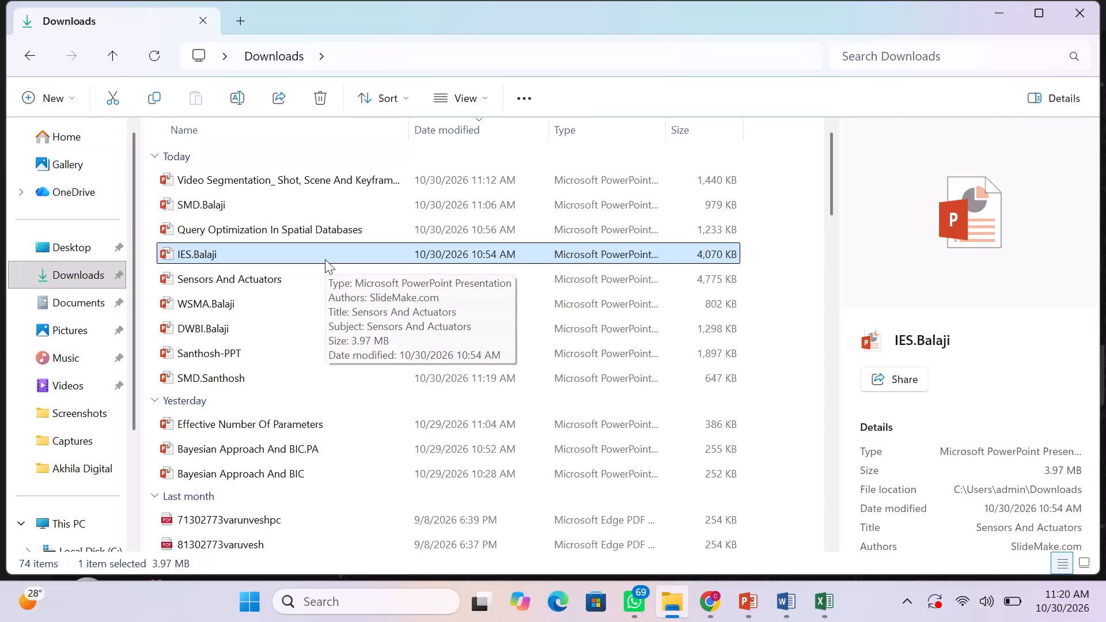
click(313, 227)
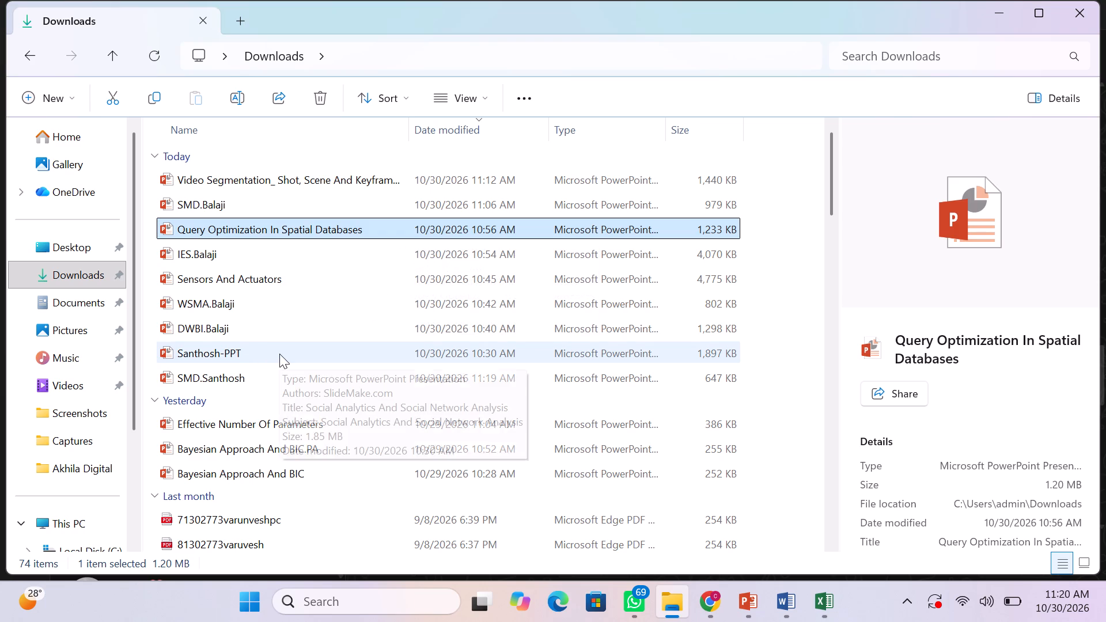
double_click(284, 202)
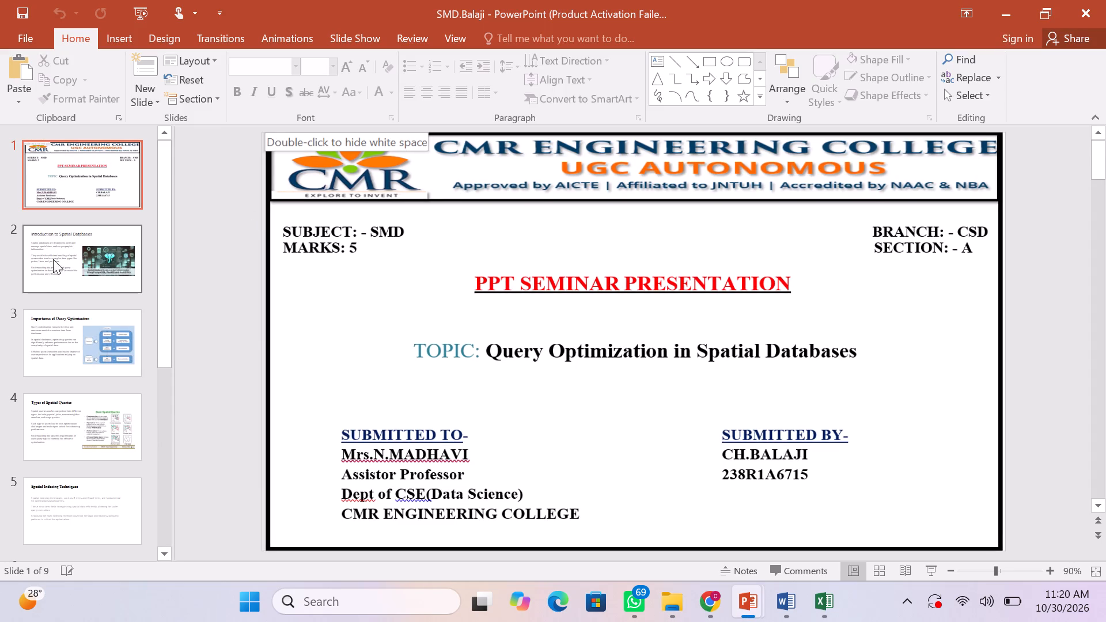
click(46, 258)
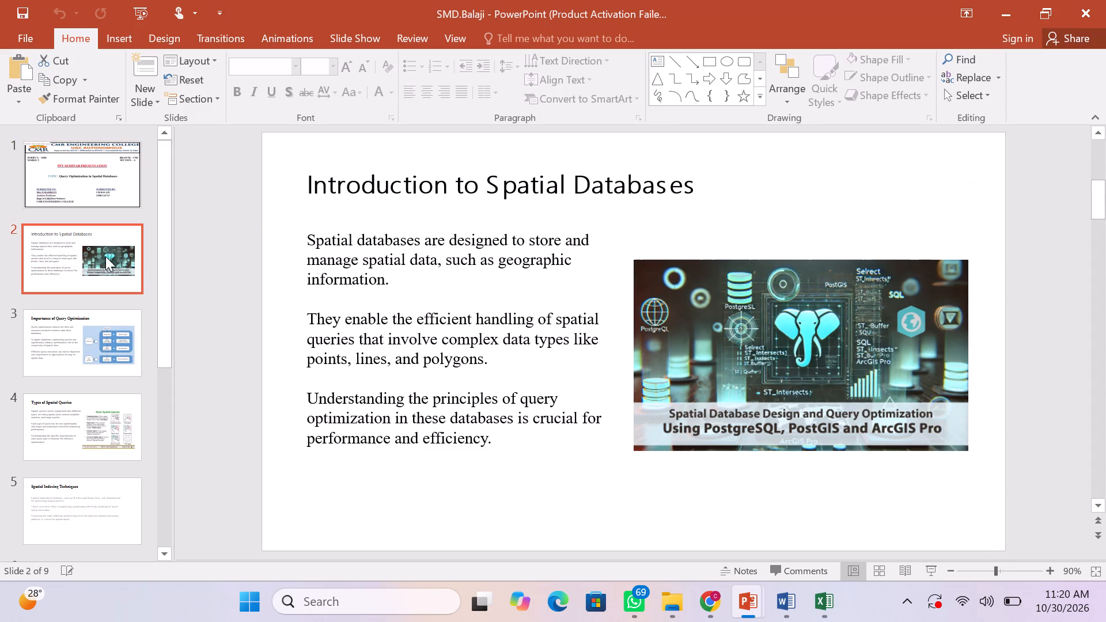
click(101, 335)
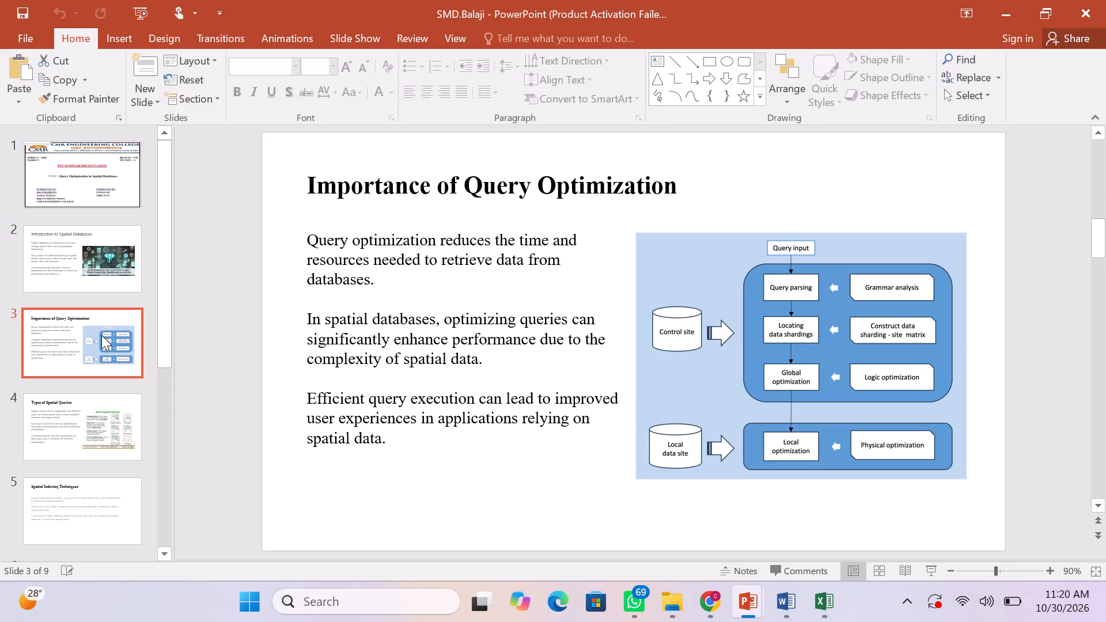
click(75, 264)
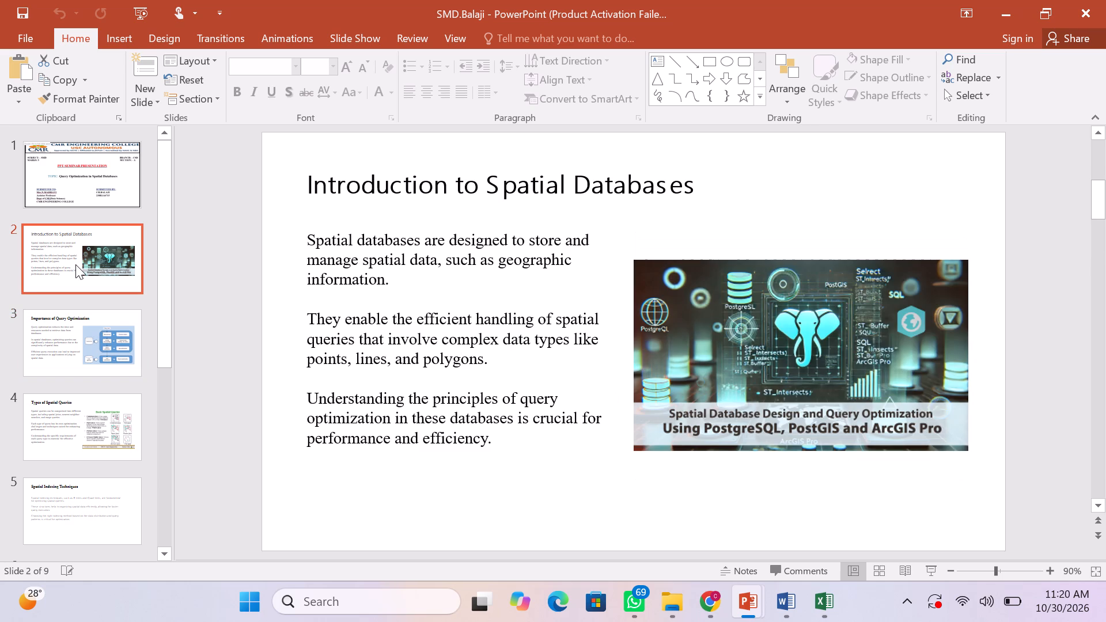
Change the font of slide 2's title "Introduction to Spatial Databases" to Times New Roman and save the presentation.
drag(306, 184, 376, 187)
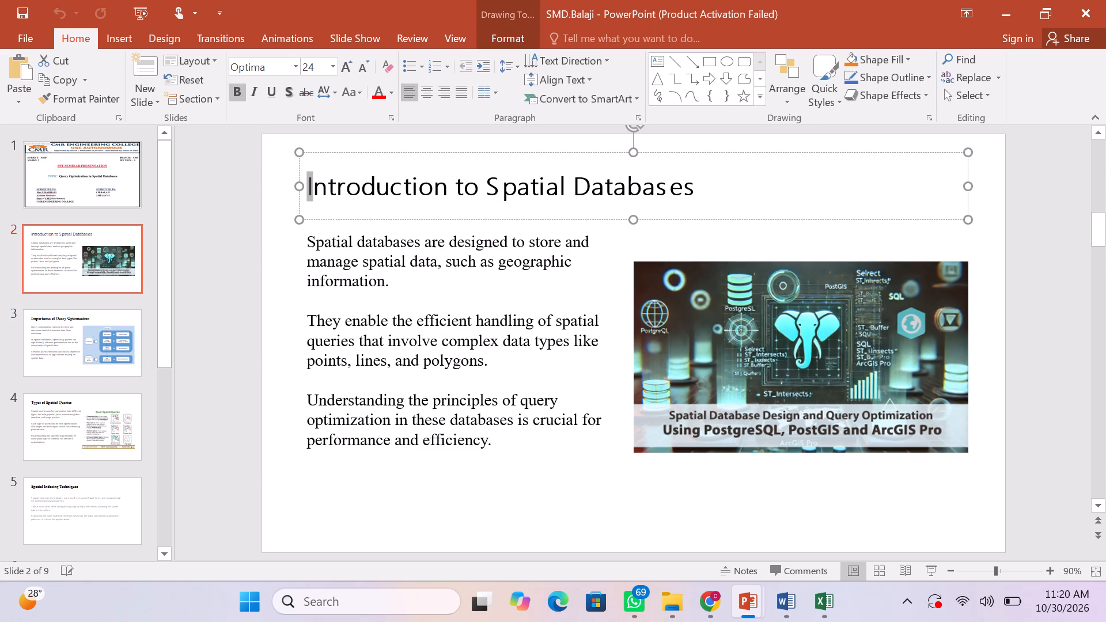
drag(376, 187, 666, 194)
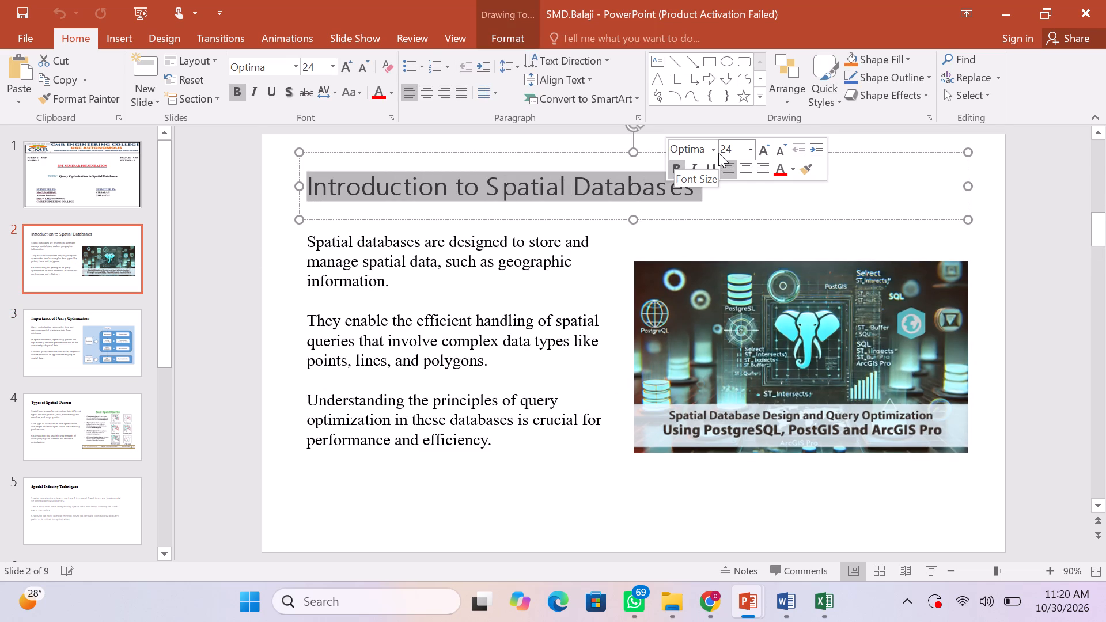
click(715, 150)
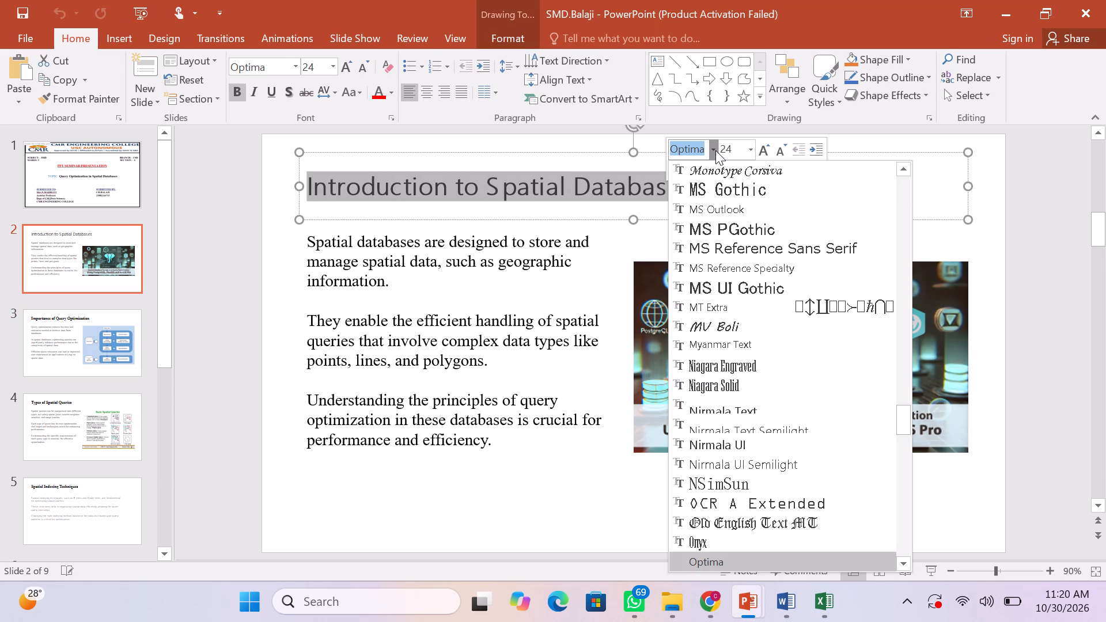
text(tim)
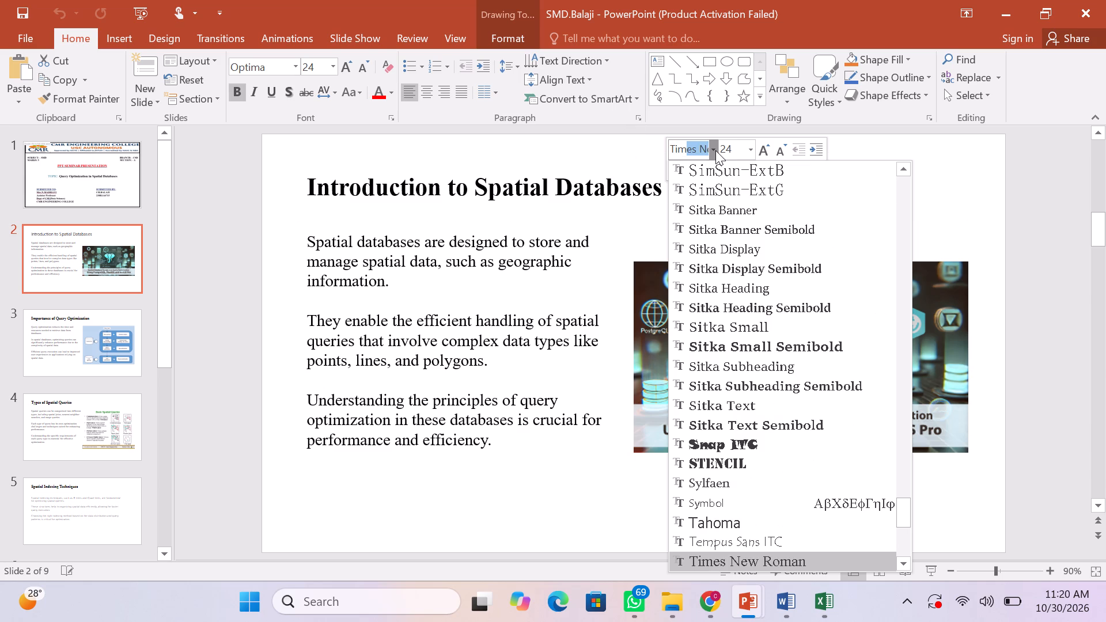
click(787, 559)
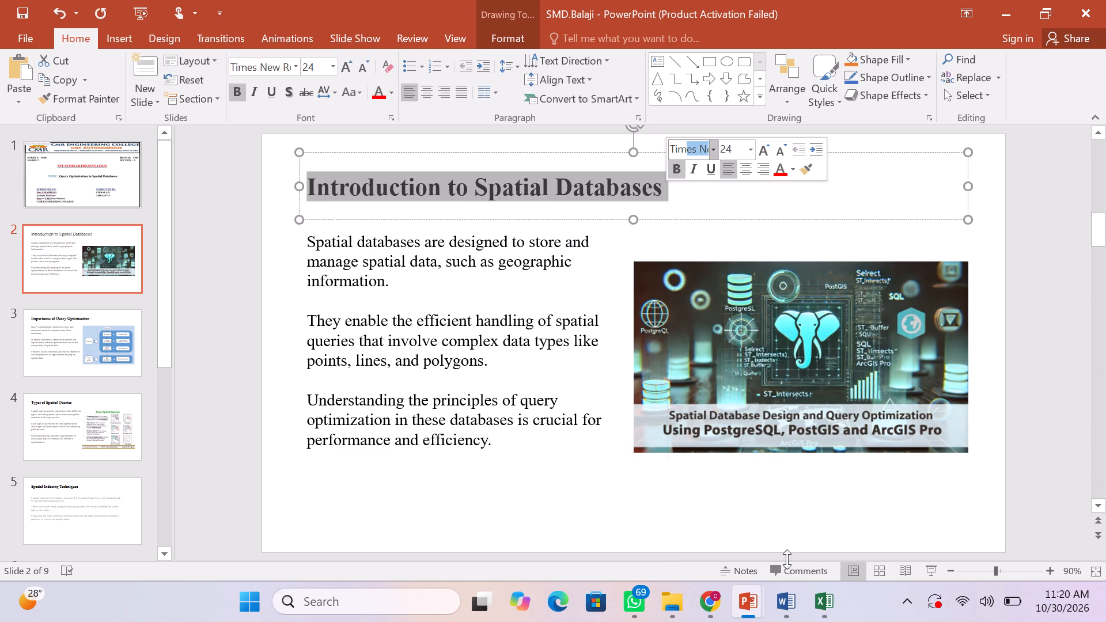
click(35, 33)
click(36, 154)
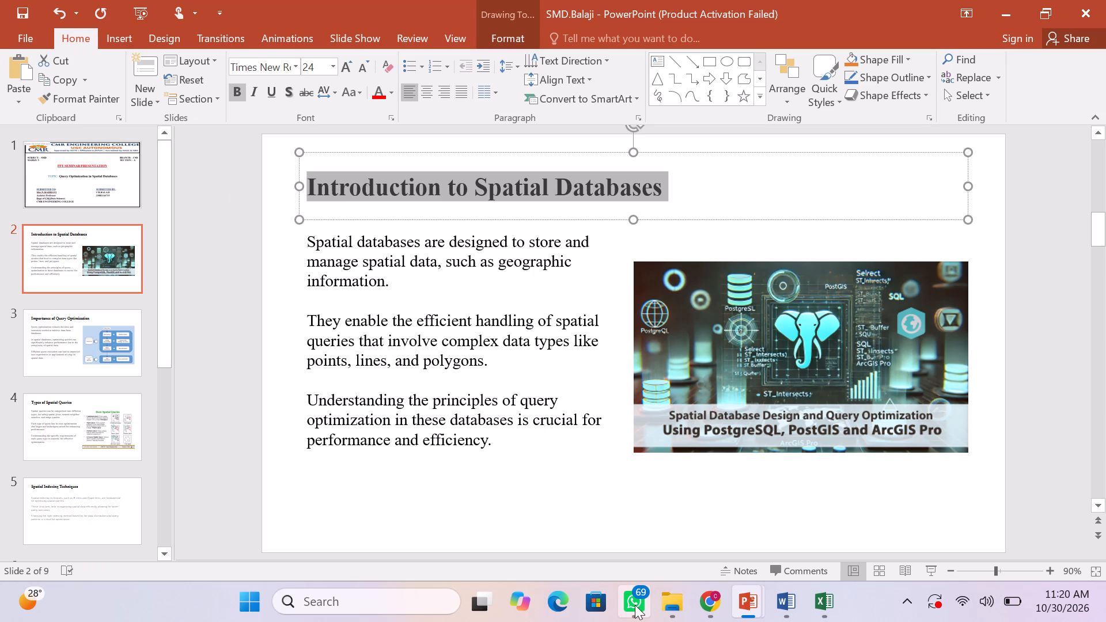
click(681, 603)
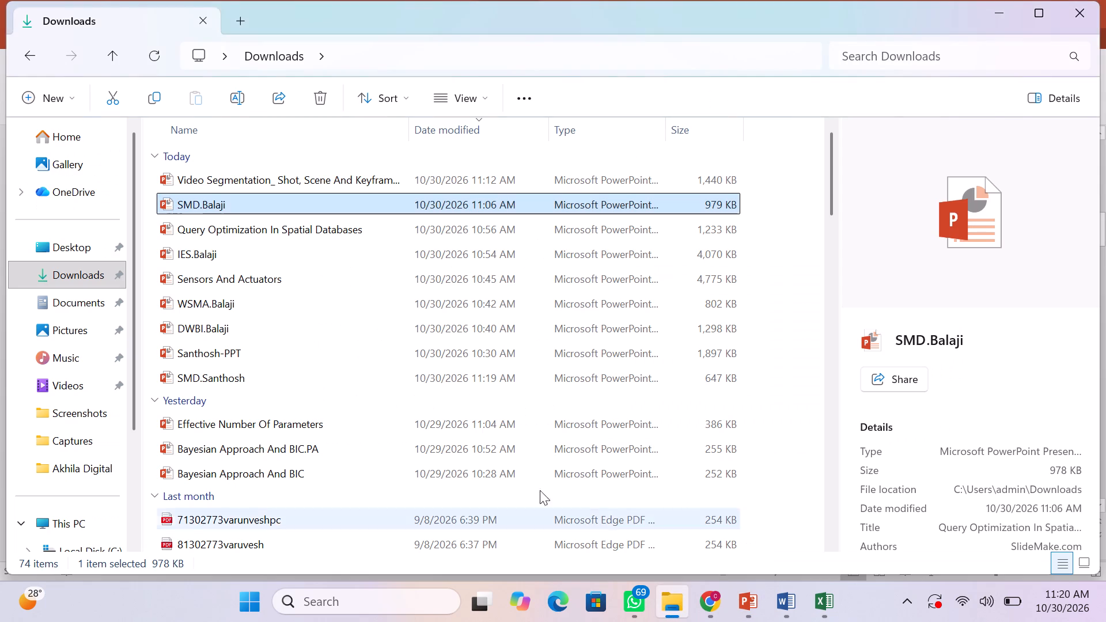
double_click(364, 204)
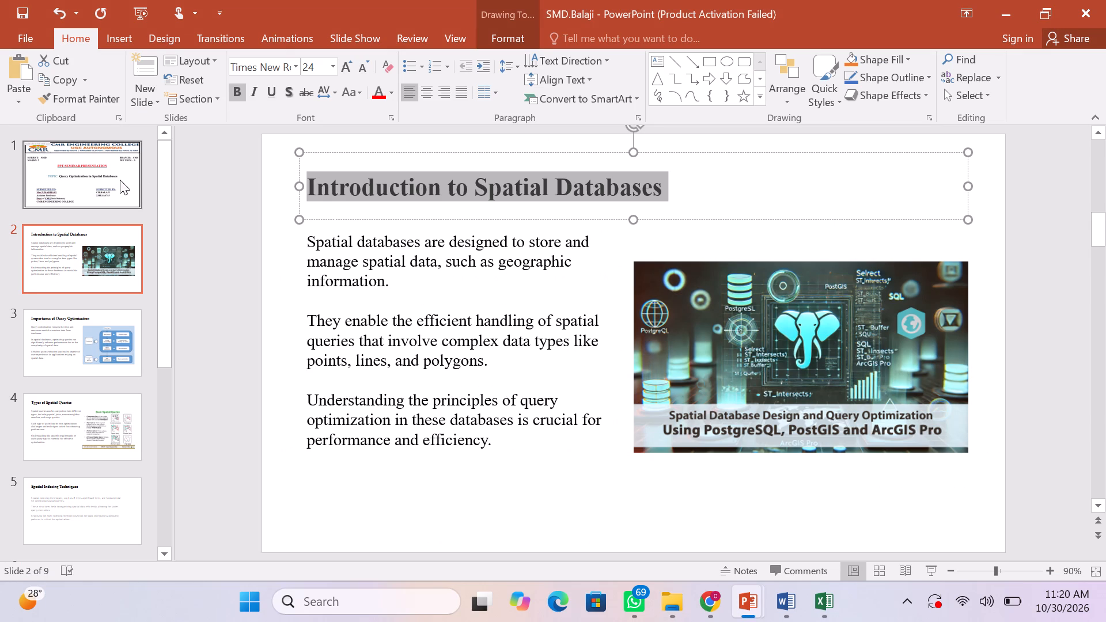
click(101, 173)
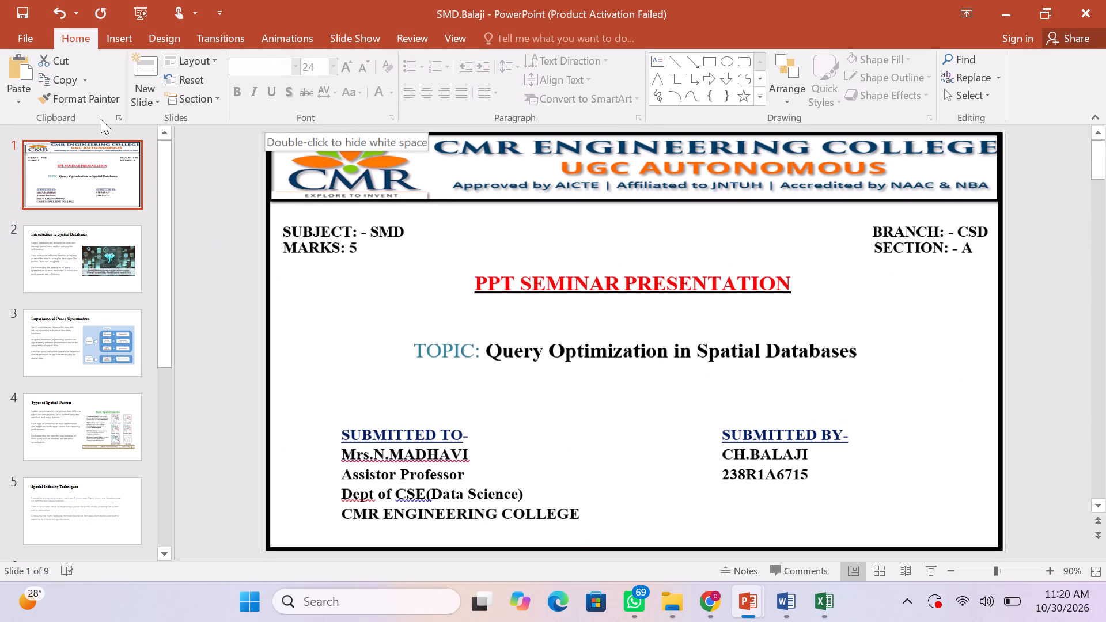
Switch to File Explorer and delete the original "Query Optimization In Spatial Databases" presentation from the Downloads folder.
click(678, 599)
click(374, 222)
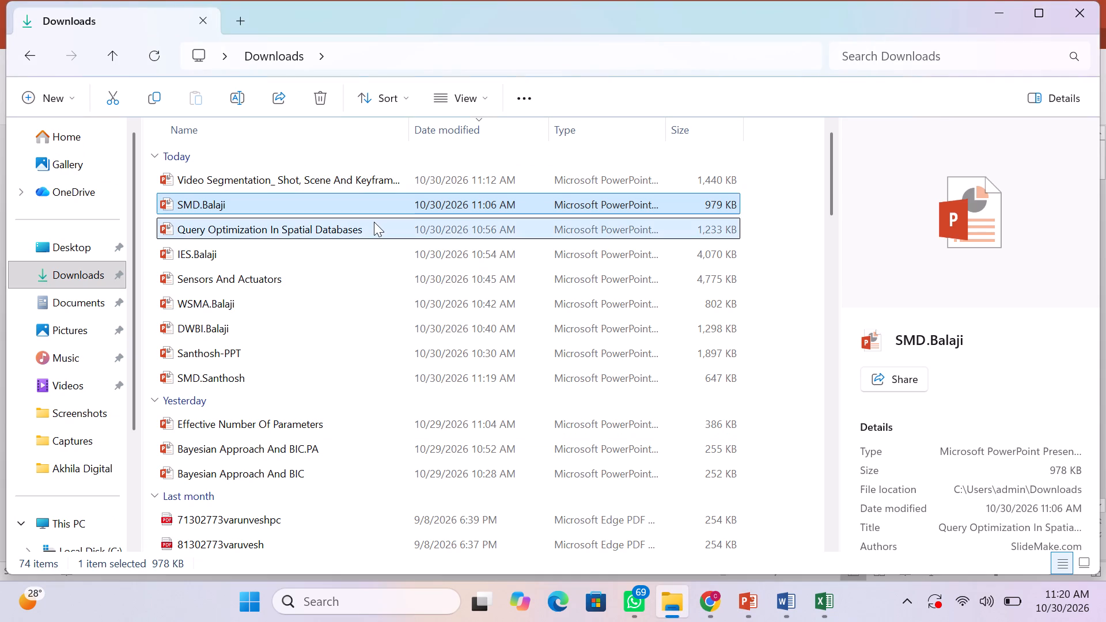
right_click(374, 222)
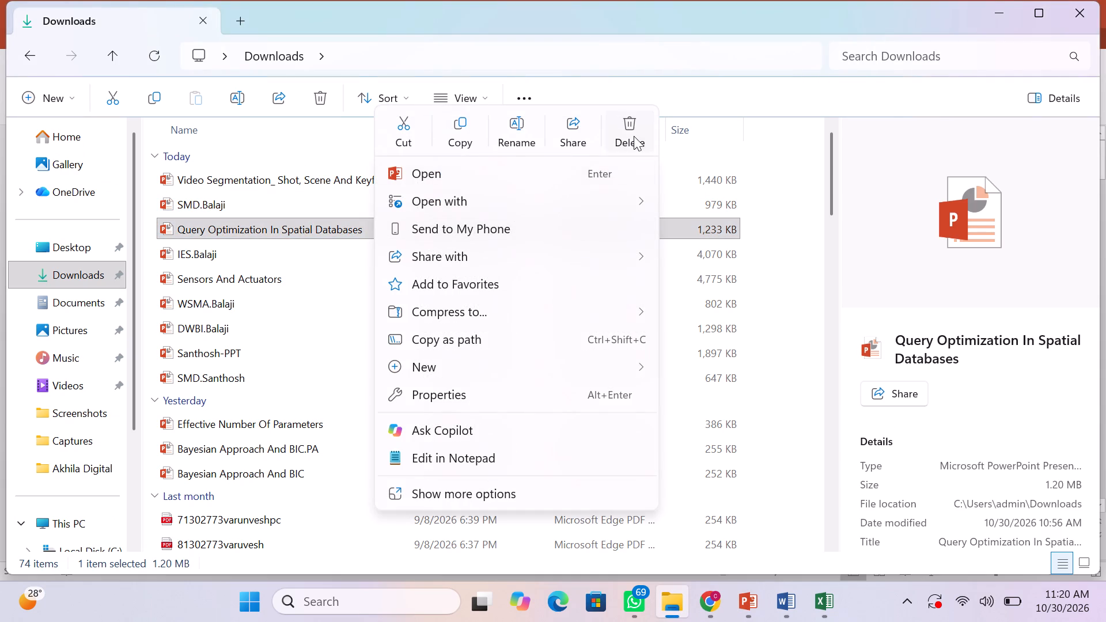
click(631, 130)
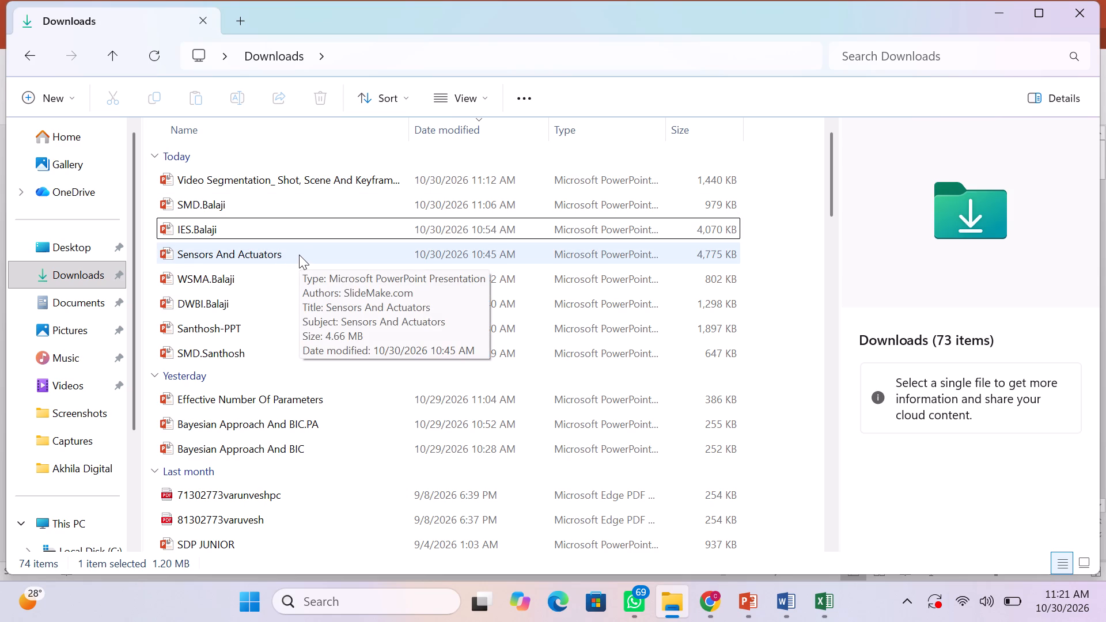
Delete the original "Video Segmentation_ Shot, Scene And Keyframe Detection" presentation from the Downloads folder.
right_click(306, 183)
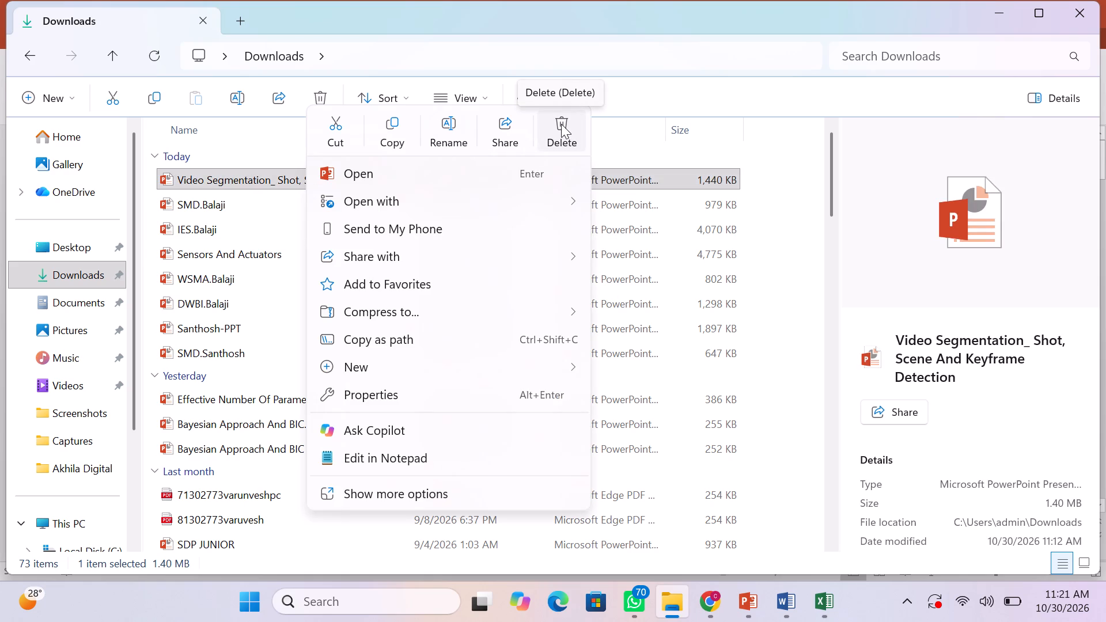
click(561, 124)
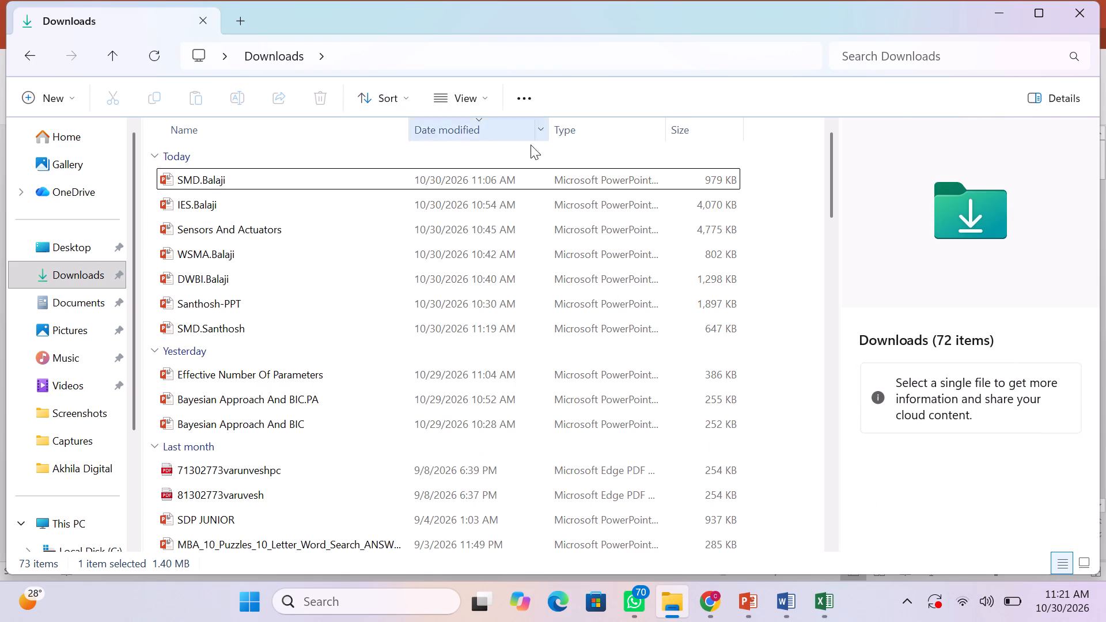
Switch to SlideMake in Chrome and close the Settings and Options dialog.
click(709, 601)
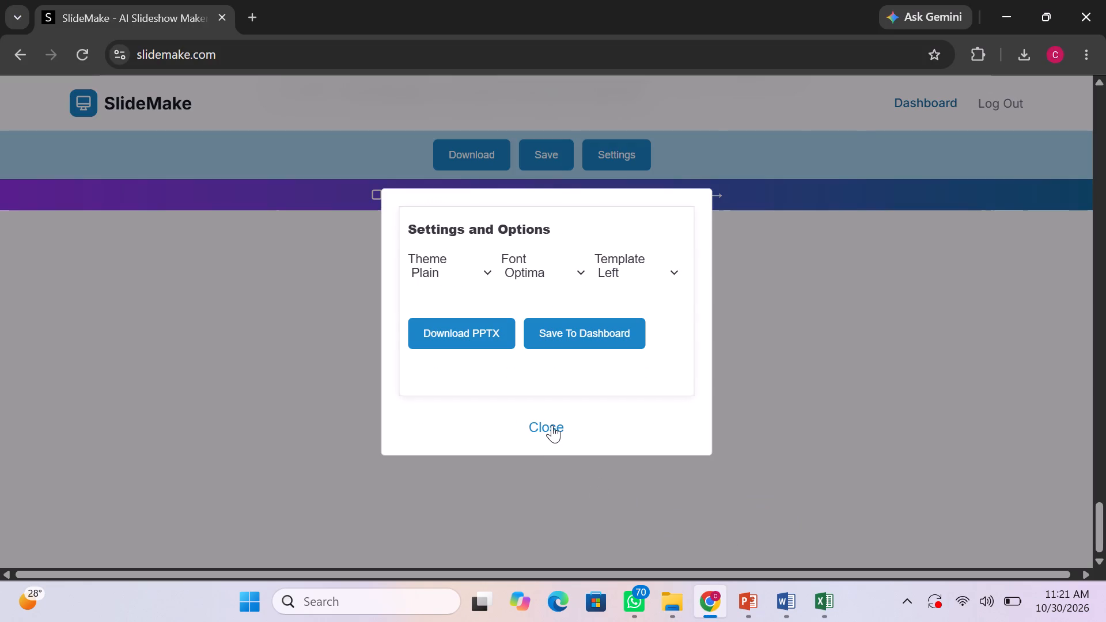
click(552, 425)
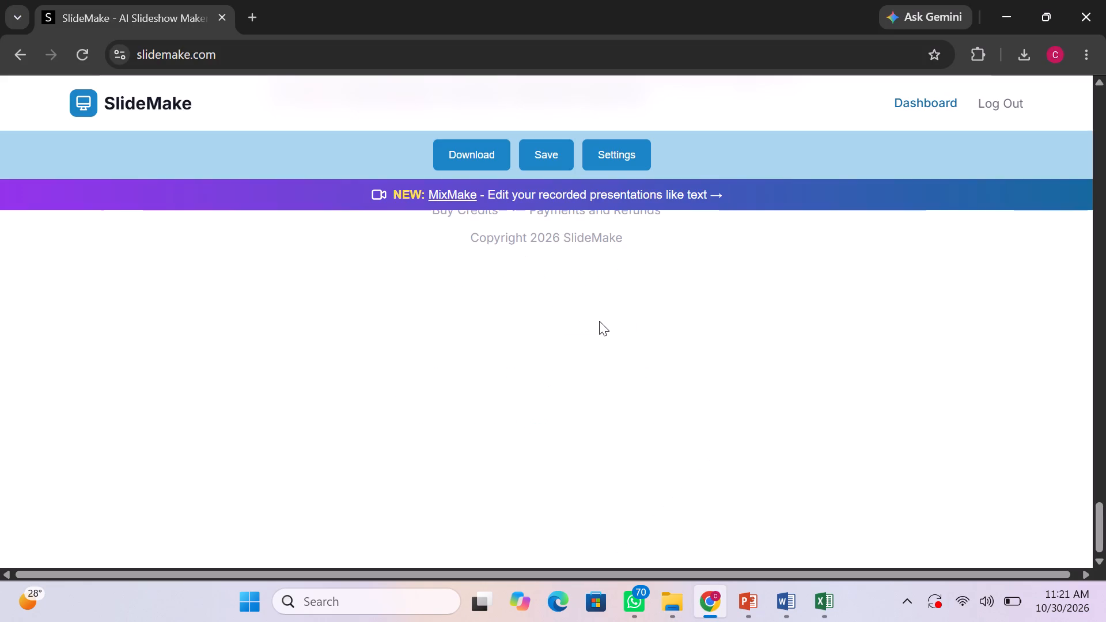